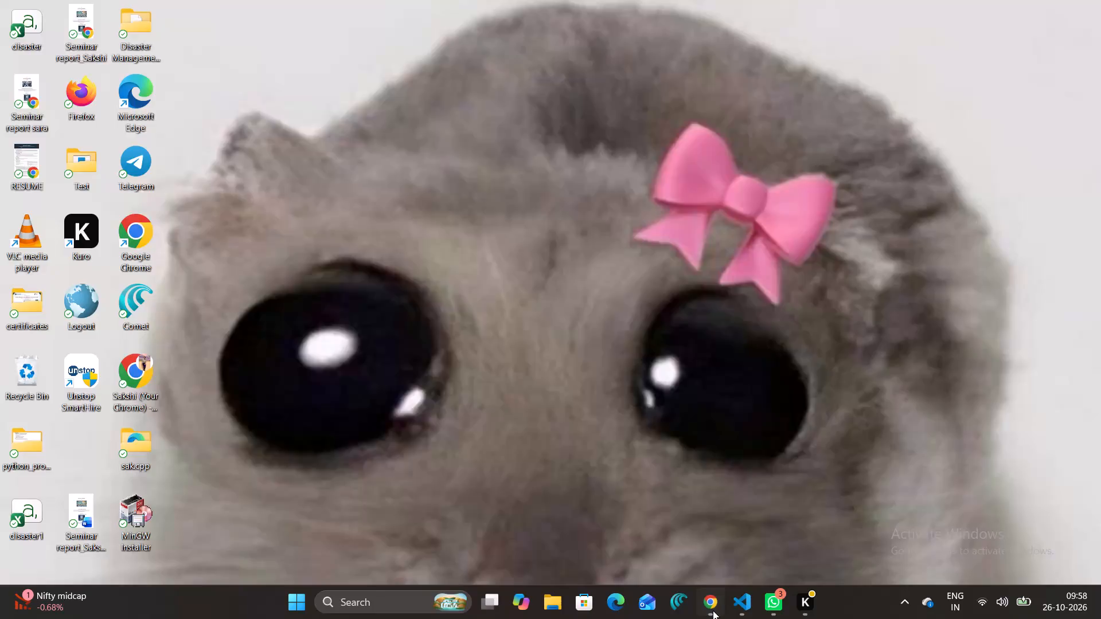
# Close the YouTube tab, search for canva in a new tab and open the Canva home page.
pyautogui.click(524, 8)
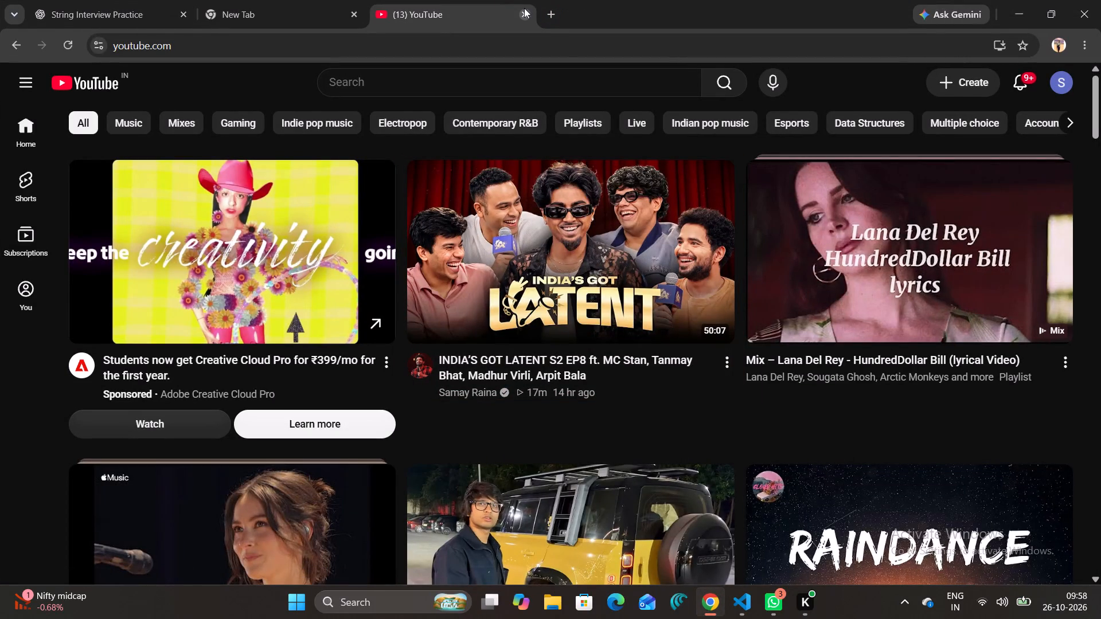
pyautogui.click(374, 4)
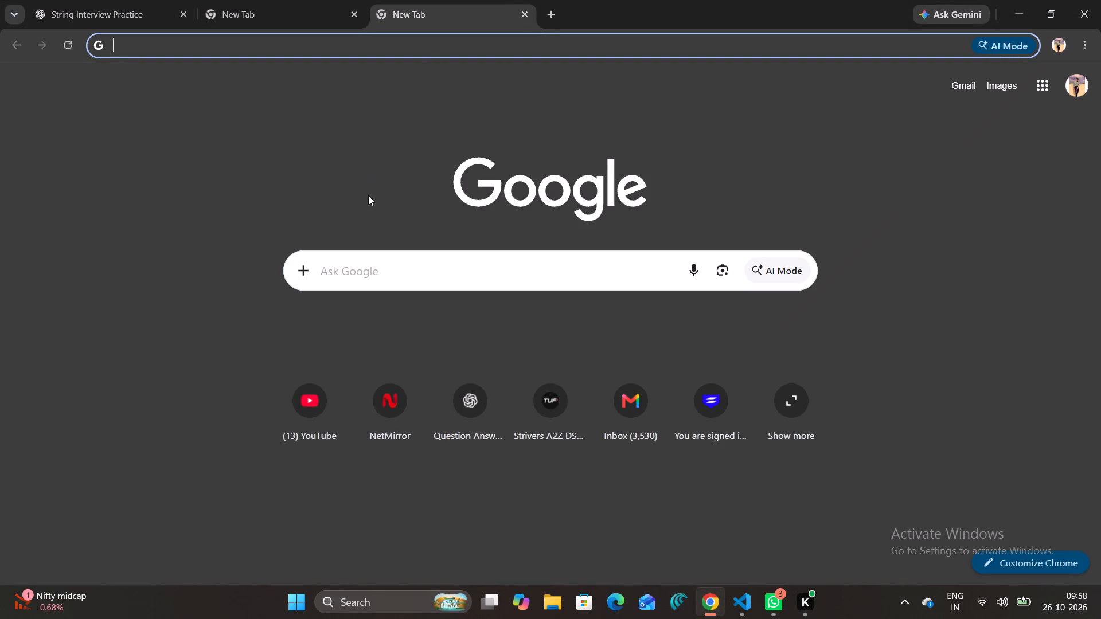
pyautogui.click(346, 41)
pyautogui.click(216, 79)
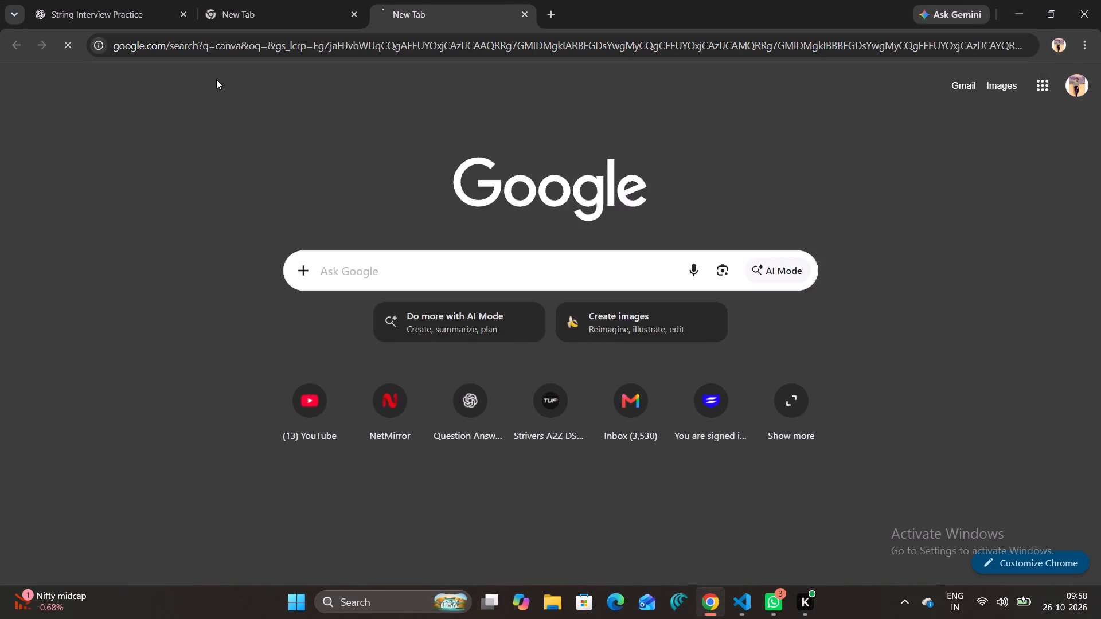
pyautogui.click(179, 224)
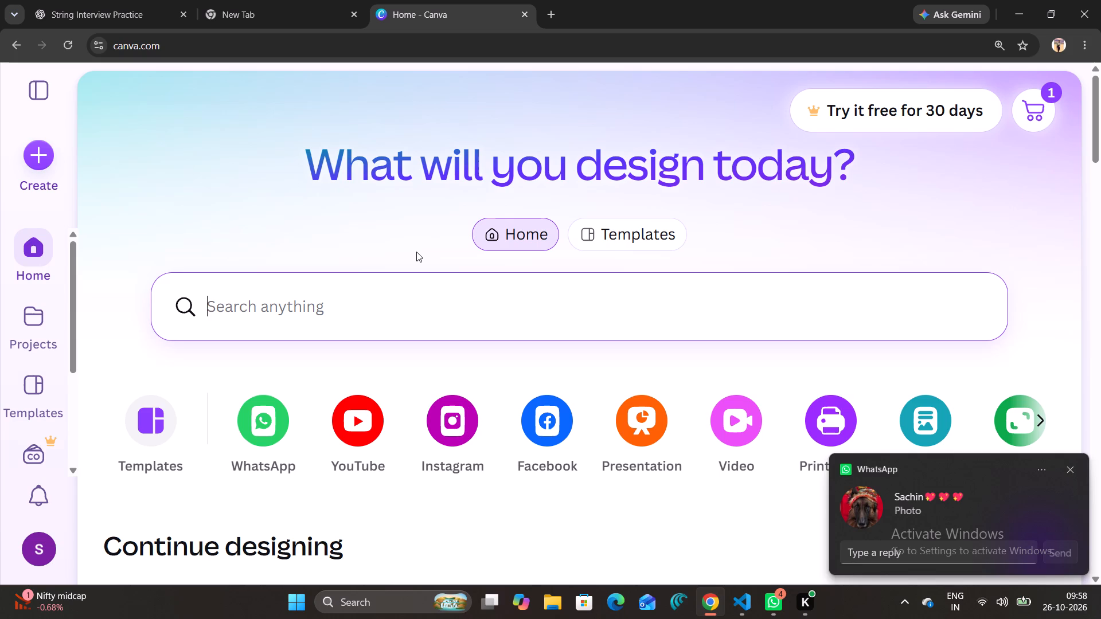
# Look through the recent designs under Continue designing on the Canva home page.
pyautogui.scroll(-2, 416, 248)
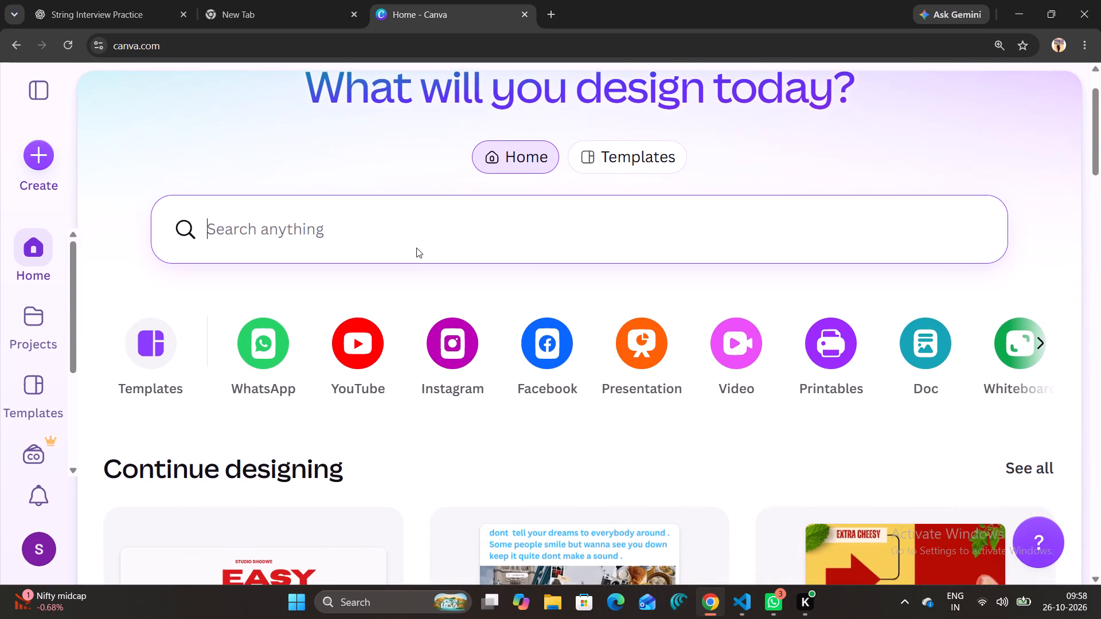
pyautogui.scroll(-4, 416, 248)
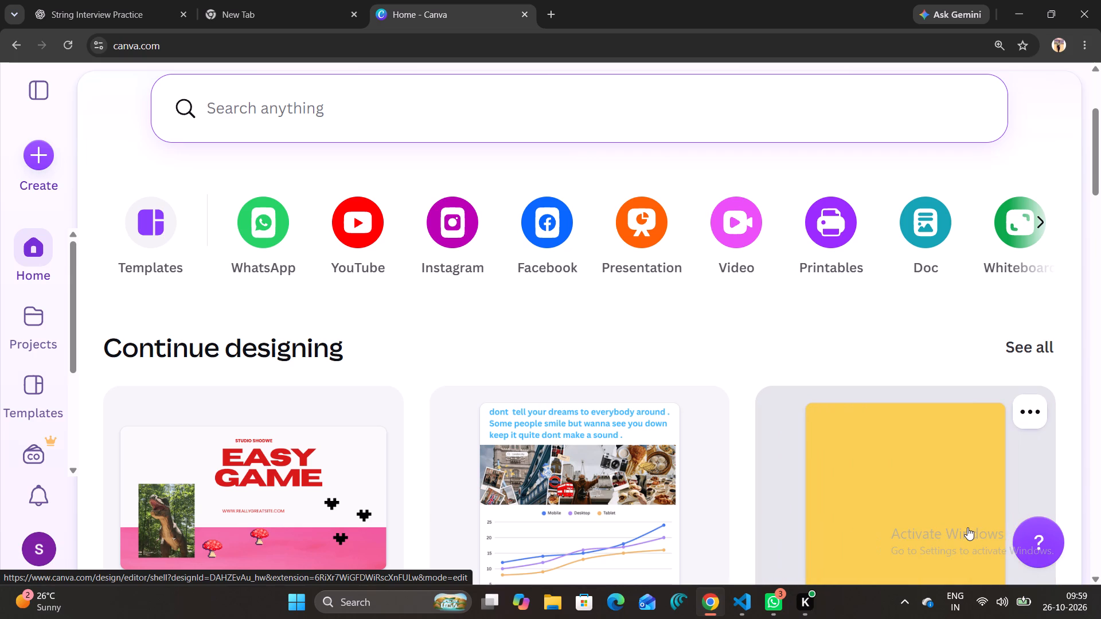
pyautogui.scroll(-5, 967, 527)
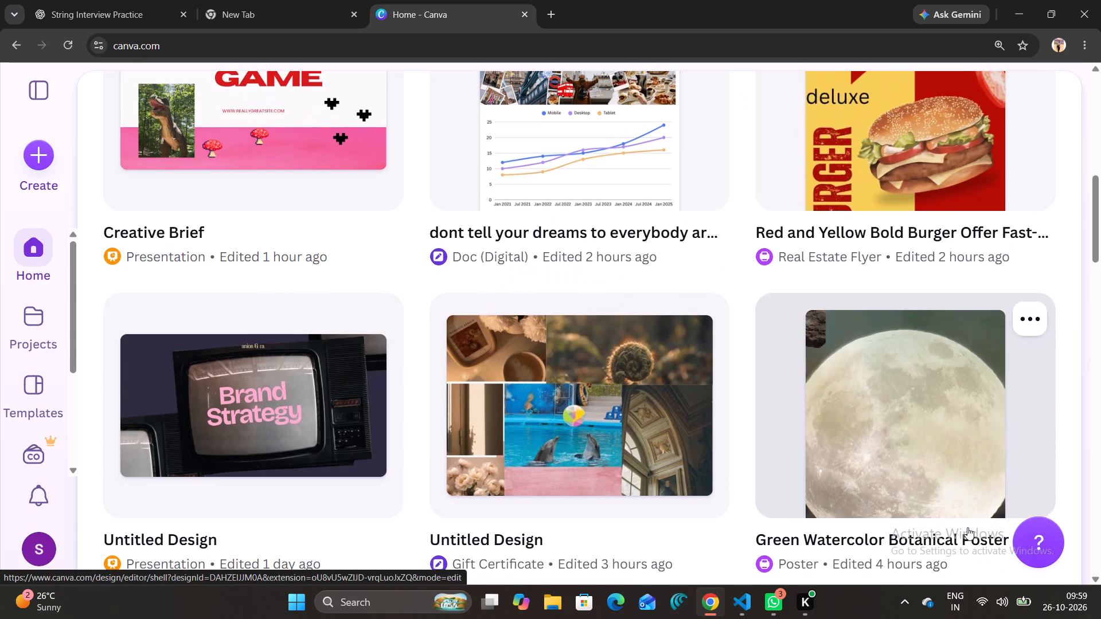
pyautogui.scroll(-2, 967, 527)
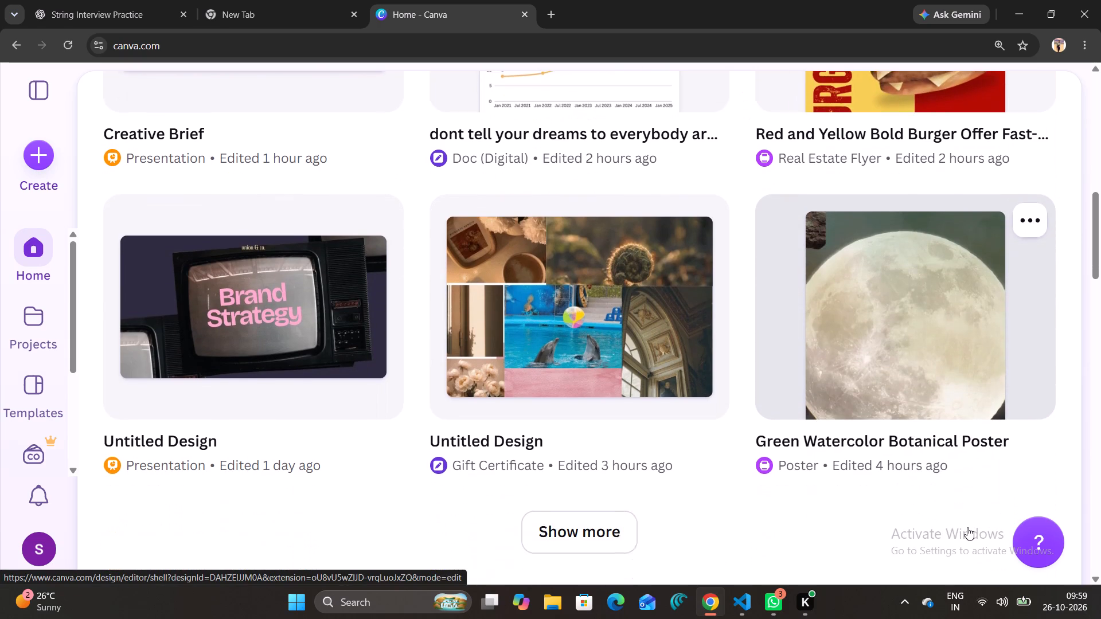
pyautogui.scroll(-2, 967, 527)
pyautogui.scroll(6, 967, 527)
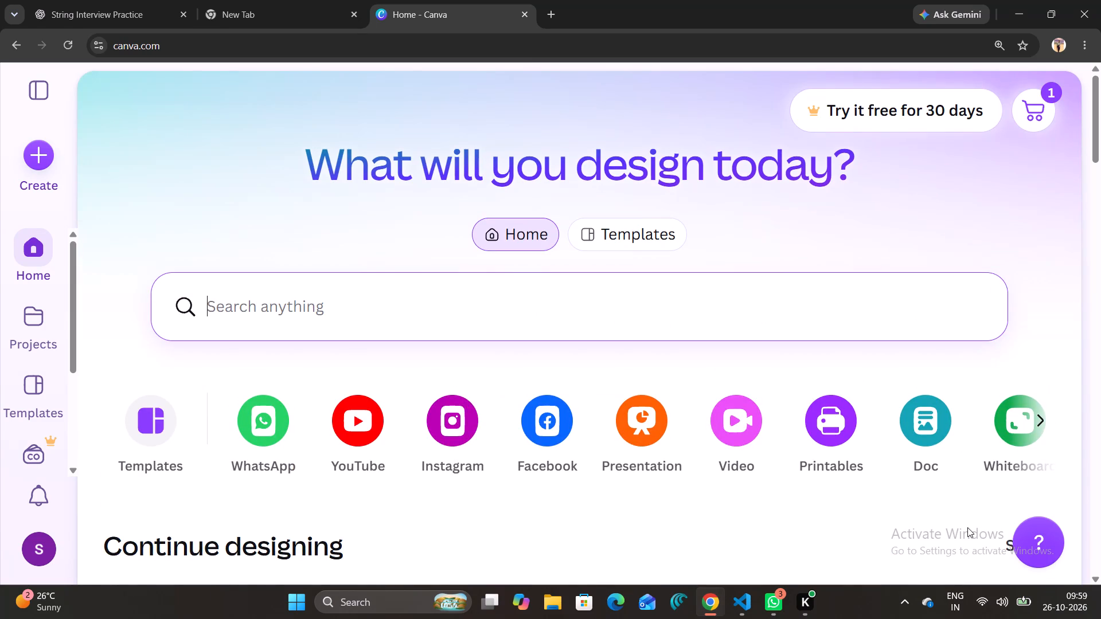
pyautogui.scroll(-1, 967, 527)
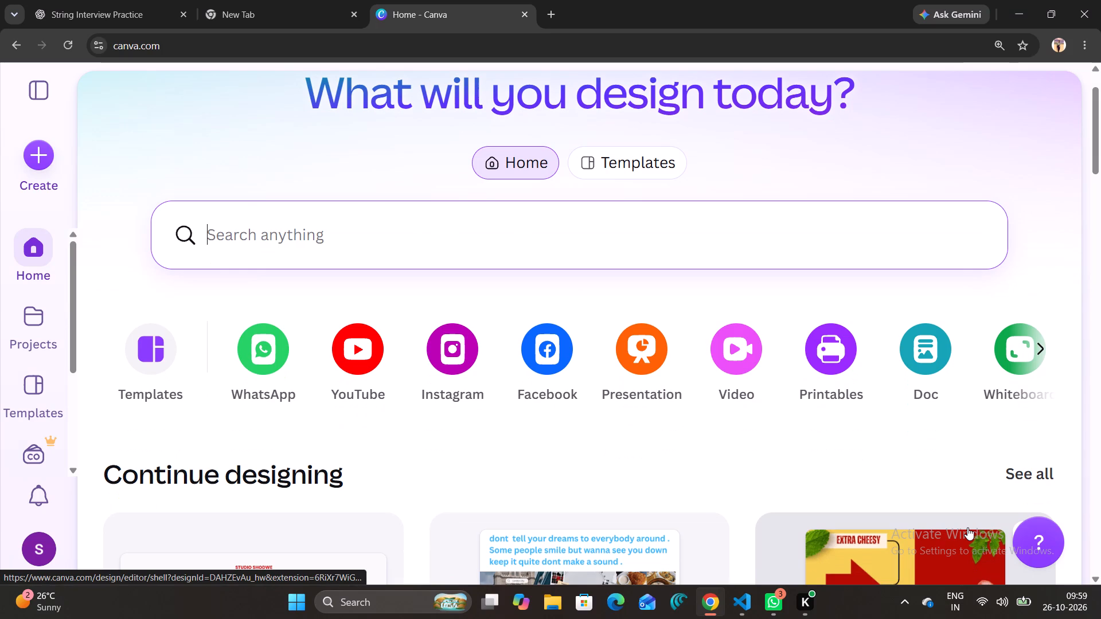
pyautogui.scroll(-1, 967, 527)
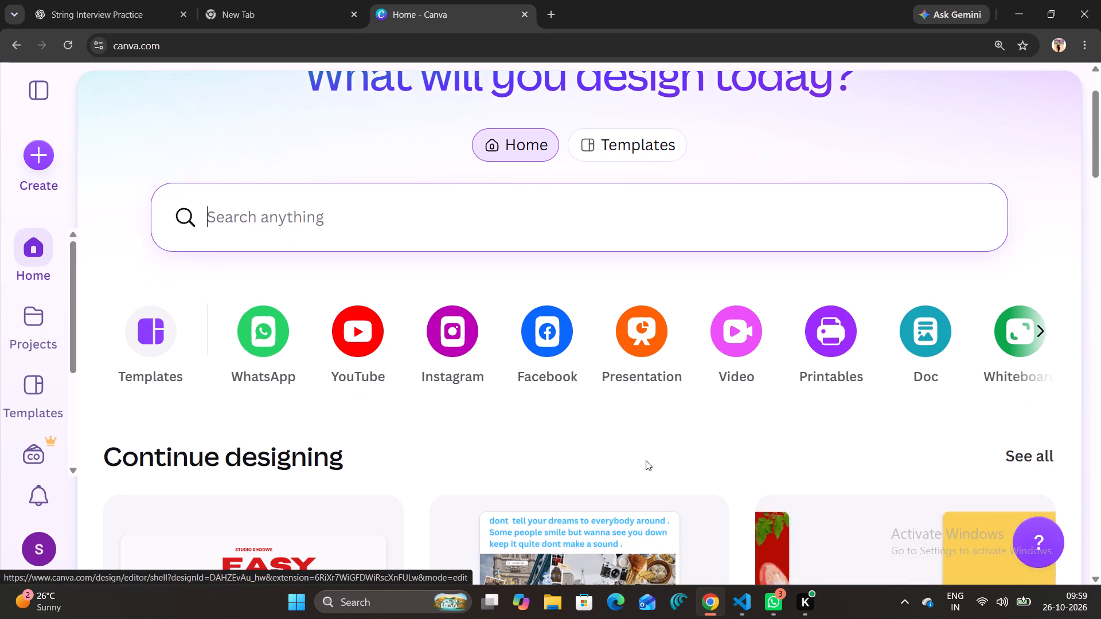
# Examine the existing folders and designs in Projects, covering both all projects and recents.
pyautogui.click(24, 315)
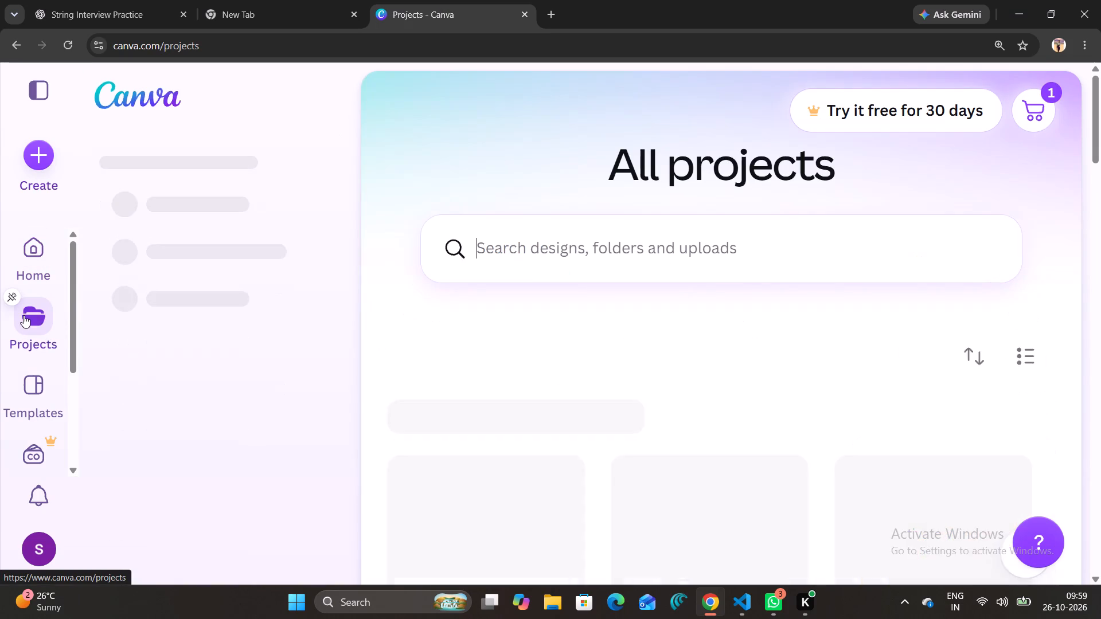
pyautogui.scroll(-2, 381, 362)
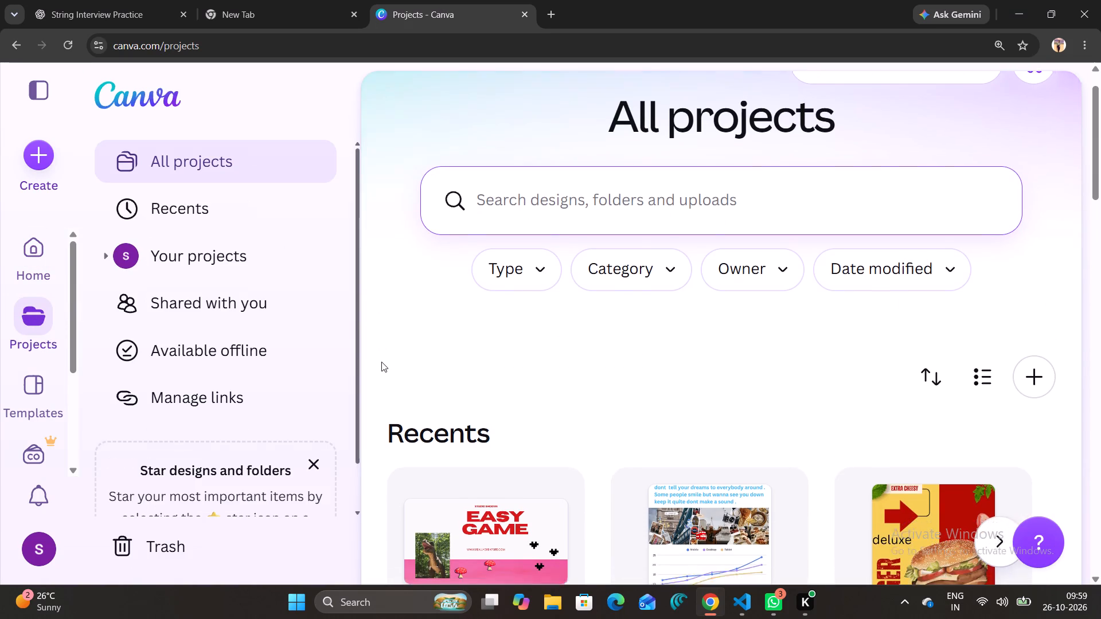
pyautogui.scroll(-1, 381, 362)
pyautogui.hscroll(-1, 381, 362)
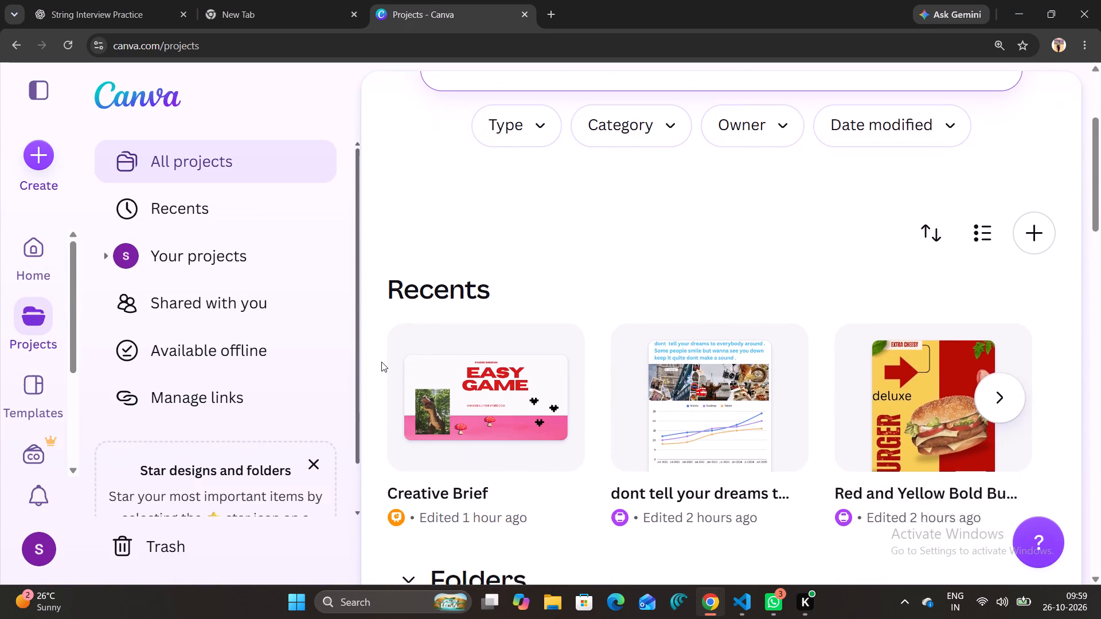
pyautogui.hscroll(-1, 381, 362)
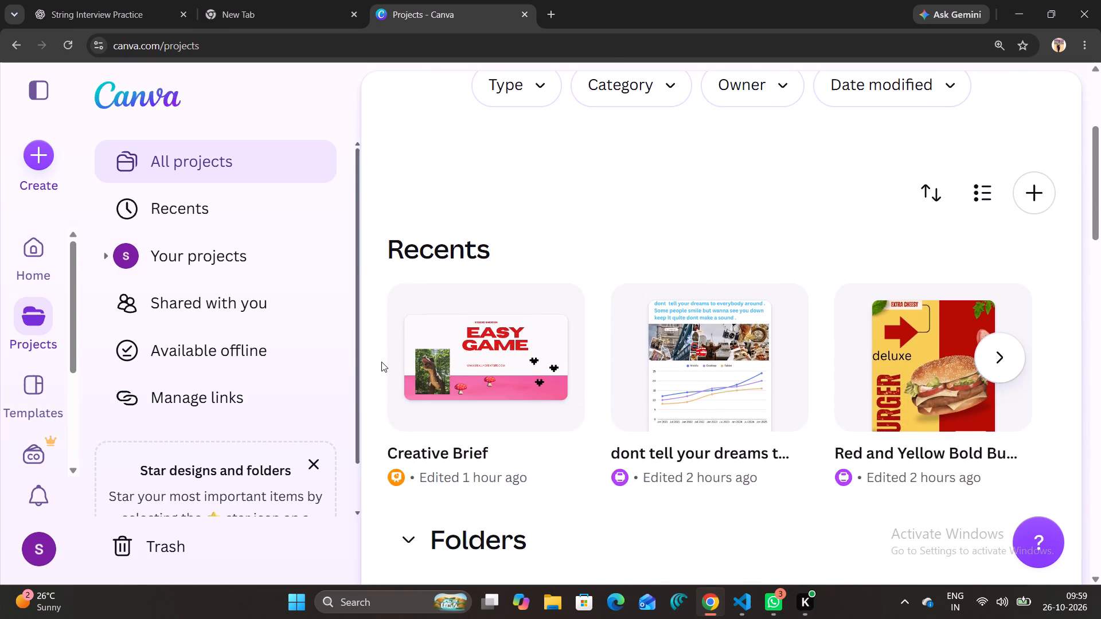
pyautogui.scroll(2, 381, 362)
pyautogui.hscroll(-1, 381, 362)
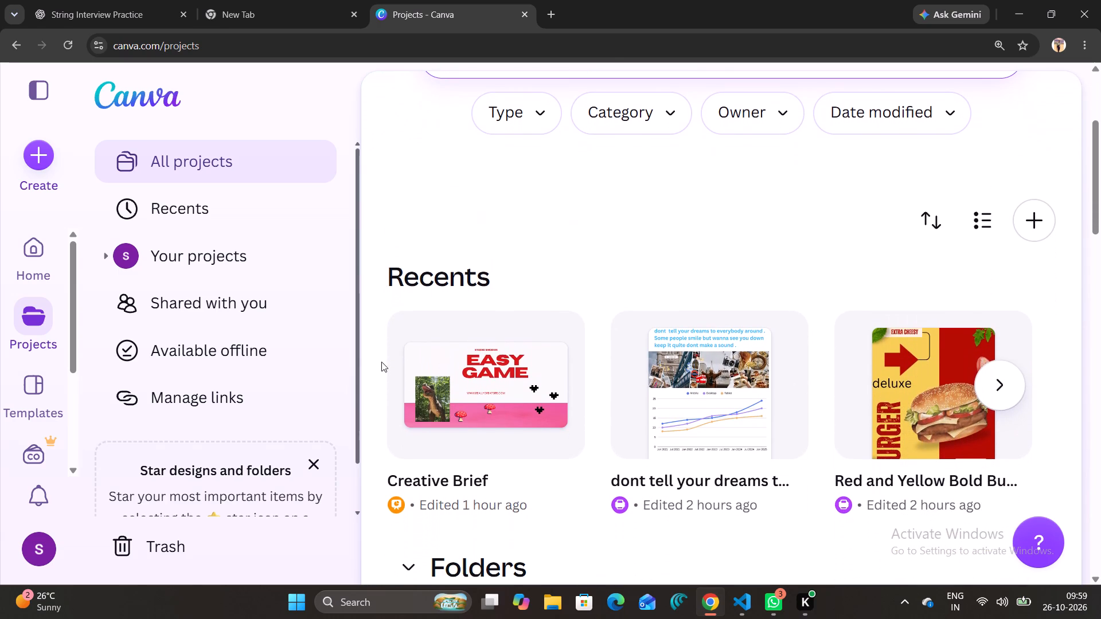
pyautogui.hscroll(-1, 381, 362)
pyautogui.scroll(-2, 381, 362)
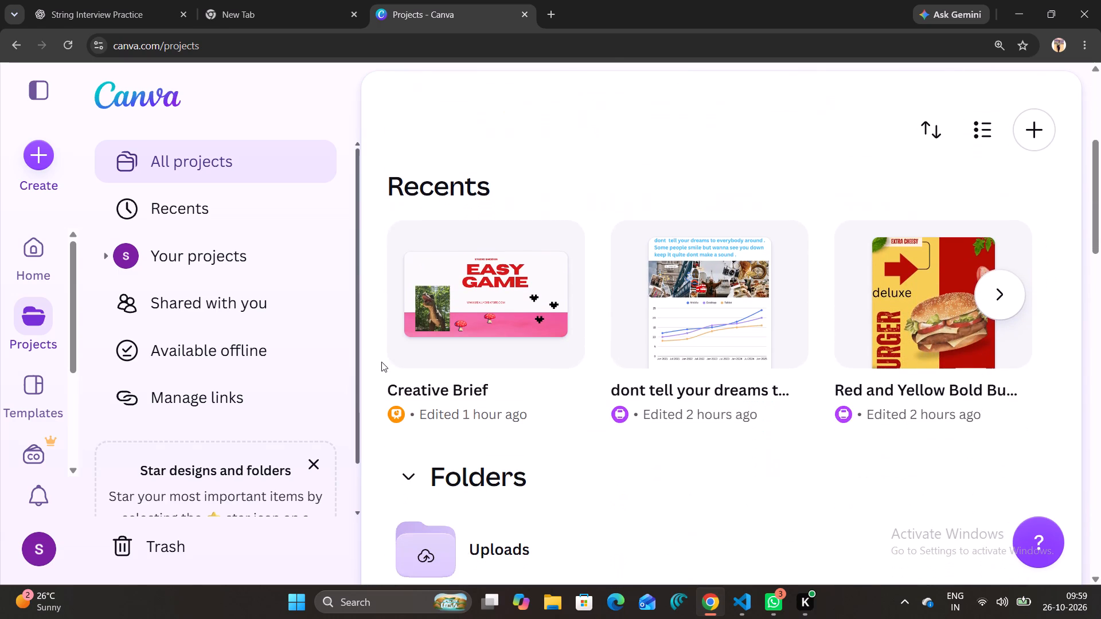
pyautogui.scroll(-4, 381, 362)
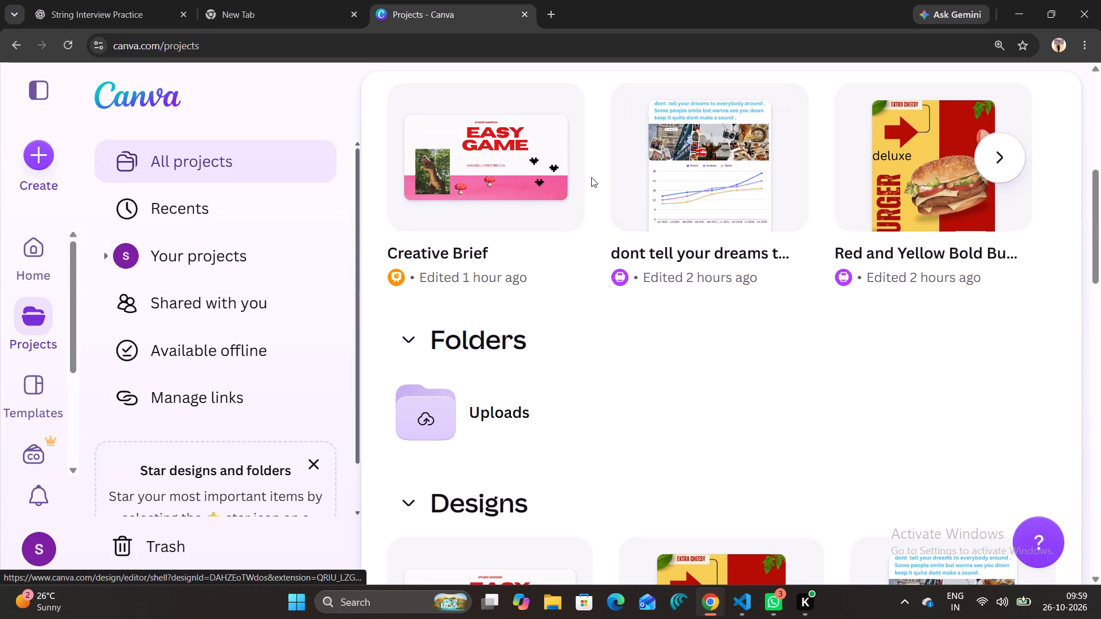
pyautogui.scroll(-5, 568, 175)
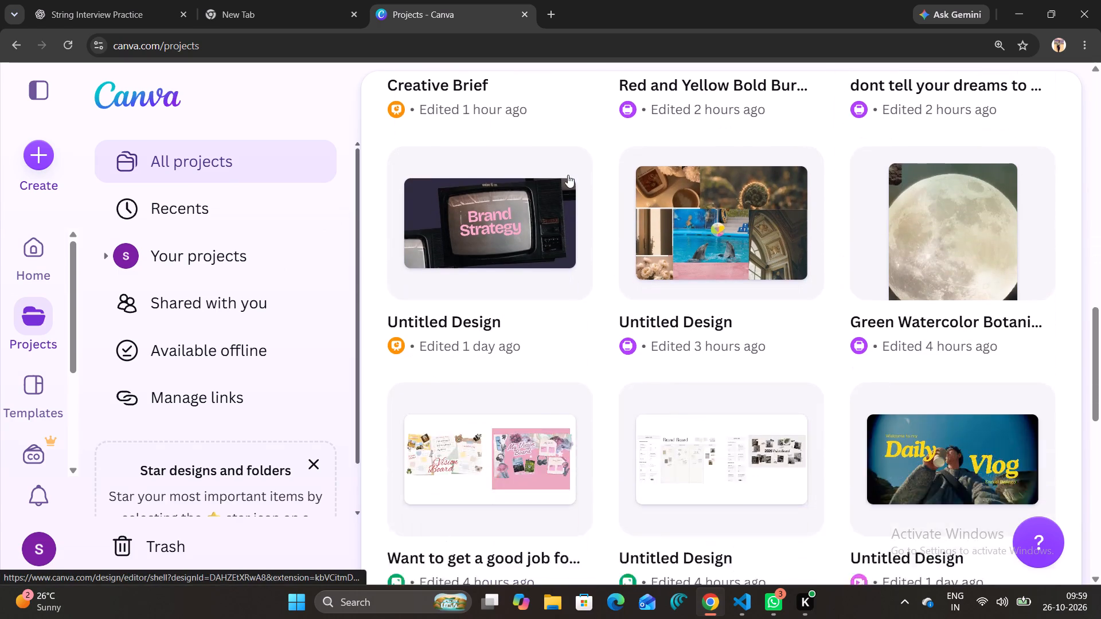
pyautogui.scroll(-6, 568, 175)
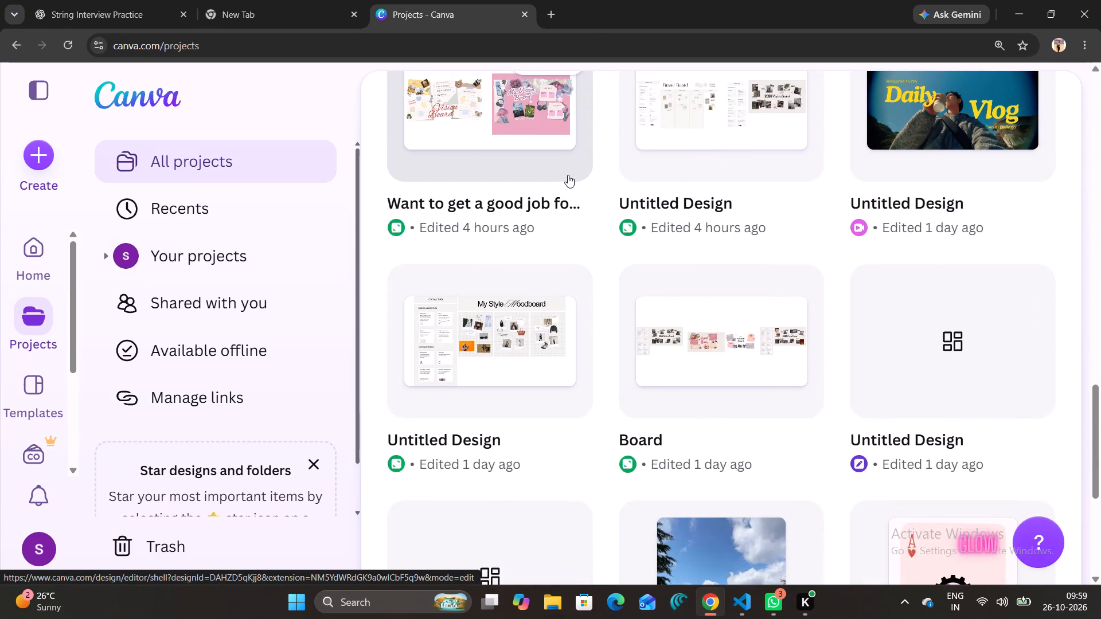
pyautogui.scroll(-2, 568, 175)
pyautogui.hscroll(-1, 568, 175)
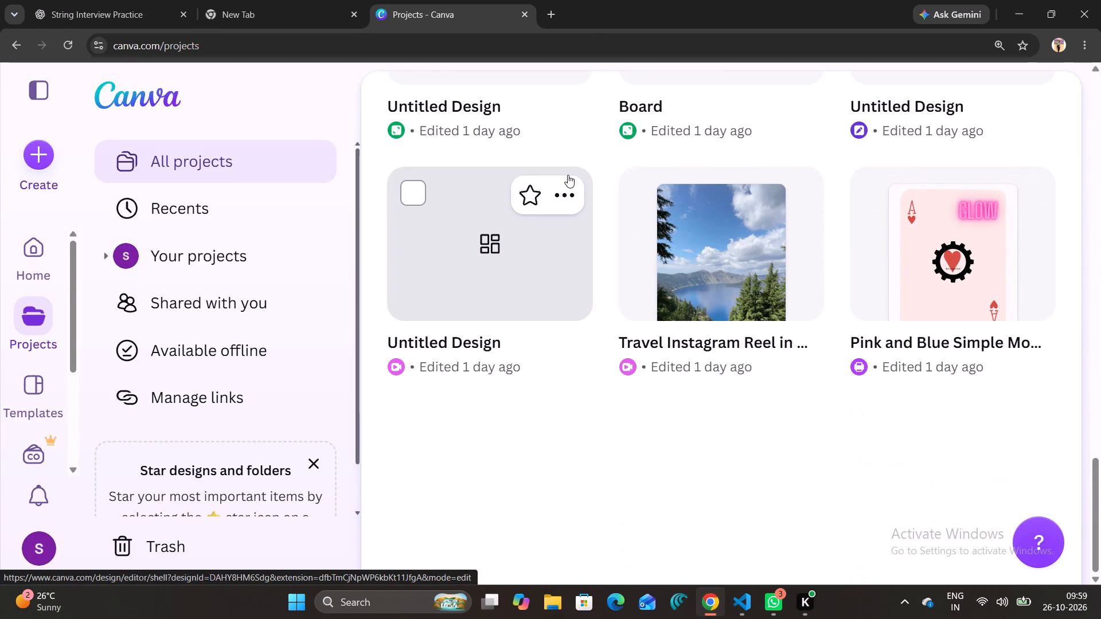
pyautogui.hscroll(-3, 568, 175)
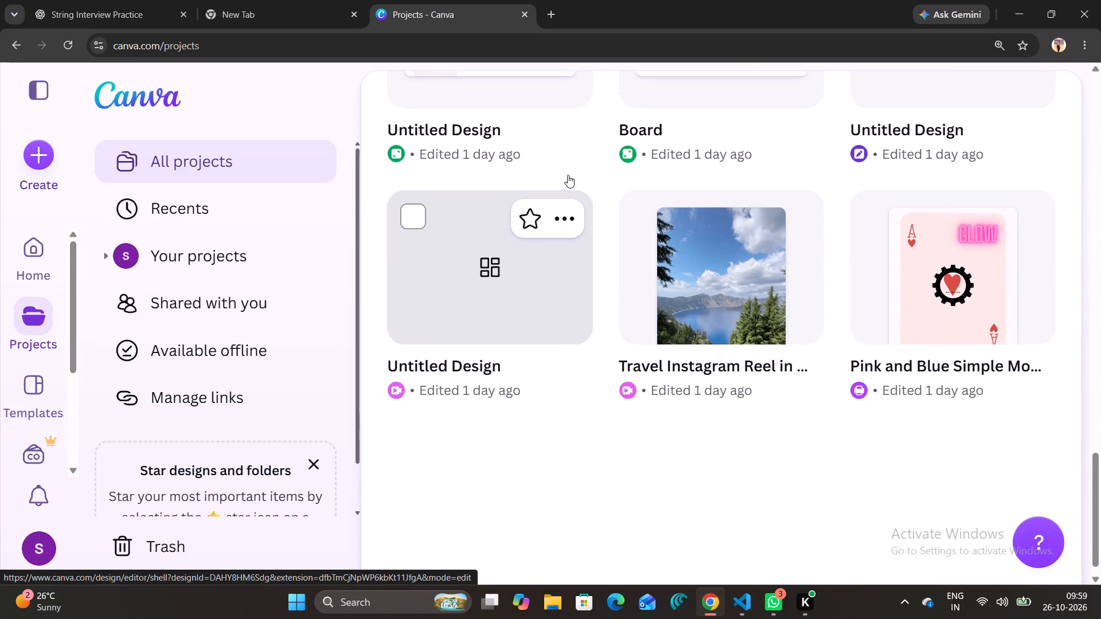
pyautogui.hscroll(-1, 568, 175)
pyautogui.scroll(-2, 568, 175)
pyautogui.scroll(7, 568, 175)
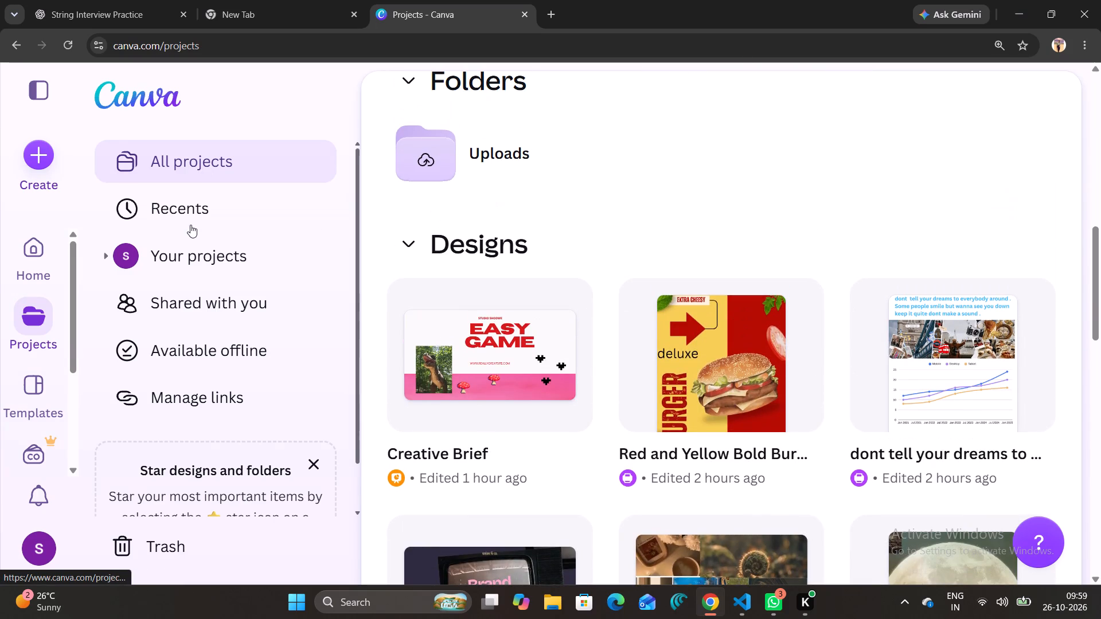
pyautogui.click(190, 226)
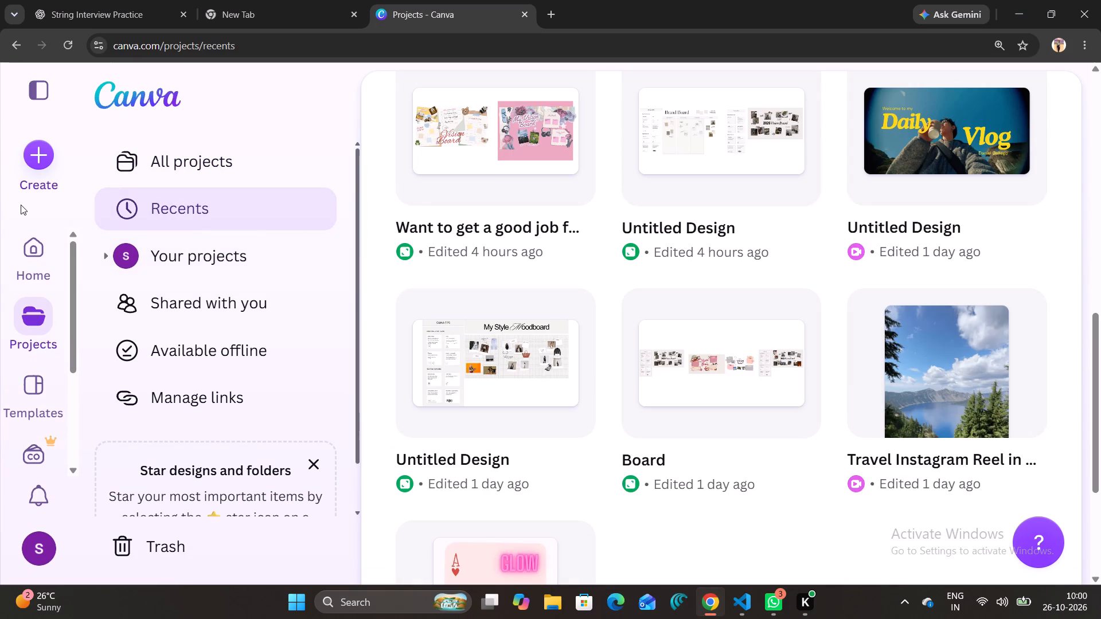
# Create a new blank Website design of 1366 × 768 px.
pyautogui.click(33, 163)
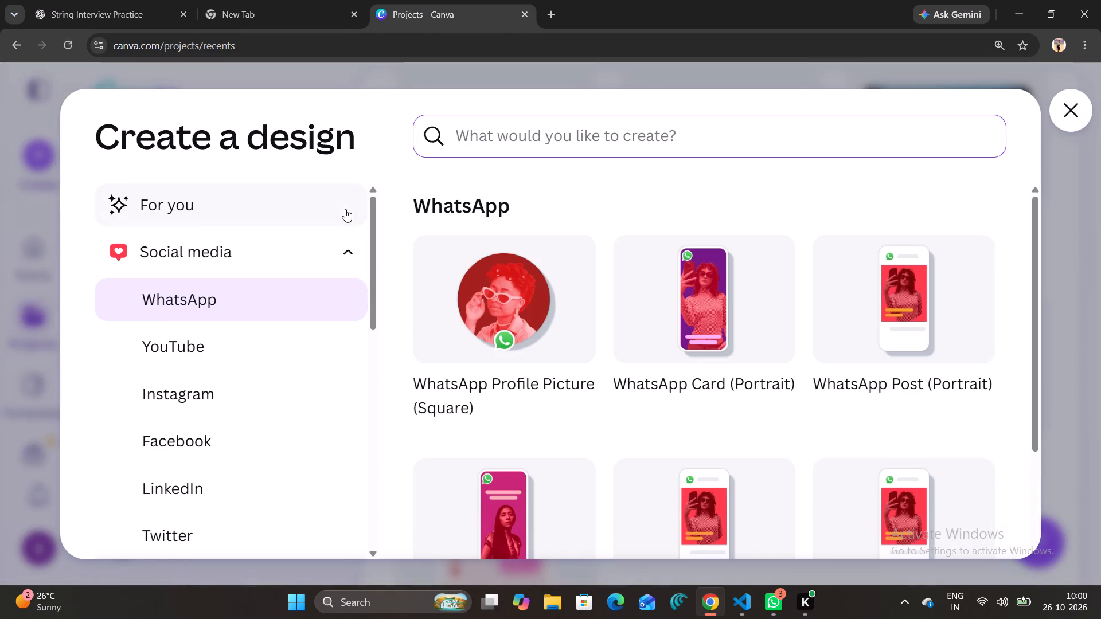
pyautogui.scroll(-3, 165, 413)
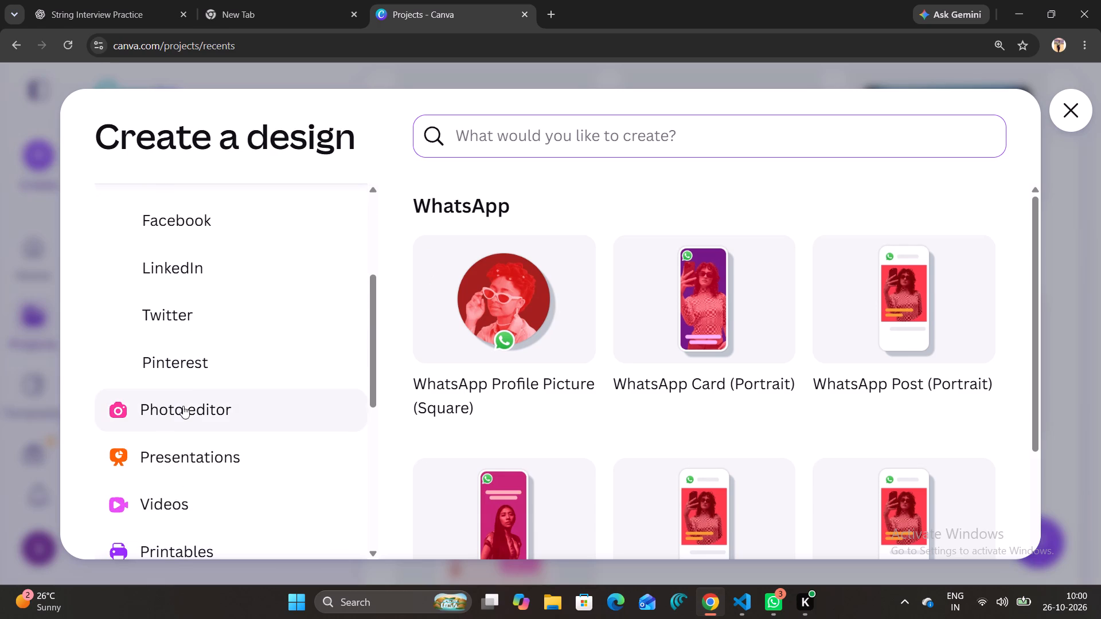
pyautogui.scroll(-3, 197, 370)
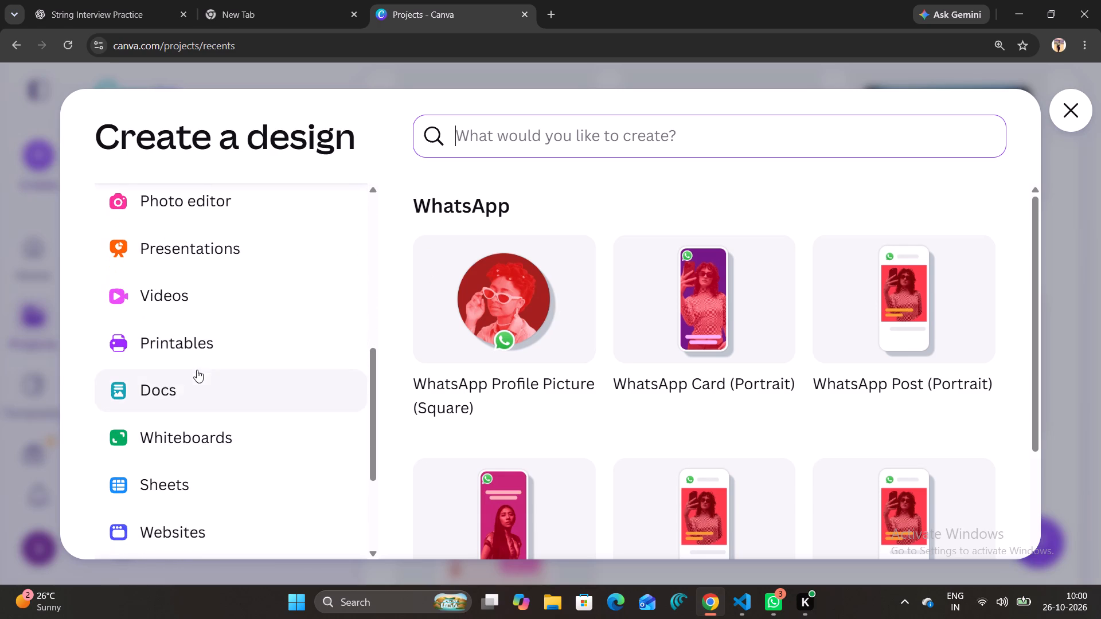
pyautogui.click(177, 387)
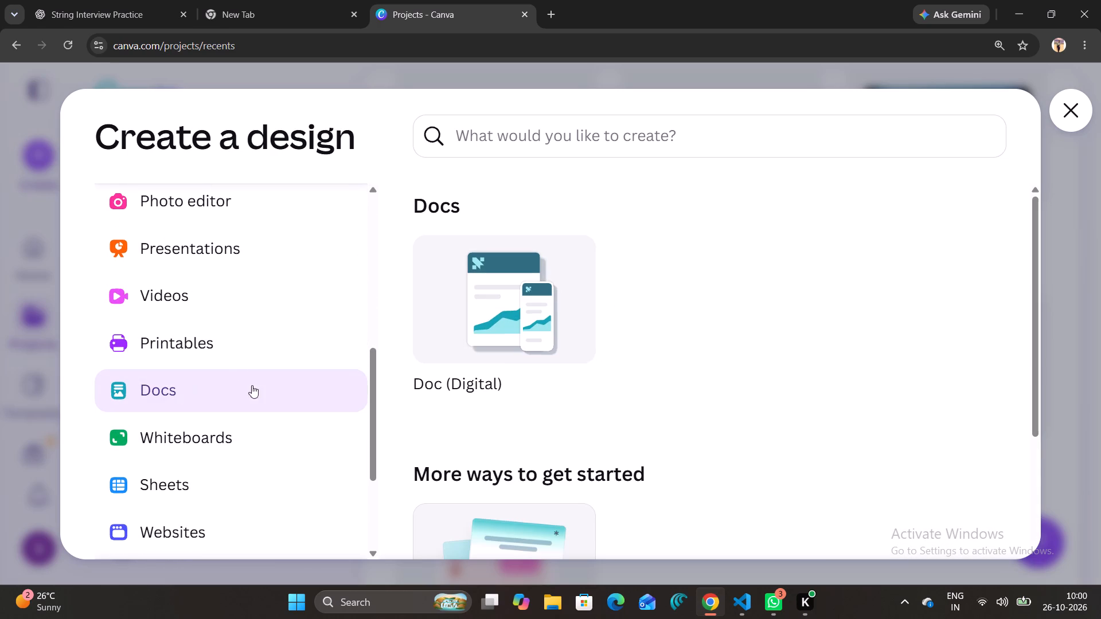
pyautogui.scroll(-1, 212, 378)
pyautogui.click(209, 391)
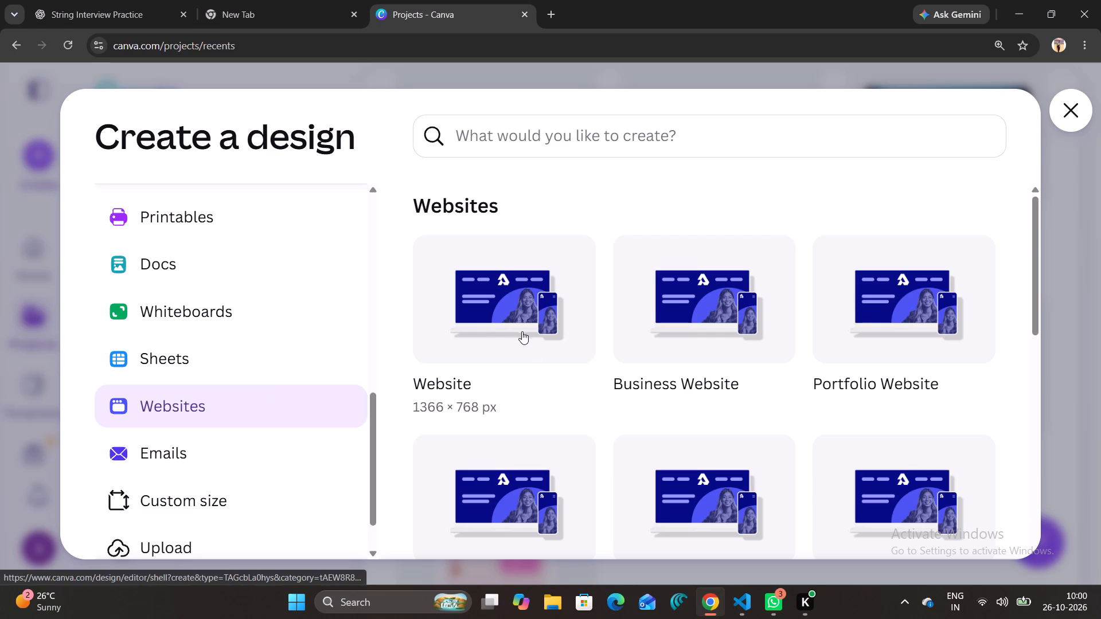
pyautogui.click(522, 331)
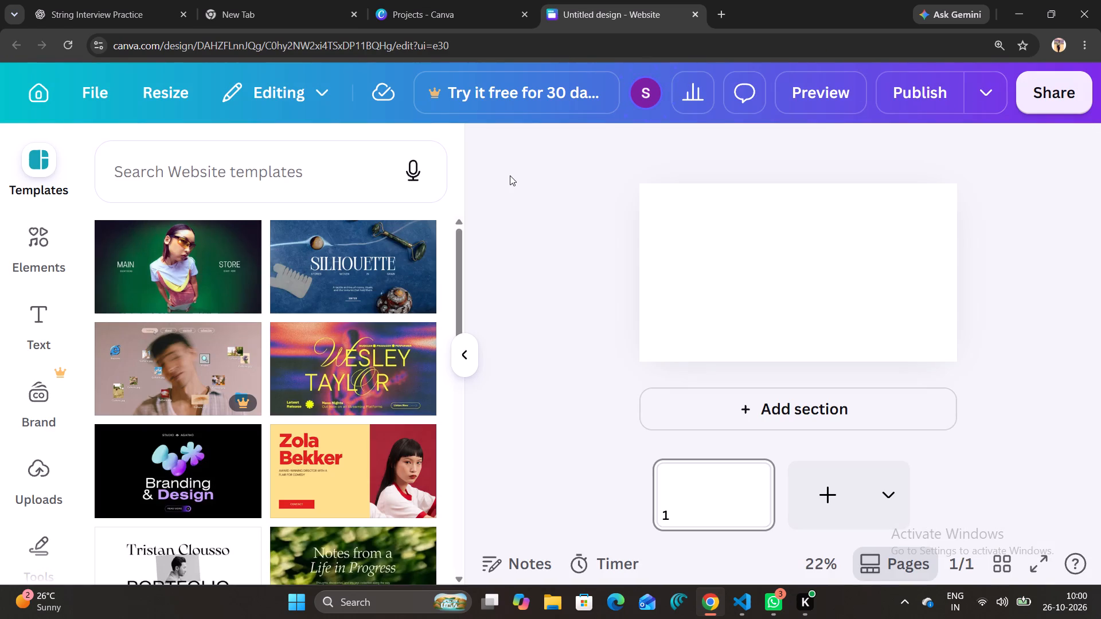
# Apply page 1 of the Bakery Website in Cream Brown Light Orange Bare Minimal Style template to the blank page.
pyautogui.scroll(-4, 361, 381)
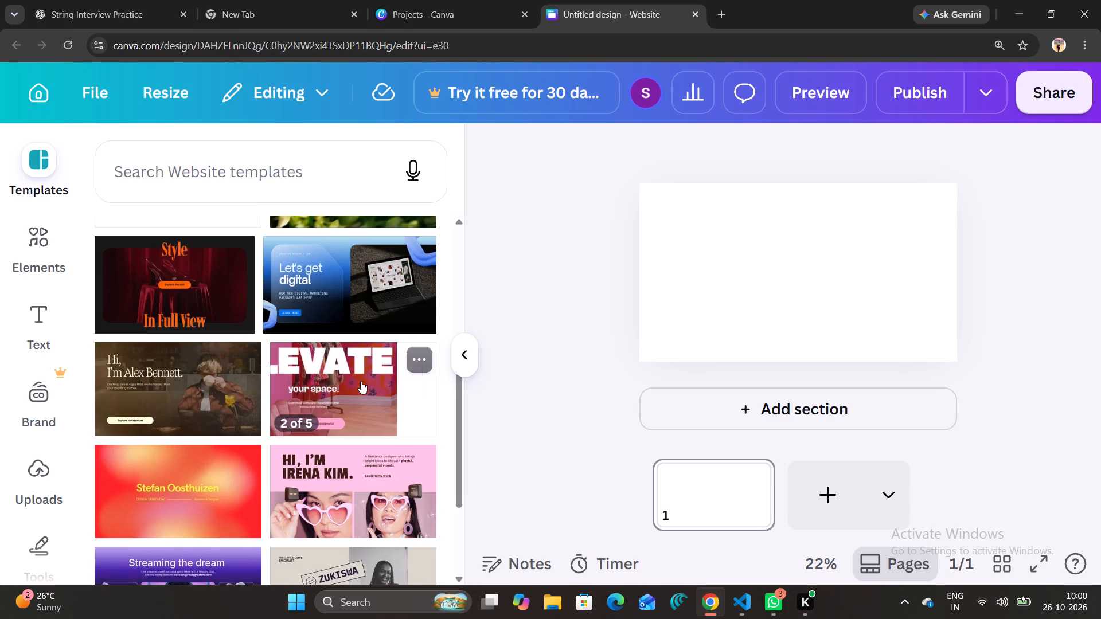
pyautogui.scroll(-4, 361, 381)
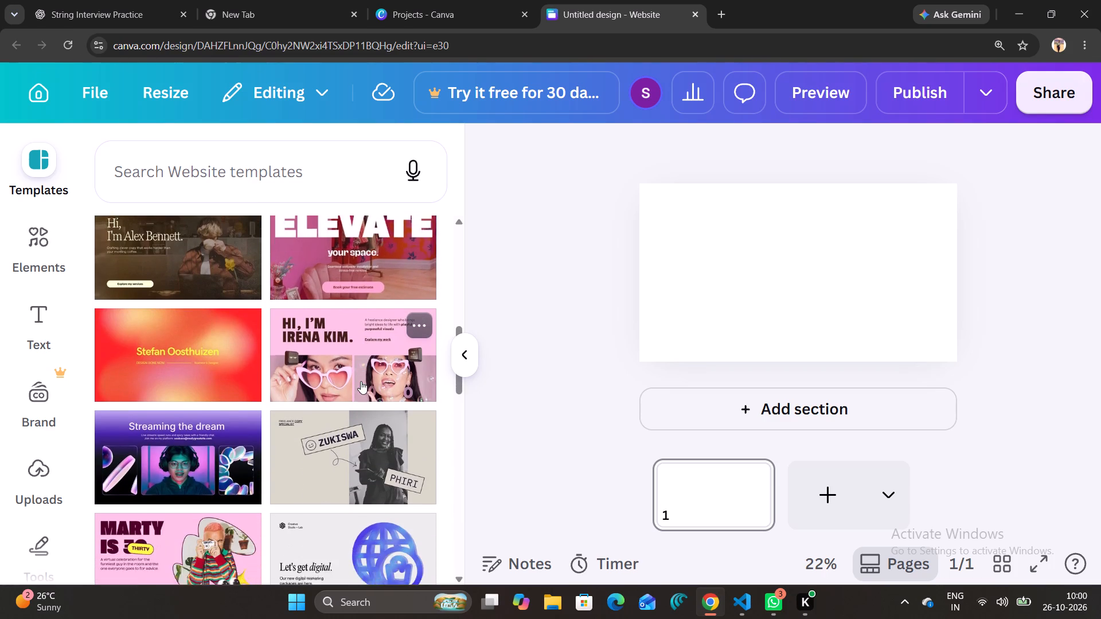
pyautogui.scroll(-6, 361, 381)
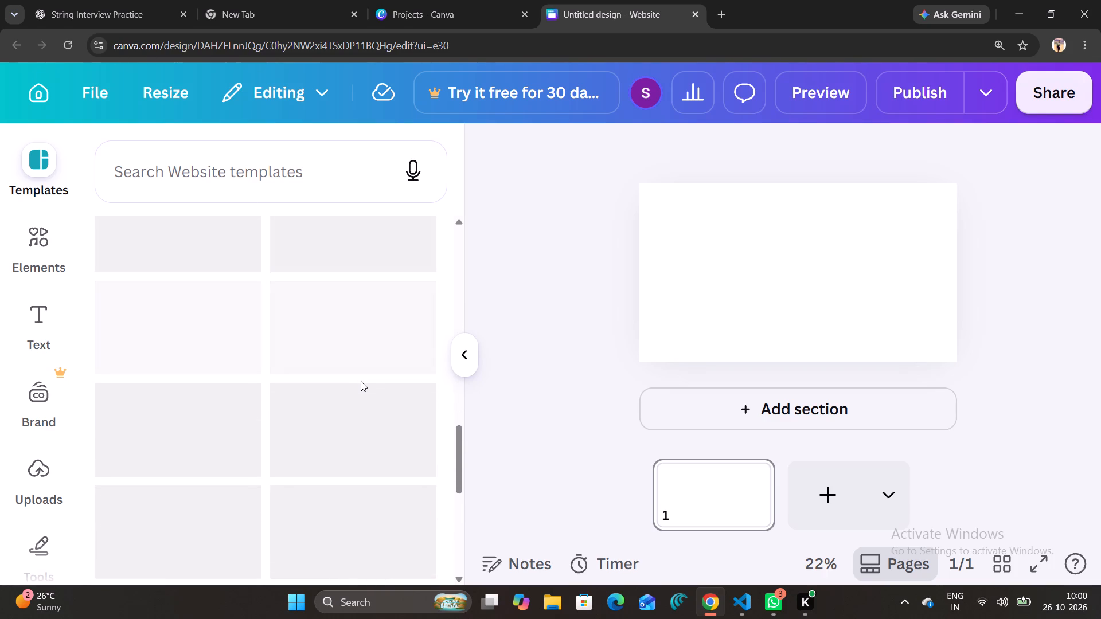
pyautogui.scroll(-1, 361, 381)
pyautogui.click(361, 381)
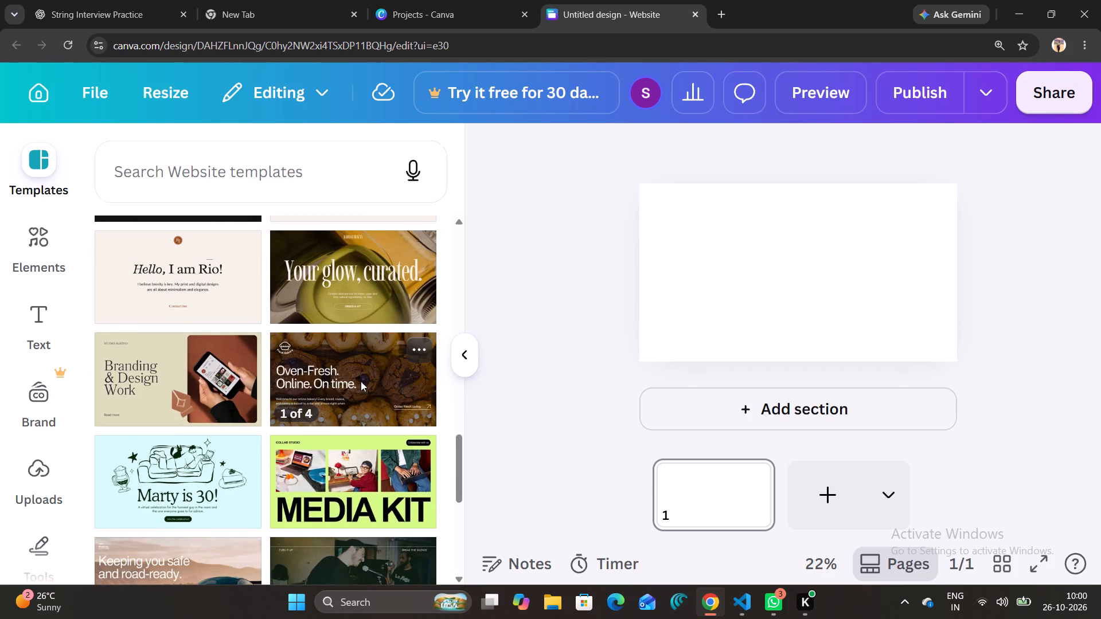
pyautogui.click(218, 509)
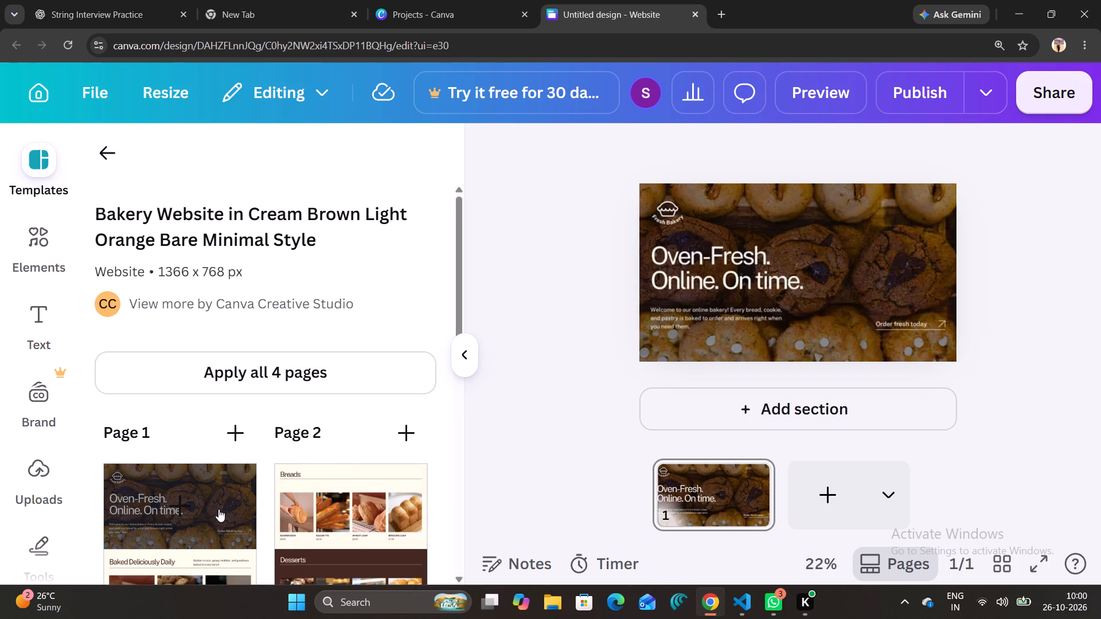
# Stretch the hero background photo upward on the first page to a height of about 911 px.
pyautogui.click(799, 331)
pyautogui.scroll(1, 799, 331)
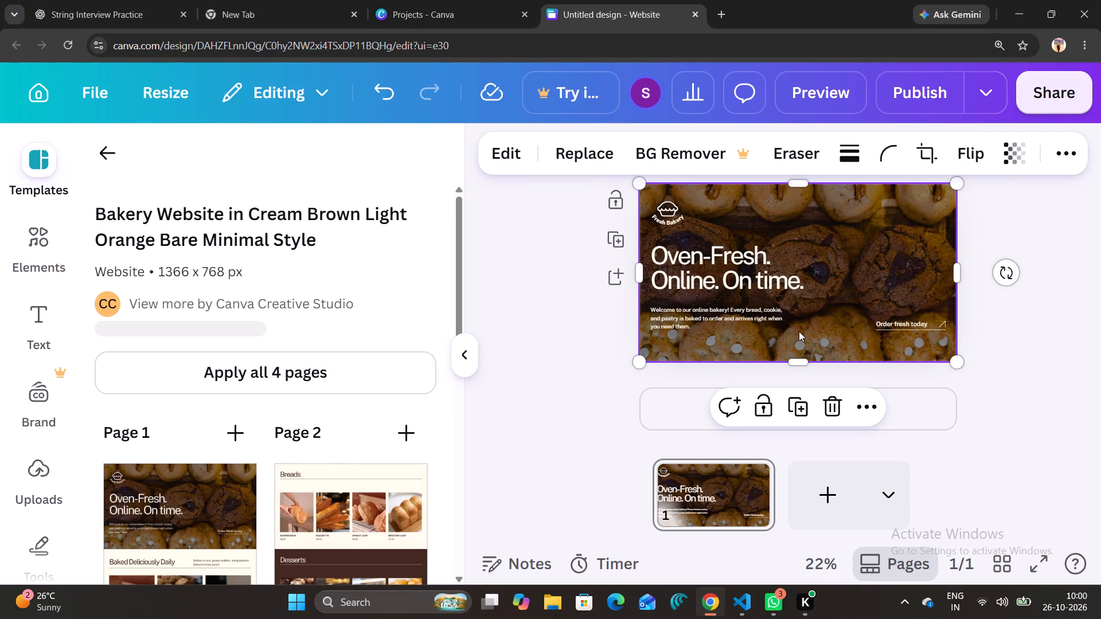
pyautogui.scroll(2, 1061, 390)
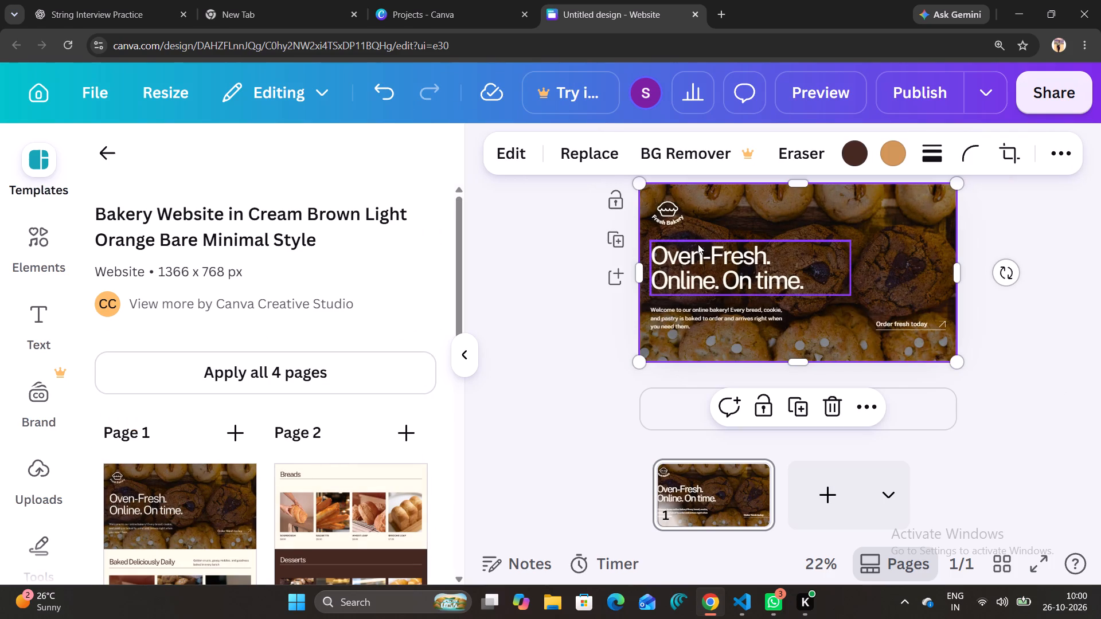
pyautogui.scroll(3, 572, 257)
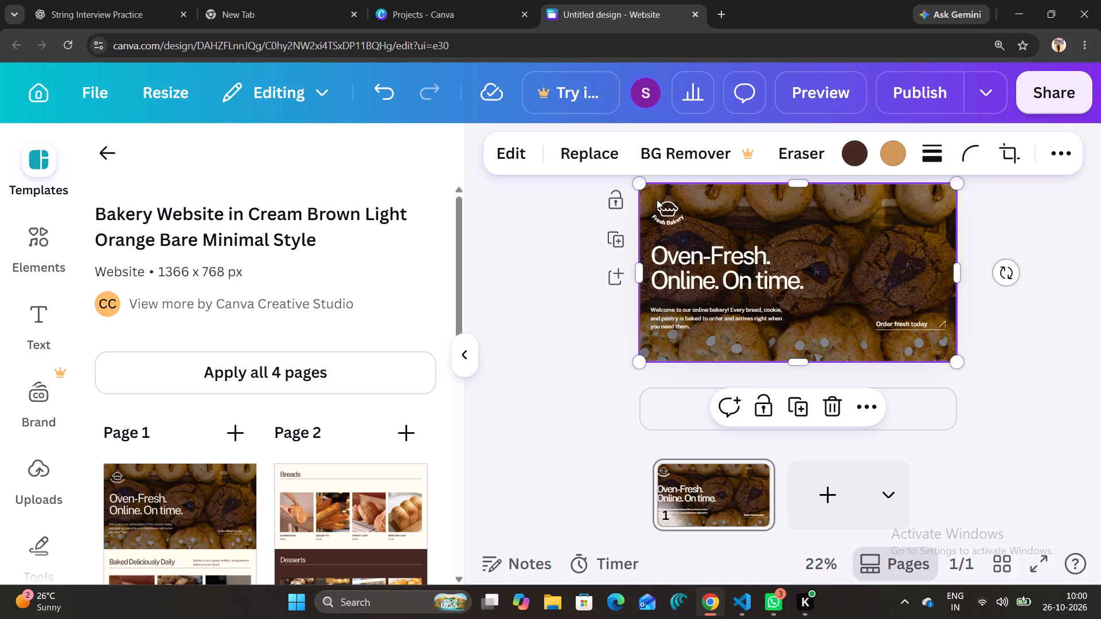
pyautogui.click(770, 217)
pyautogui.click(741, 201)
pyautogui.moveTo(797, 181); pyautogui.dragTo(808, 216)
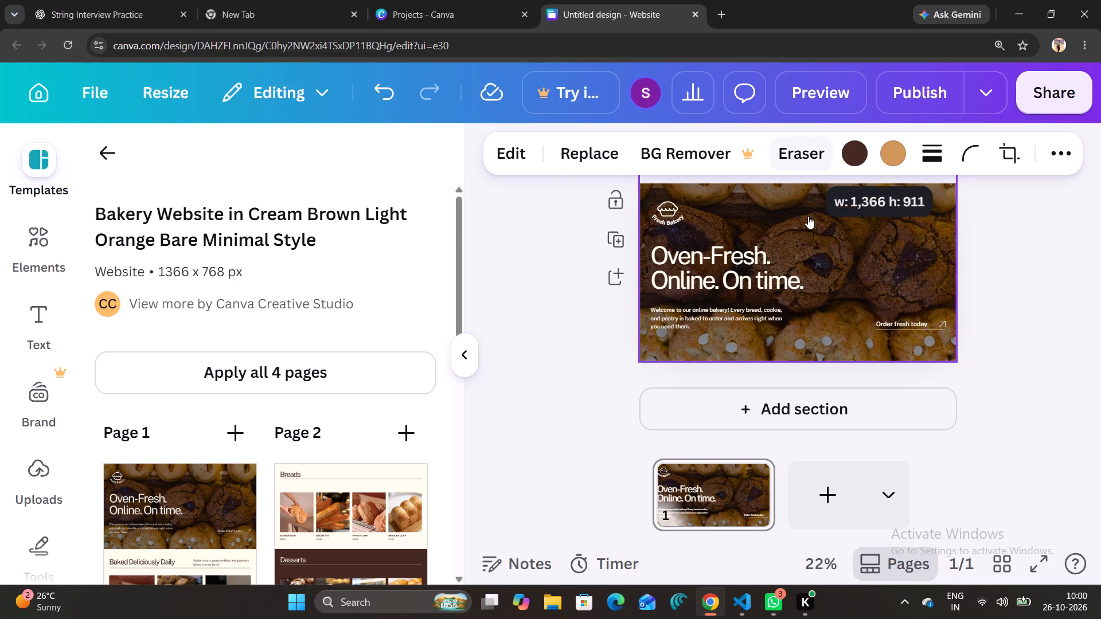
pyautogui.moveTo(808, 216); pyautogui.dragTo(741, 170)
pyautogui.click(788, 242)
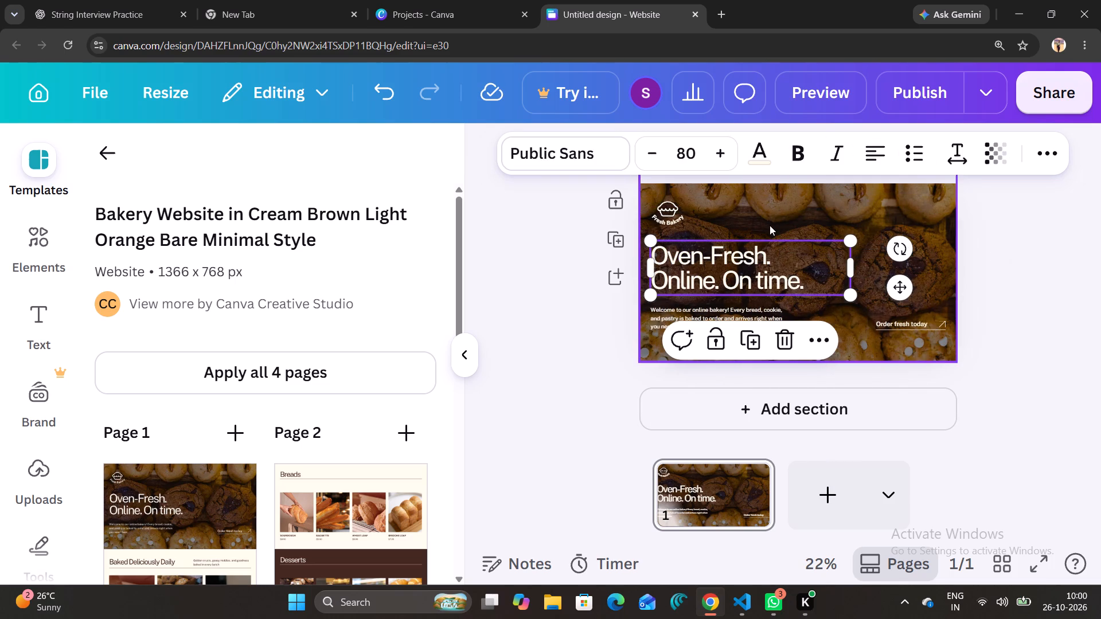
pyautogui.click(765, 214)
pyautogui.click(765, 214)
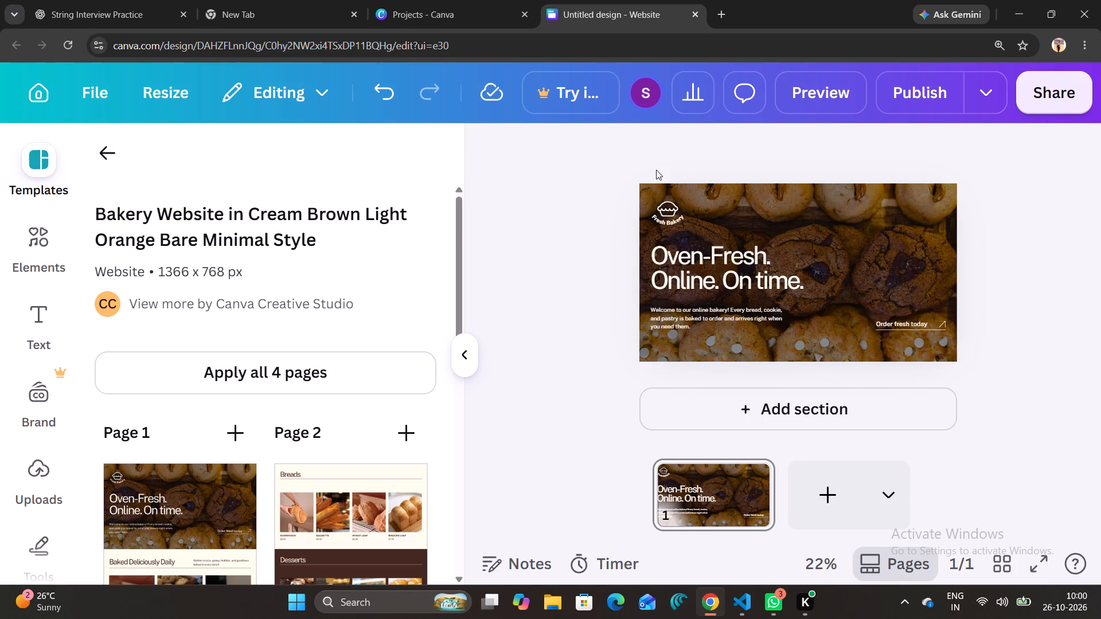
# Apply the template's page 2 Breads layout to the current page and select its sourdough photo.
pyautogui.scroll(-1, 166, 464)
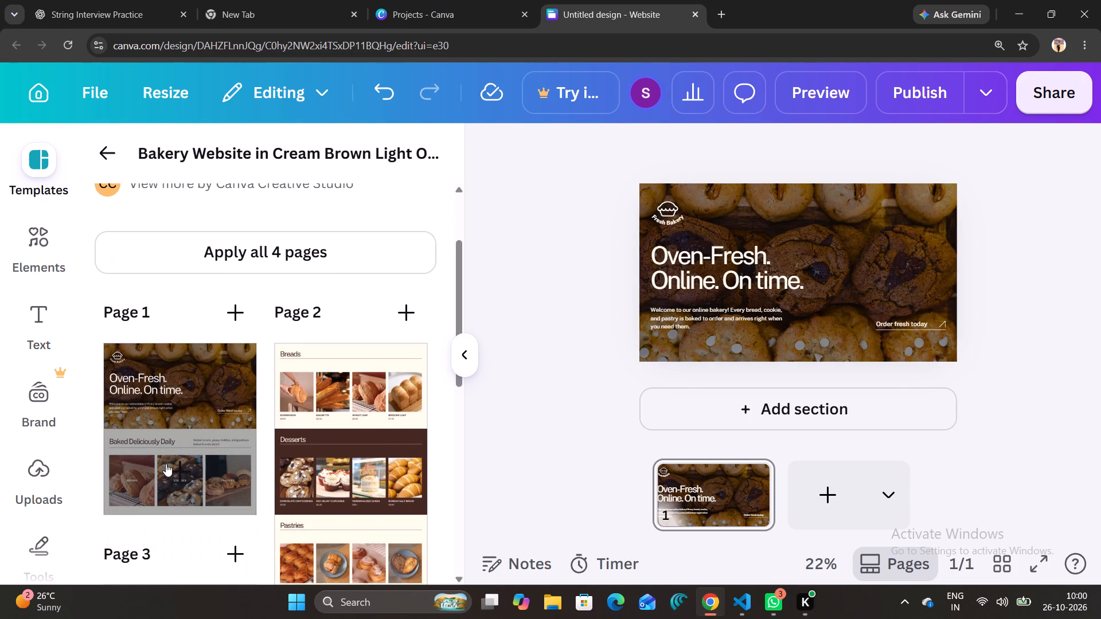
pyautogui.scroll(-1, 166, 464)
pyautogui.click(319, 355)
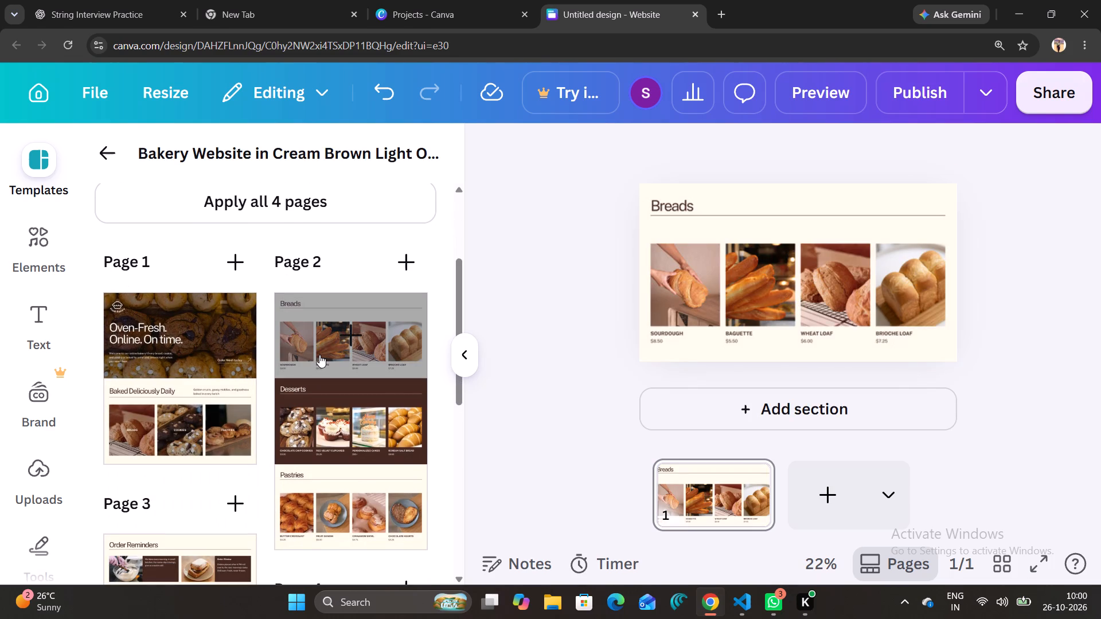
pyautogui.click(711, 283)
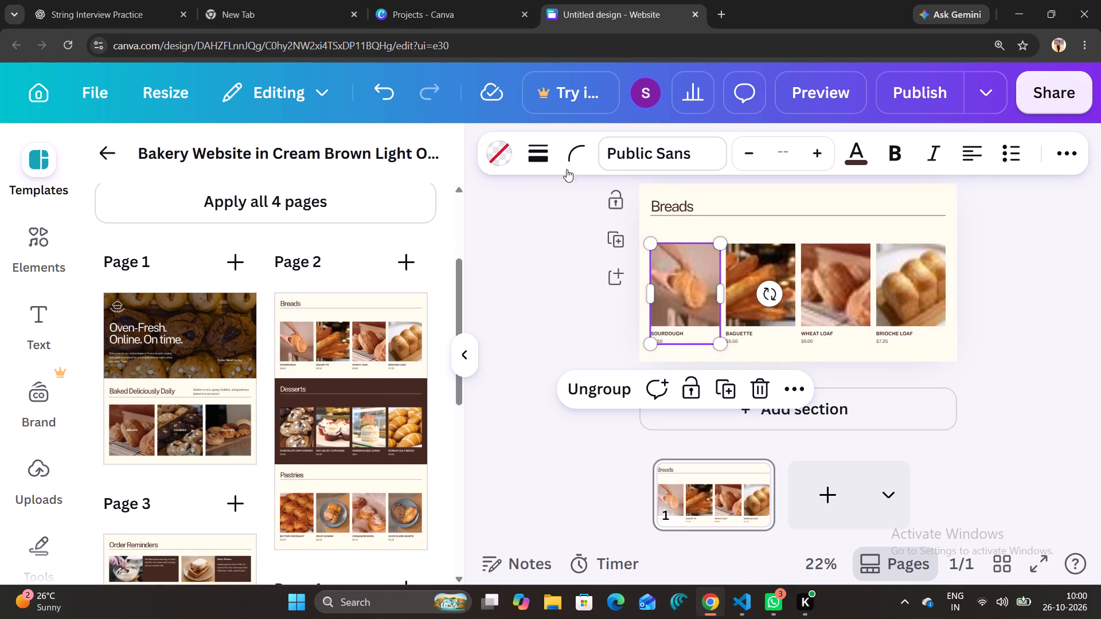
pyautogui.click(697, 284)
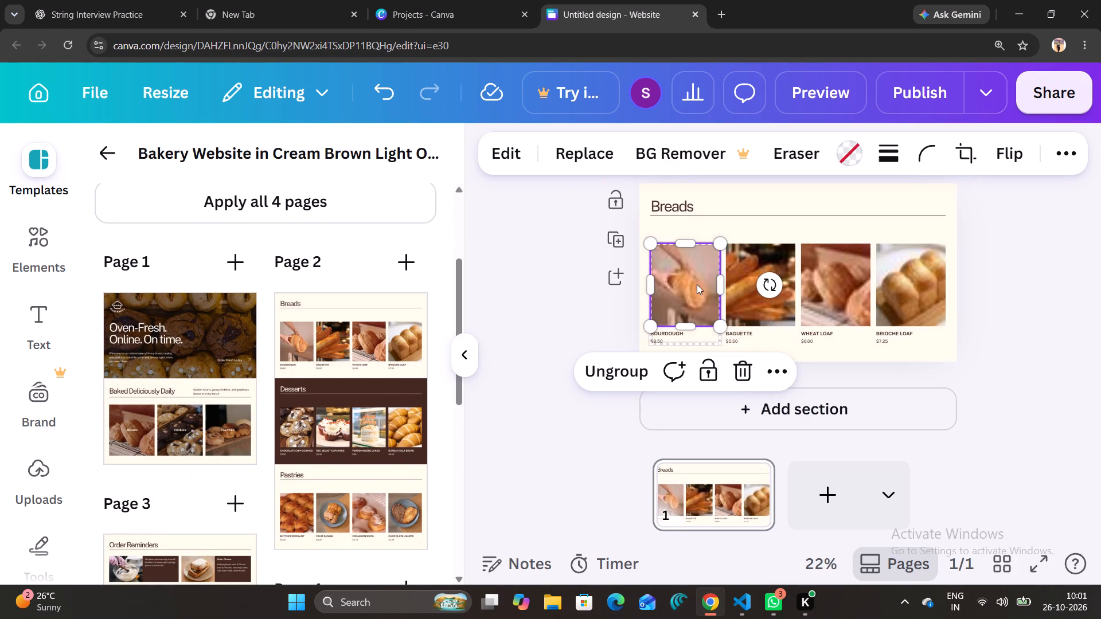
# Examine the remaining pages of the bakery template and the similar bakery templates listed below it.
pyautogui.scroll(-4, 131, 364)
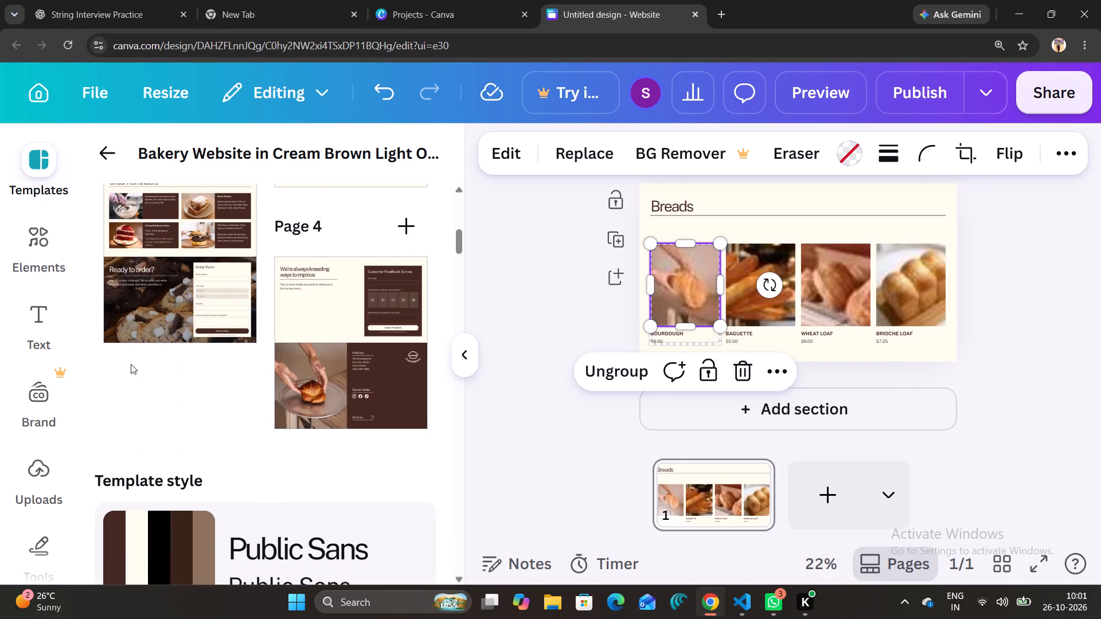
pyautogui.scroll(-7, 131, 364)
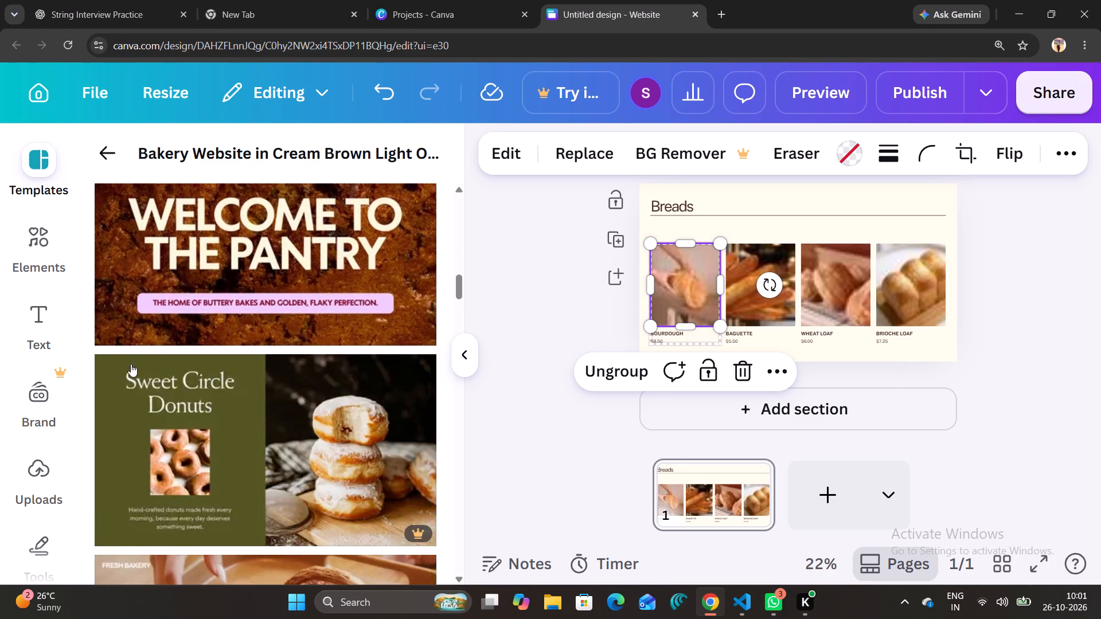
pyautogui.scroll(-5, 131, 364)
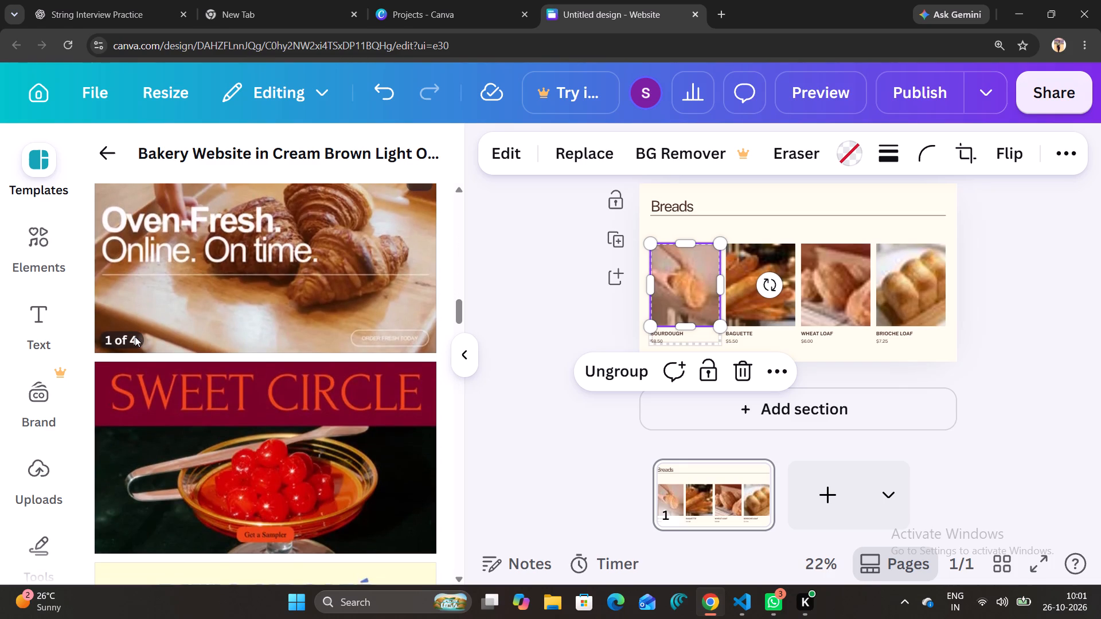
pyautogui.scroll(-6, 135, 336)
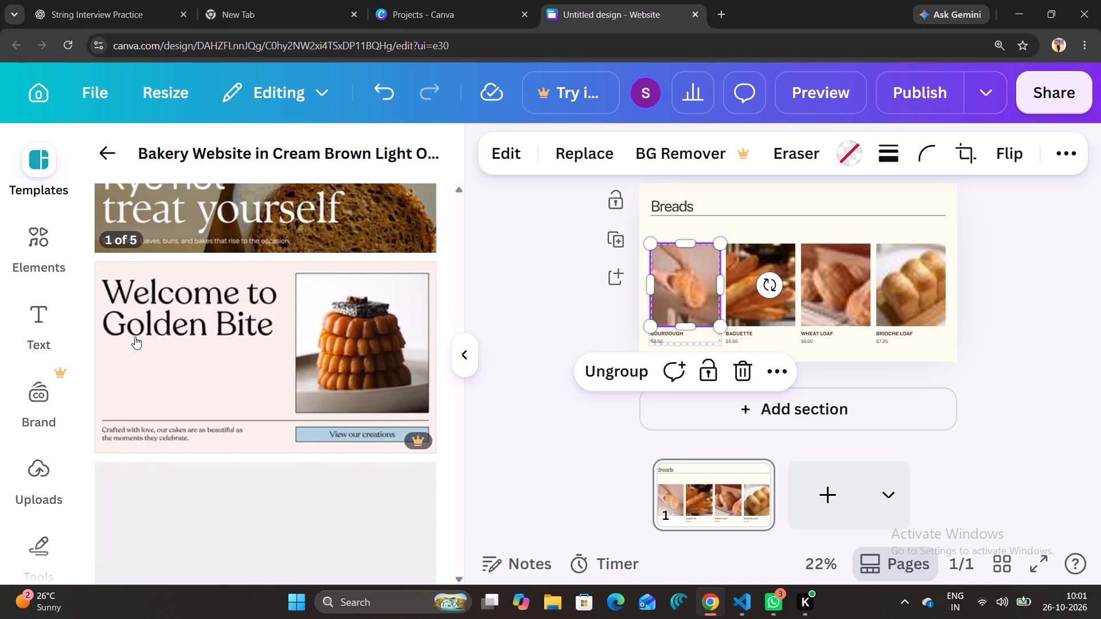
pyautogui.scroll(-2, 135, 336)
pyautogui.scroll(11, 135, 336)
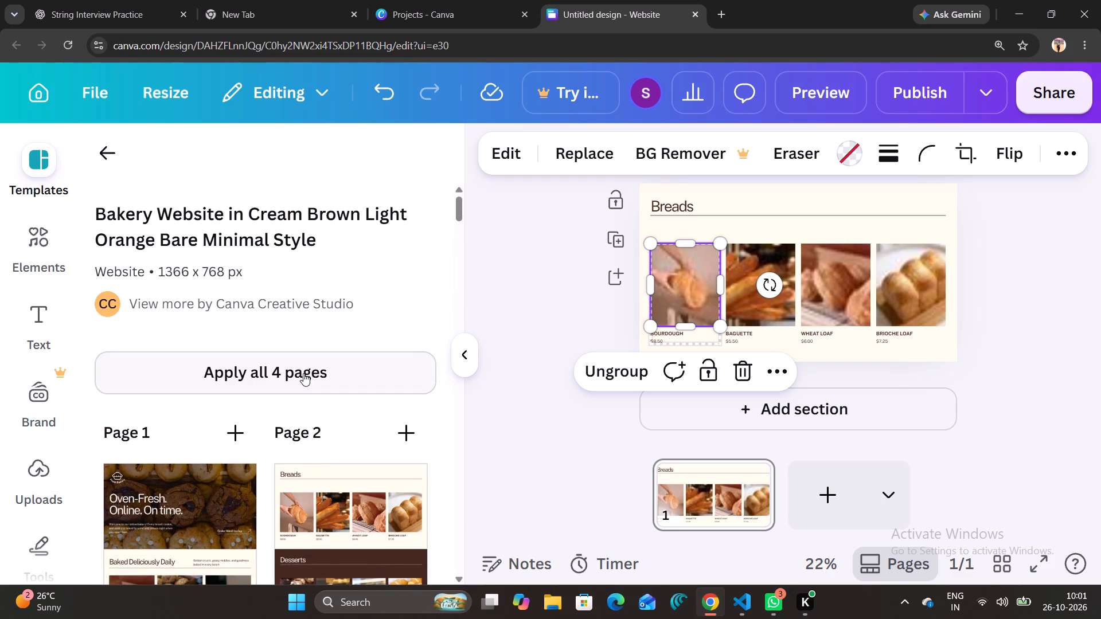
# Apply all 4 pages of the Bakery Website in Cream Brown Light Orange Bare Minimal Style template to the design.
pyautogui.click(303, 373)
pyautogui.click(1069, 372)
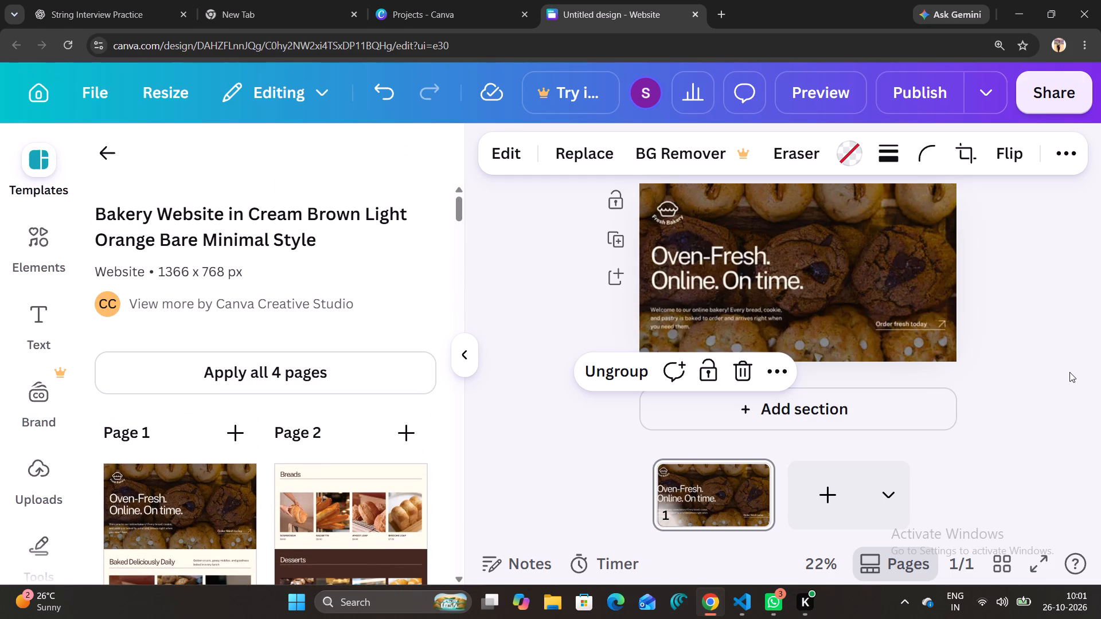
pyautogui.click(823, 484)
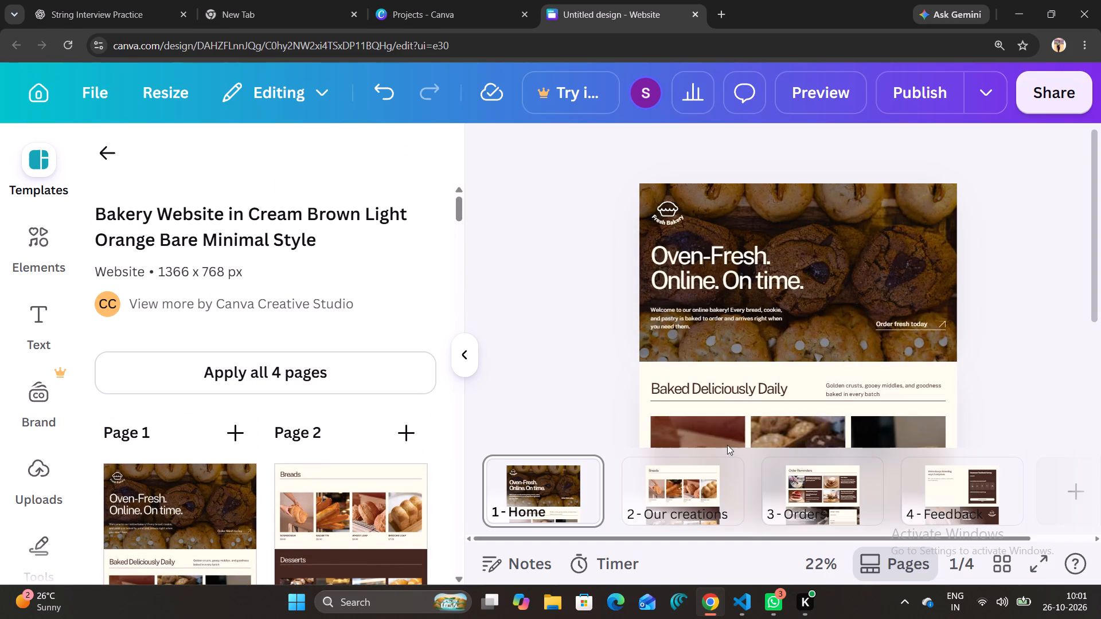
pyautogui.click(672, 489)
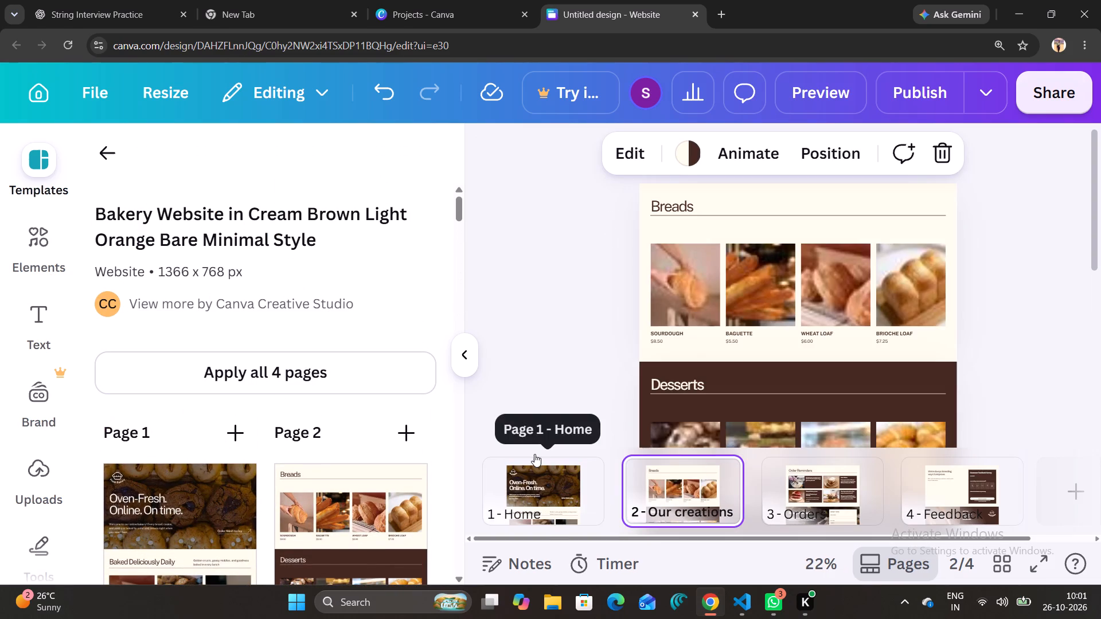
pyautogui.scroll(4, 805, 264)
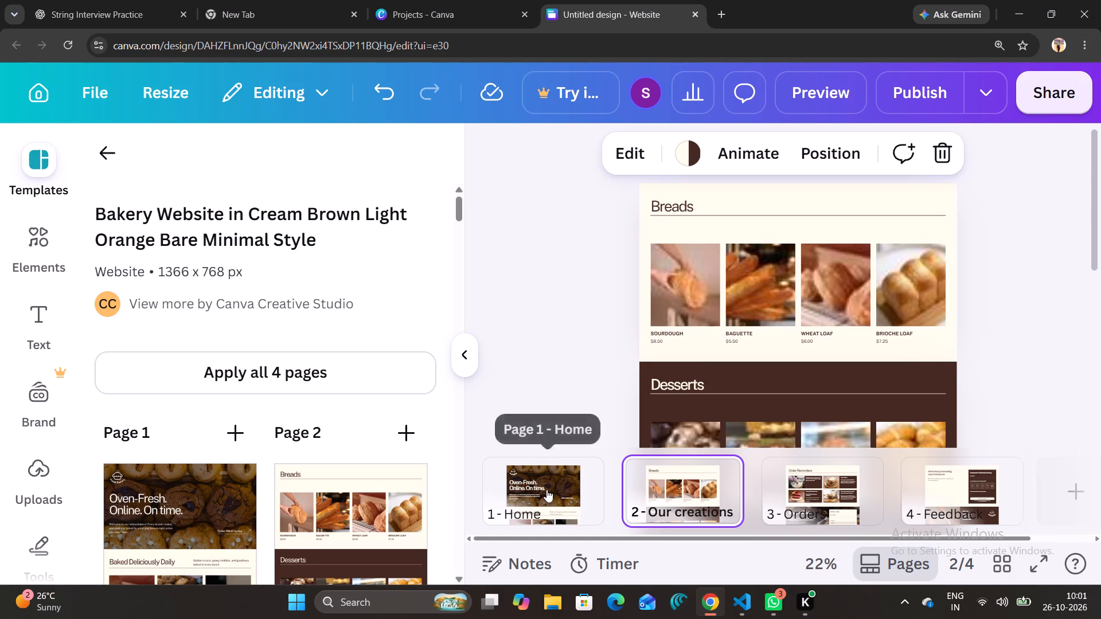
# Select the Home page's hero background photo for replacement and look through the suggested and trending photos.
pyautogui.click(546, 489)
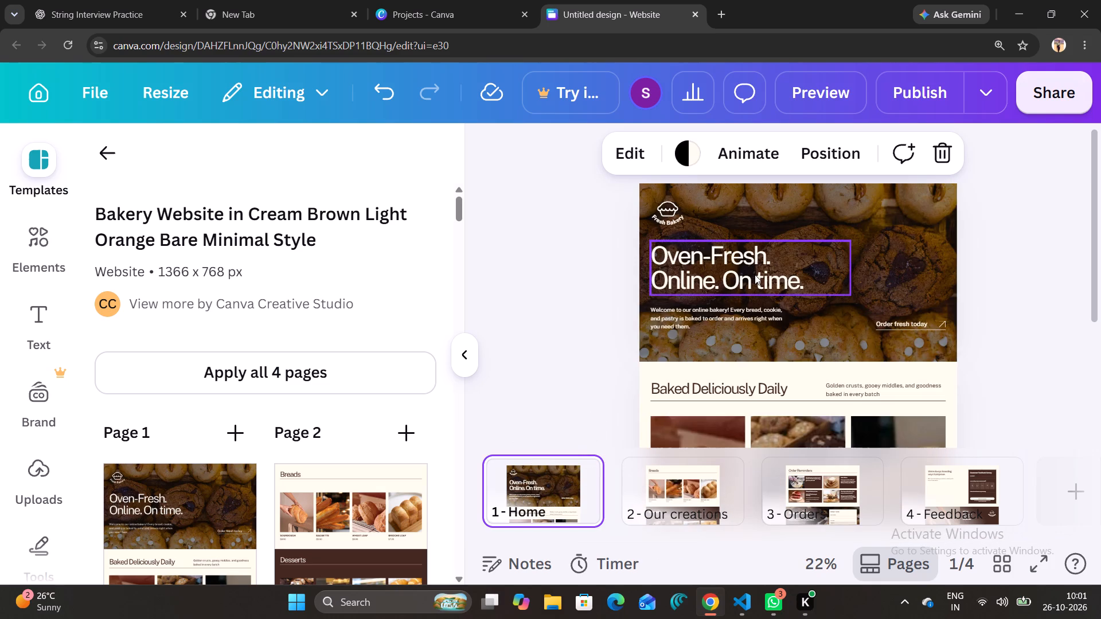
pyautogui.scroll(1, 755, 275)
pyautogui.click(736, 197)
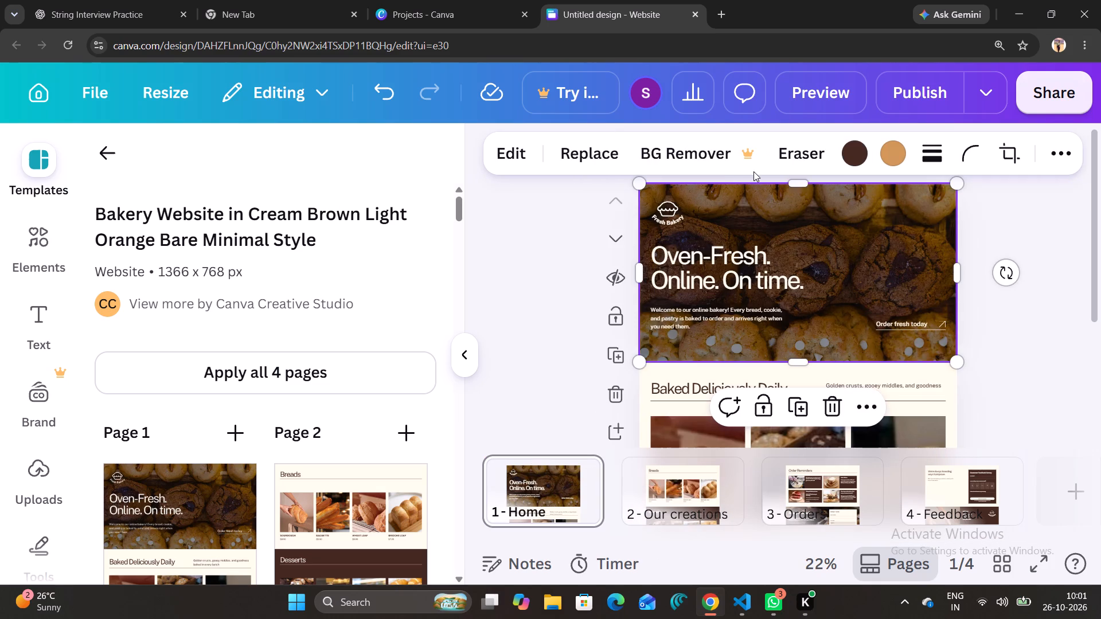
pyautogui.click(580, 164)
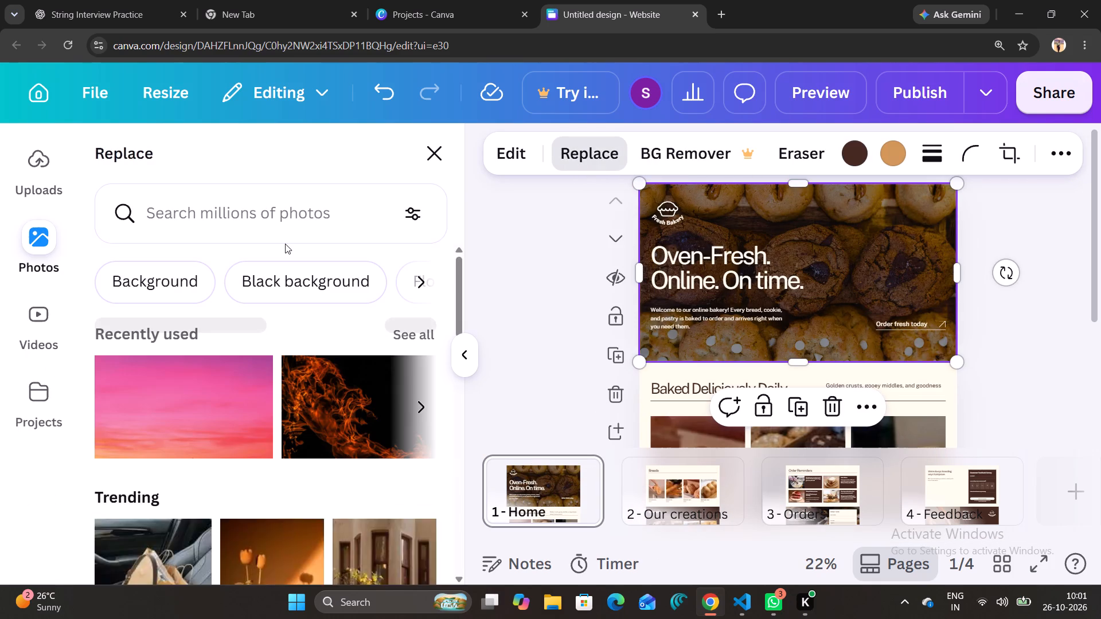
pyautogui.click(38, 252)
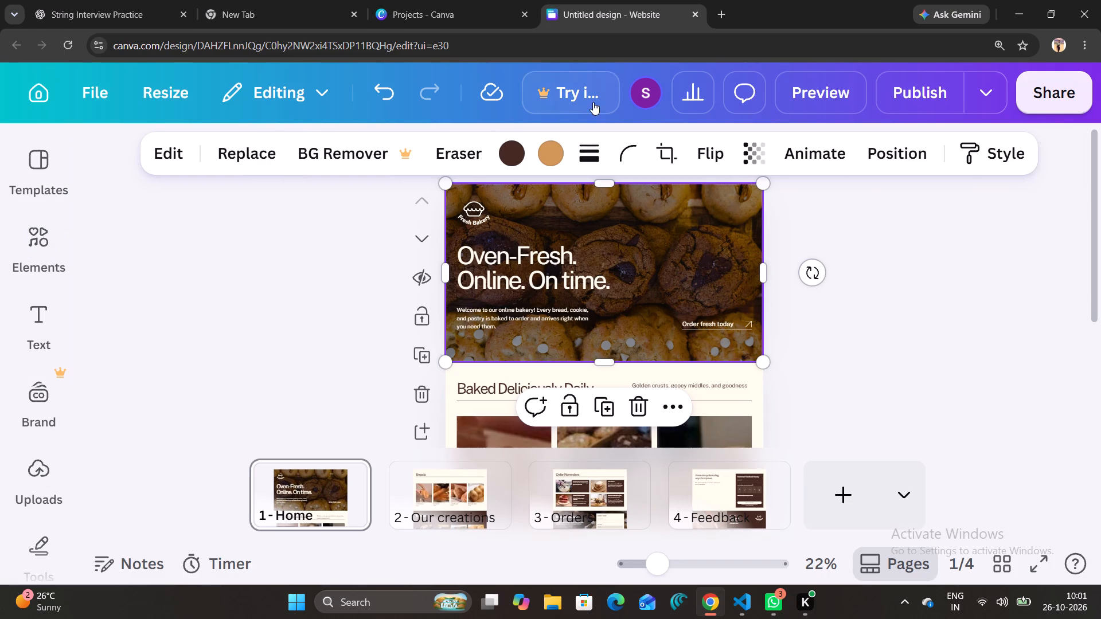
pyautogui.click(219, 155)
pyautogui.scroll(-3, 217, 334)
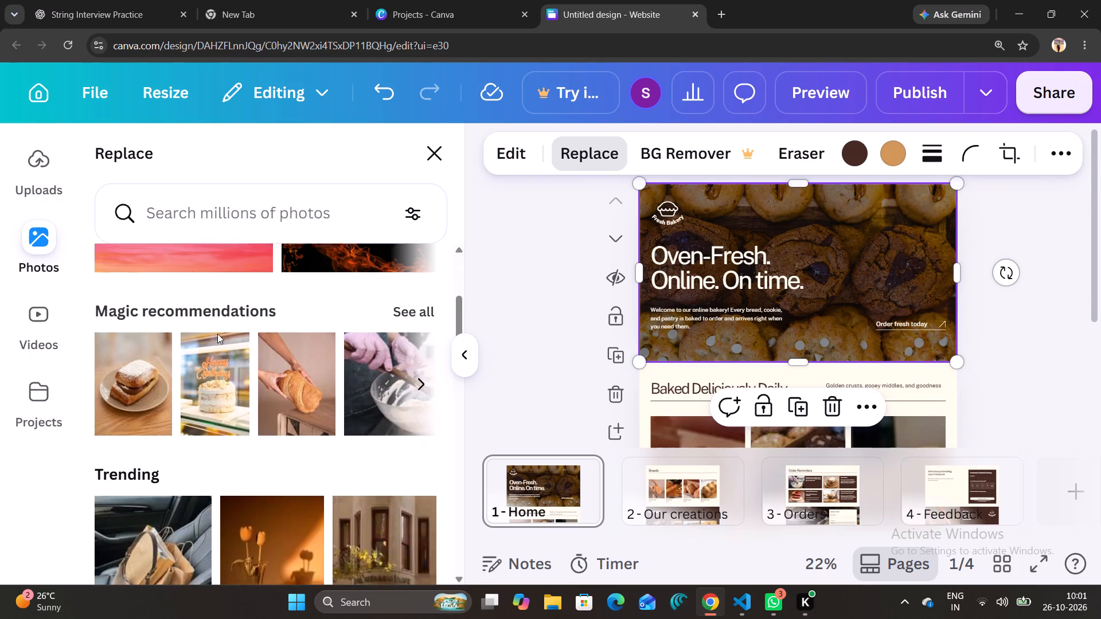
pyautogui.scroll(-4, 217, 334)
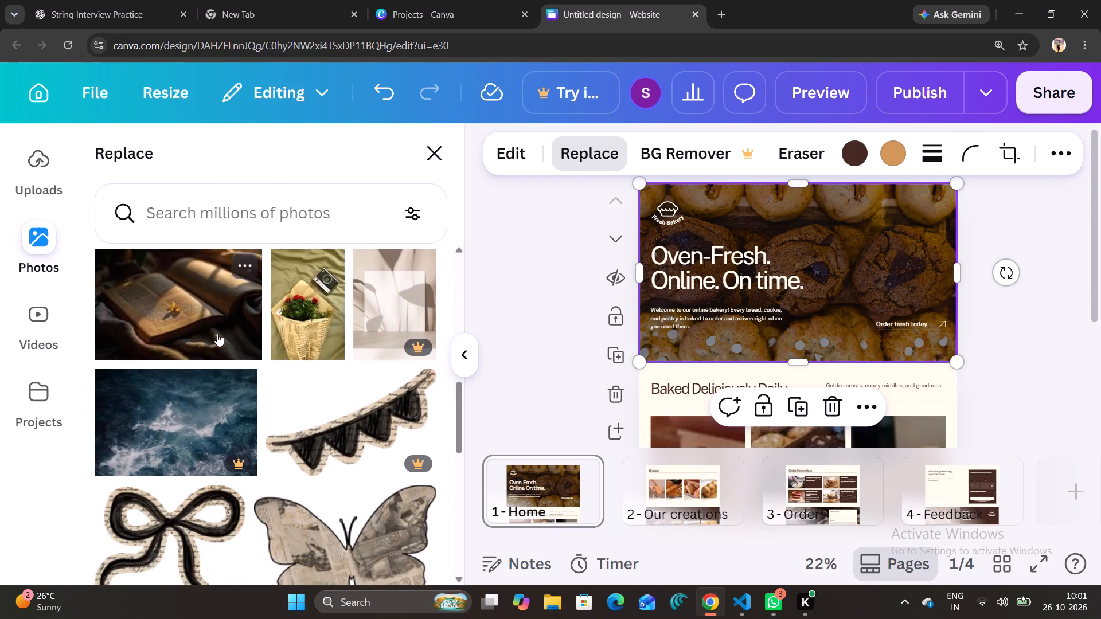
pyautogui.scroll(-5, 217, 334)
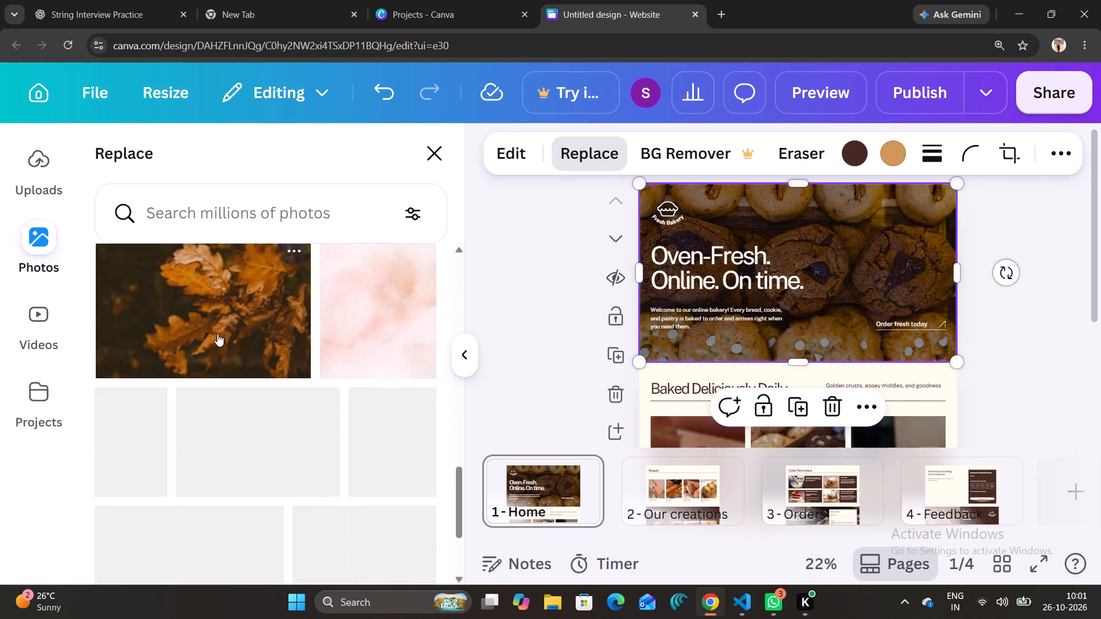
pyautogui.scroll(-4, 217, 334)
pyautogui.scroll(4, 217, 334)
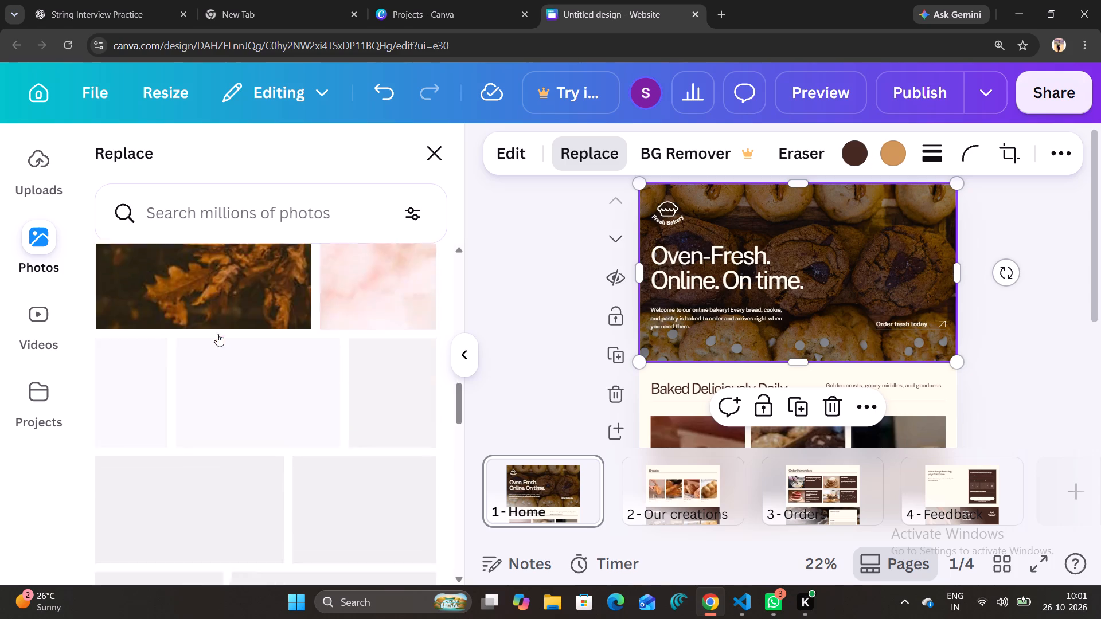
pyautogui.scroll(2, 217, 334)
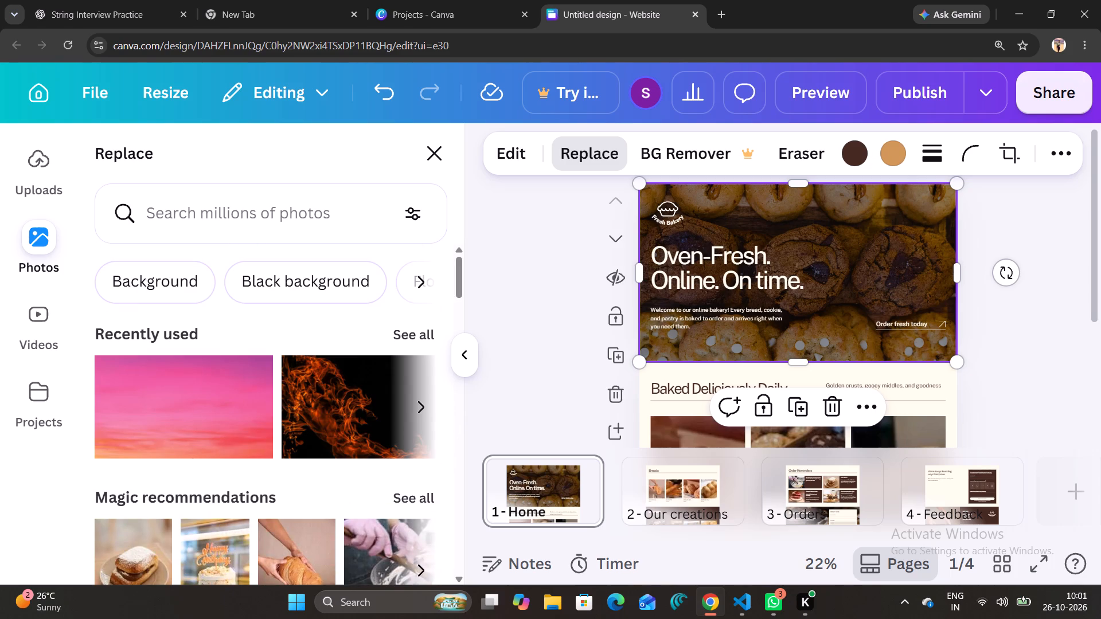
# Search the photos for belgian waffles and replace the Home hero background with the strawberry-topped waffles photo.
pyautogui.click(165, 212)
pyautogui.write('waffles')
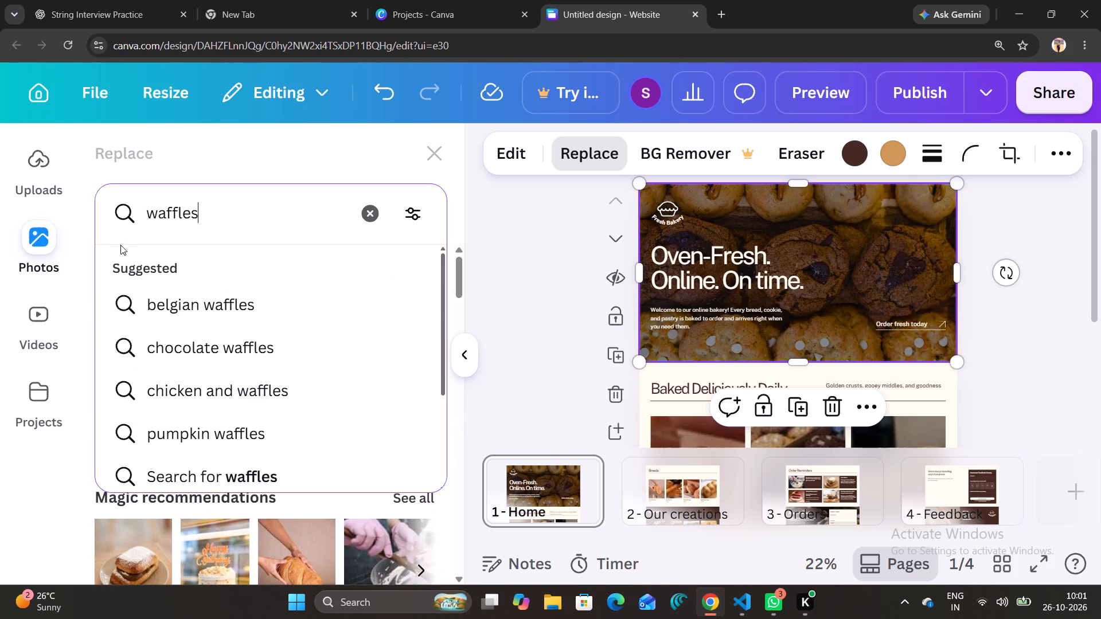
pyautogui.click(148, 308)
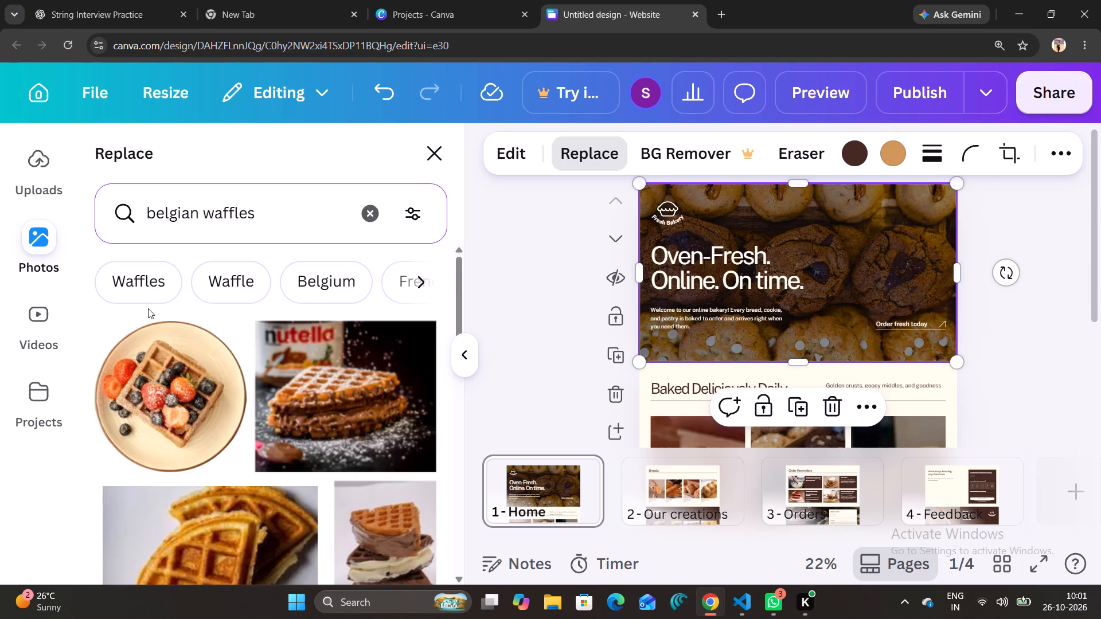
pyautogui.scroll(-1, 337, 464)
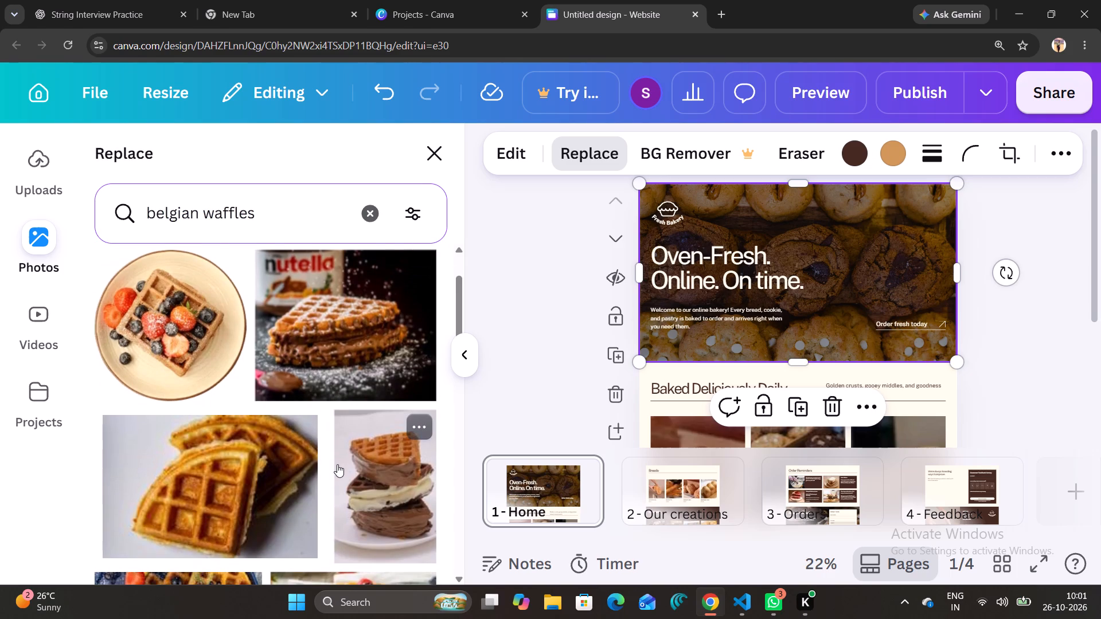
pyautogui.scroll(-2, 337, 464)
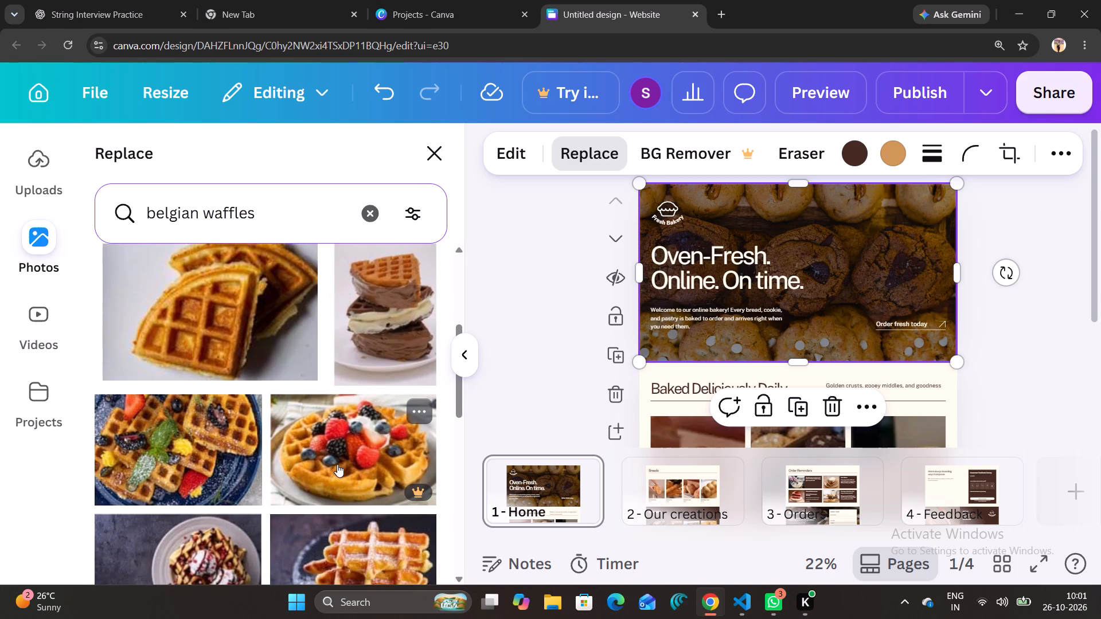
pyautogui.scroll(-3, 337, 464)
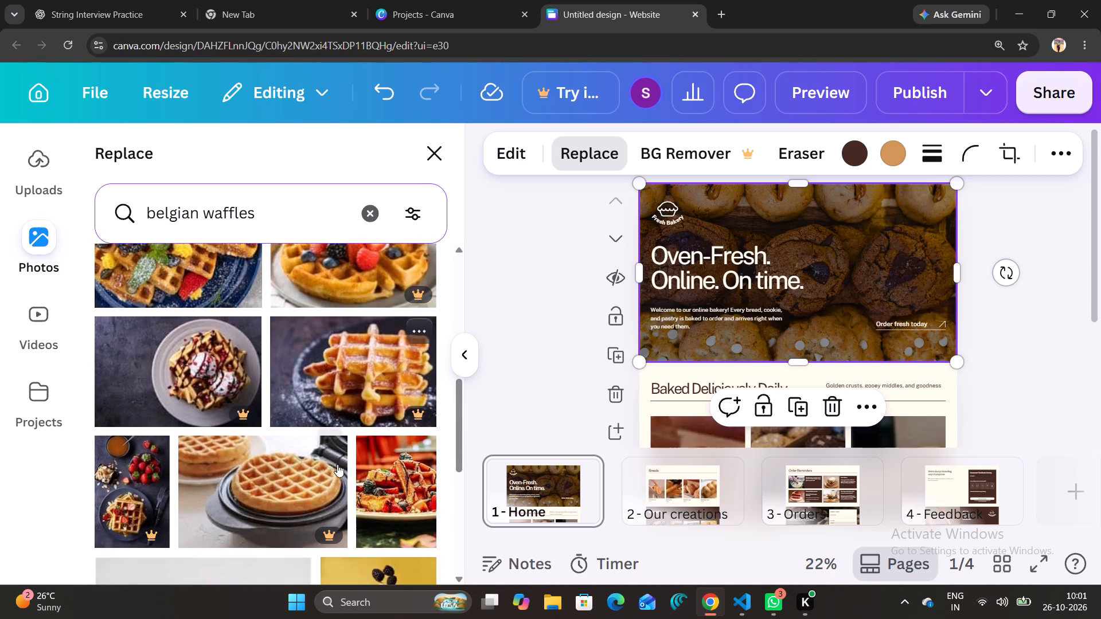
pyautogui.scroll(-3, 337, 464)
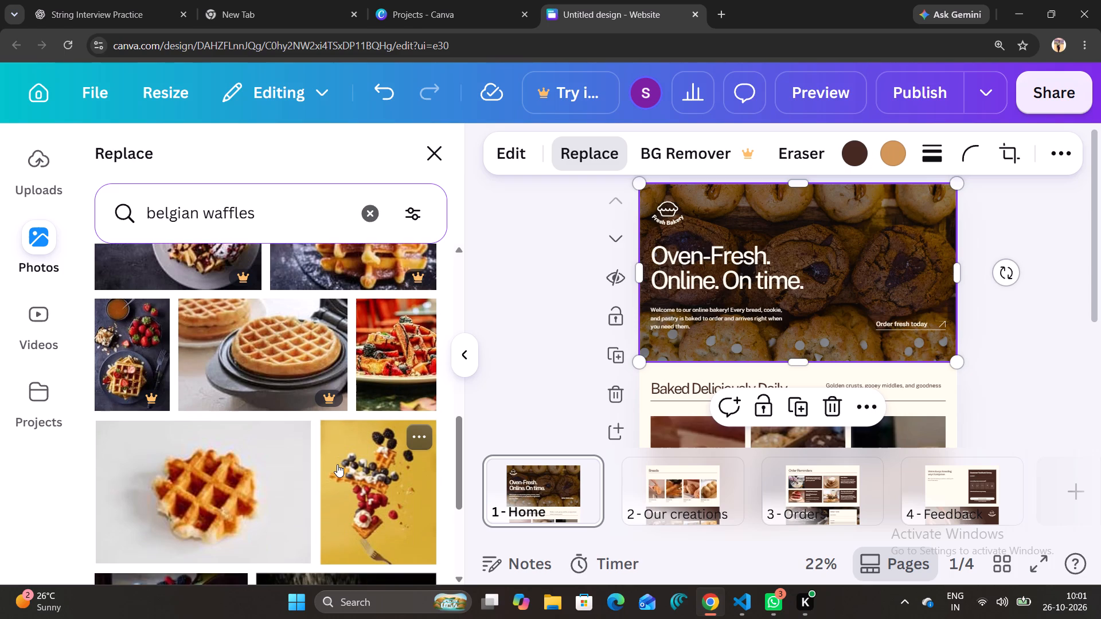
pyautogui.scroll(-1, 337, 464)
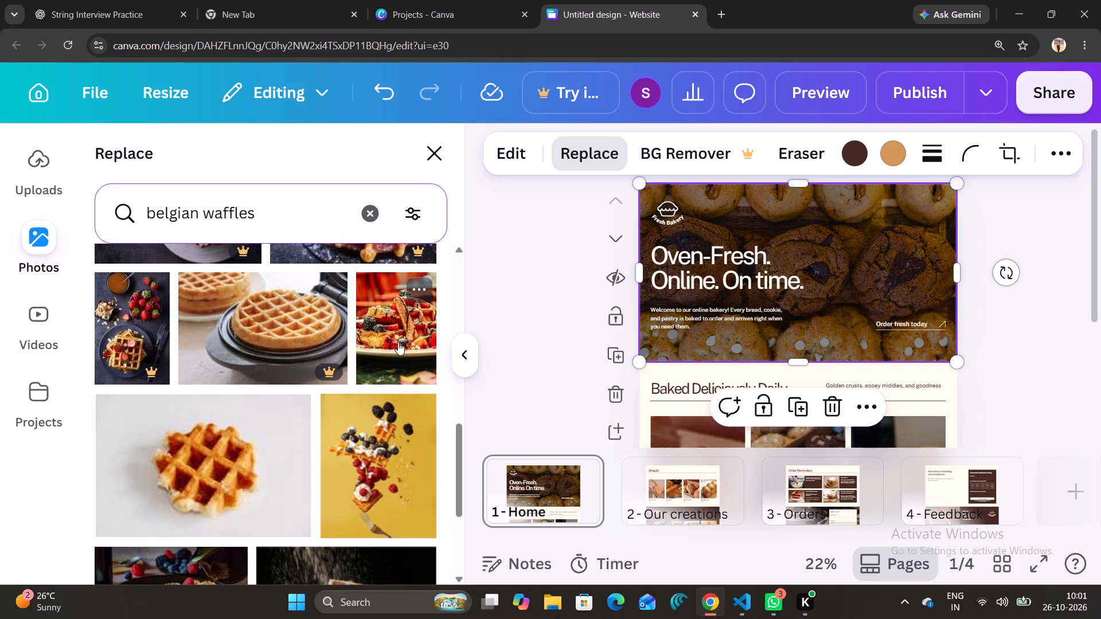
pyautogui.click(398, 342)
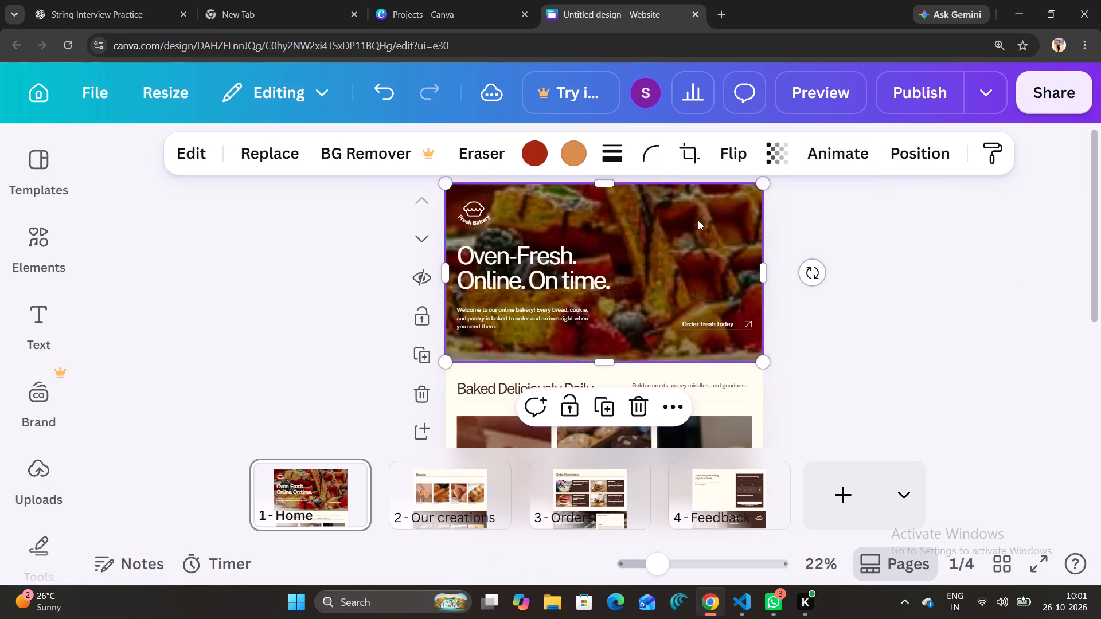
pyautogui.click(688, 225)
pyautogui.click(699, 252)
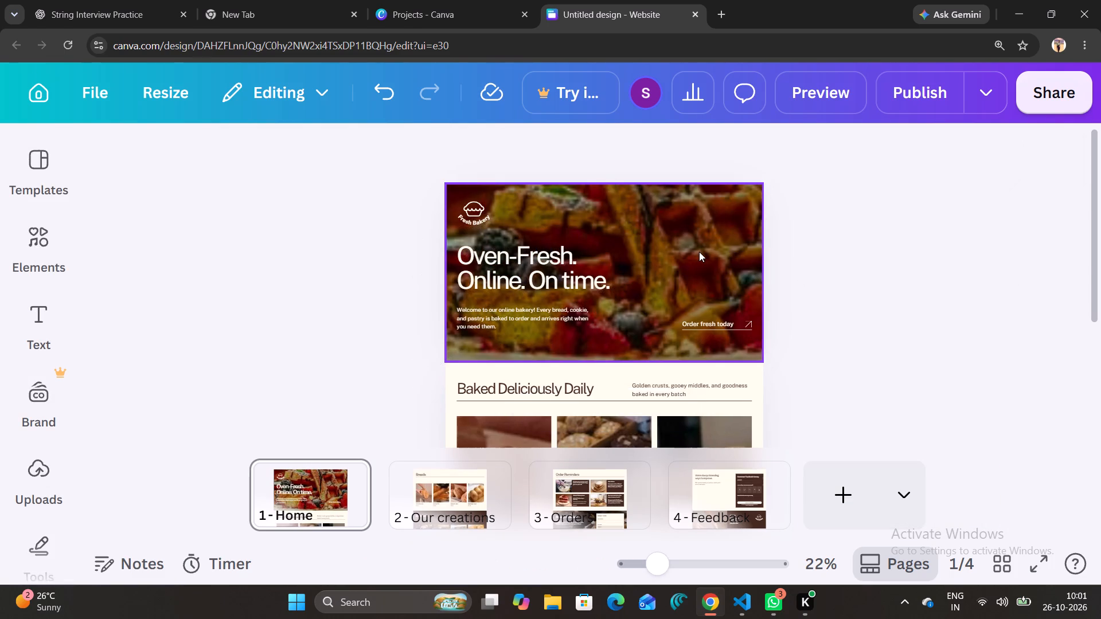
pyautogui.click(254, 144)
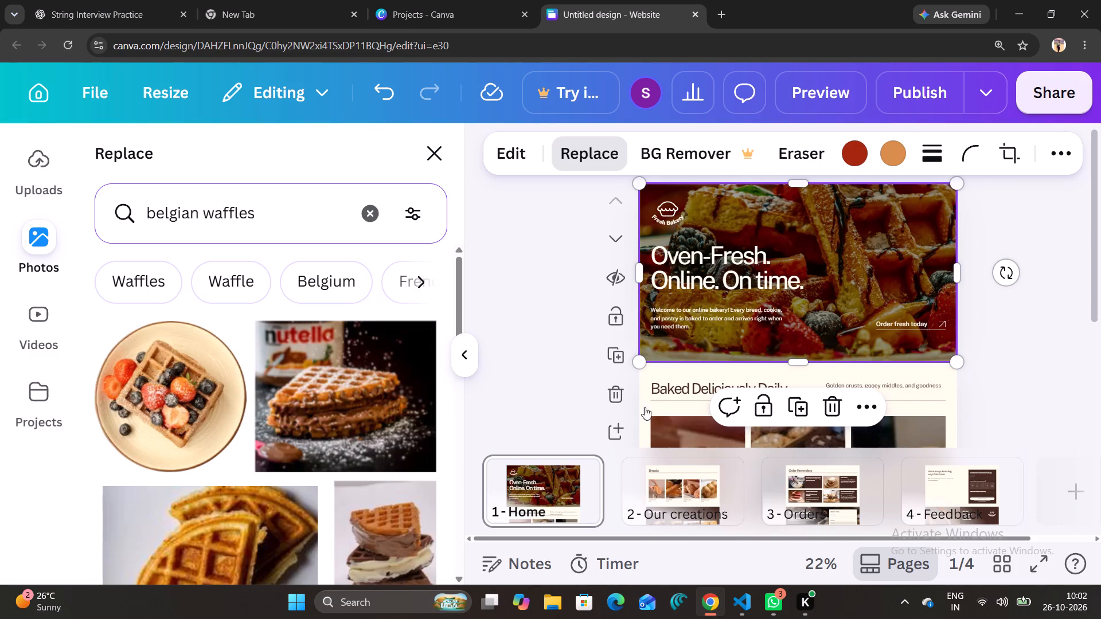
# Replace the Home hero heading with "Just chill" on the first line and "with waffle." on the second.
pyautogui.click(718, 277)
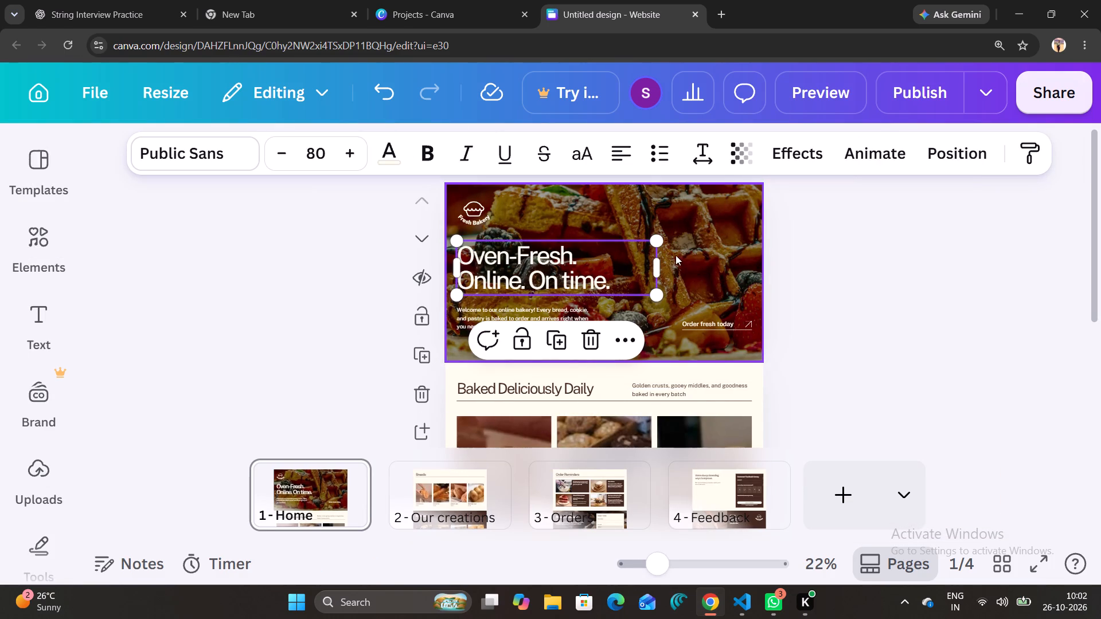
pyautogui.click(573, 248)
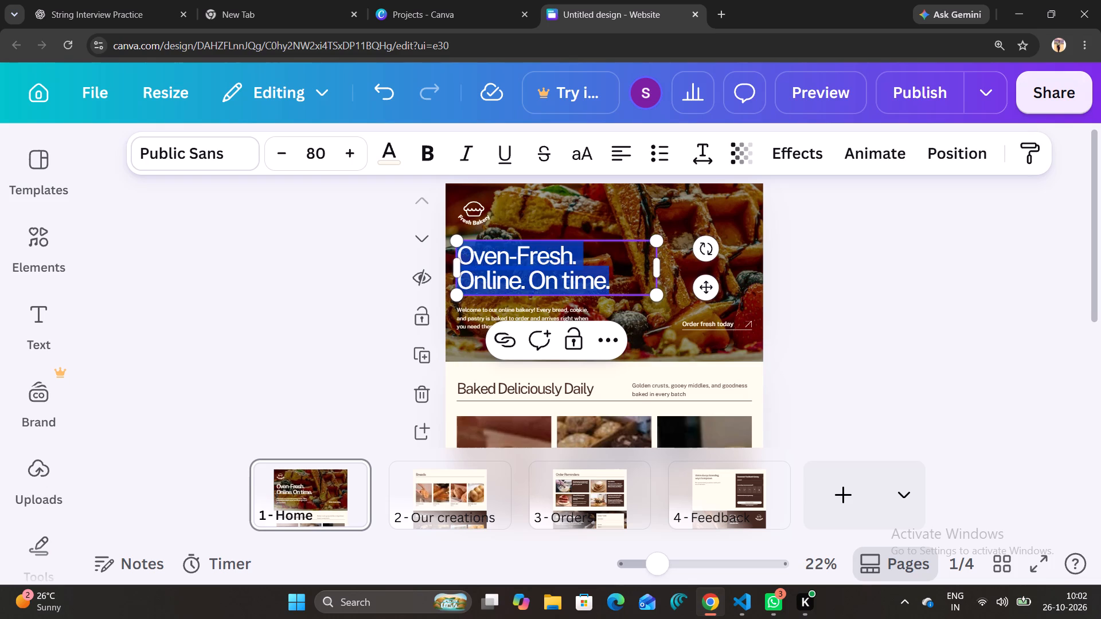
pyautogui.click(596, 271)
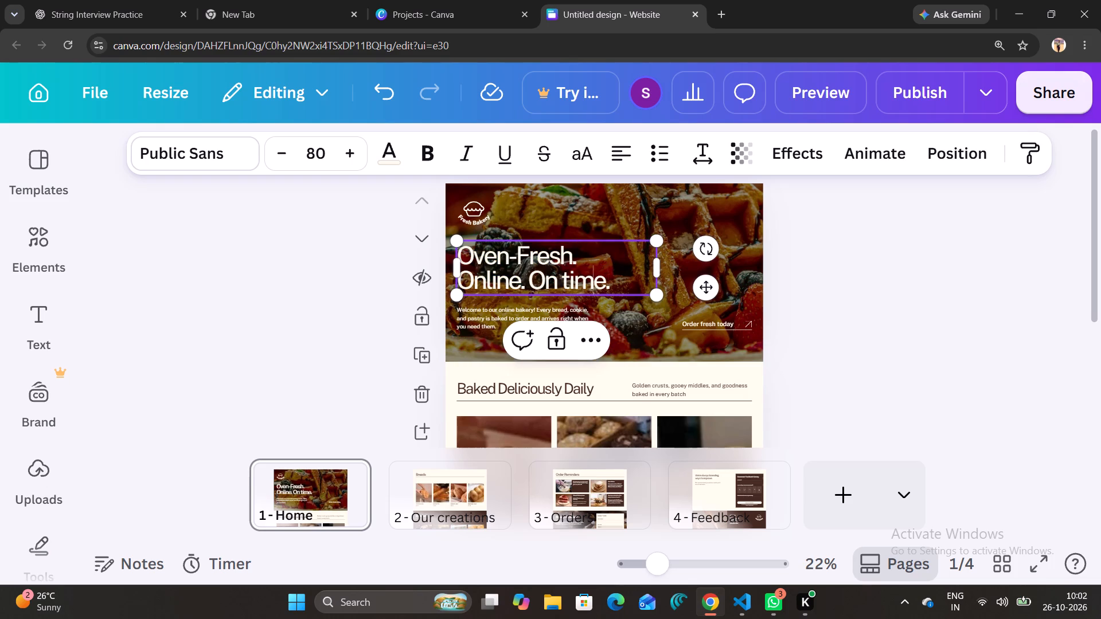
pyautogui.moveTo(462, 253); pyautogui.dragTo(526, 272)
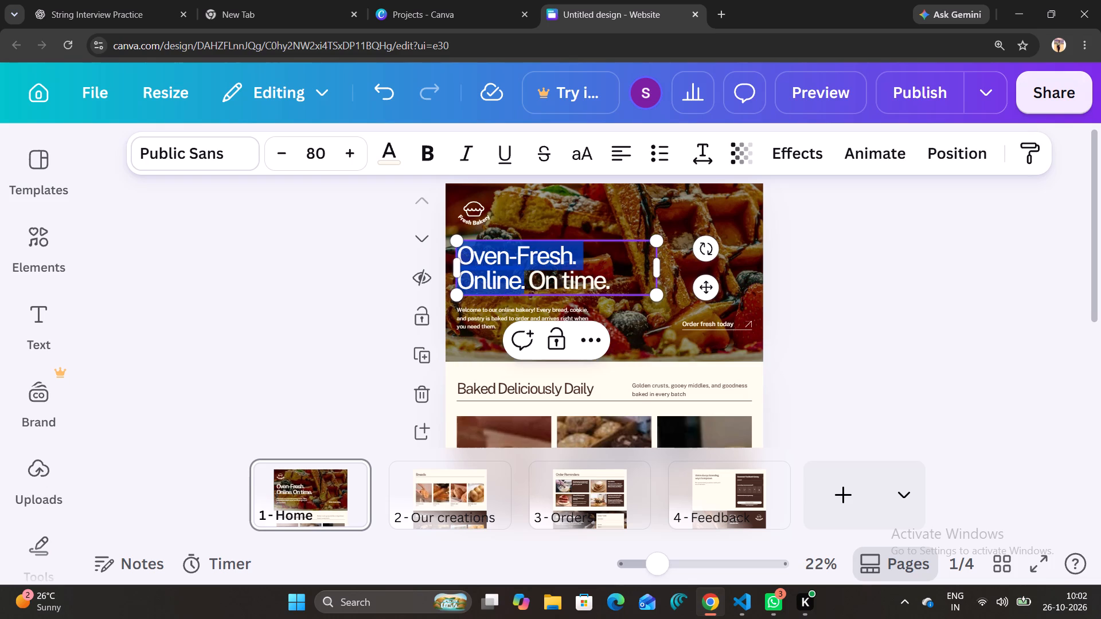
pyautogui.moveTo(526, 272); pyautogui.dragTo(612, 287)
pyautogui.press('BackSpace')
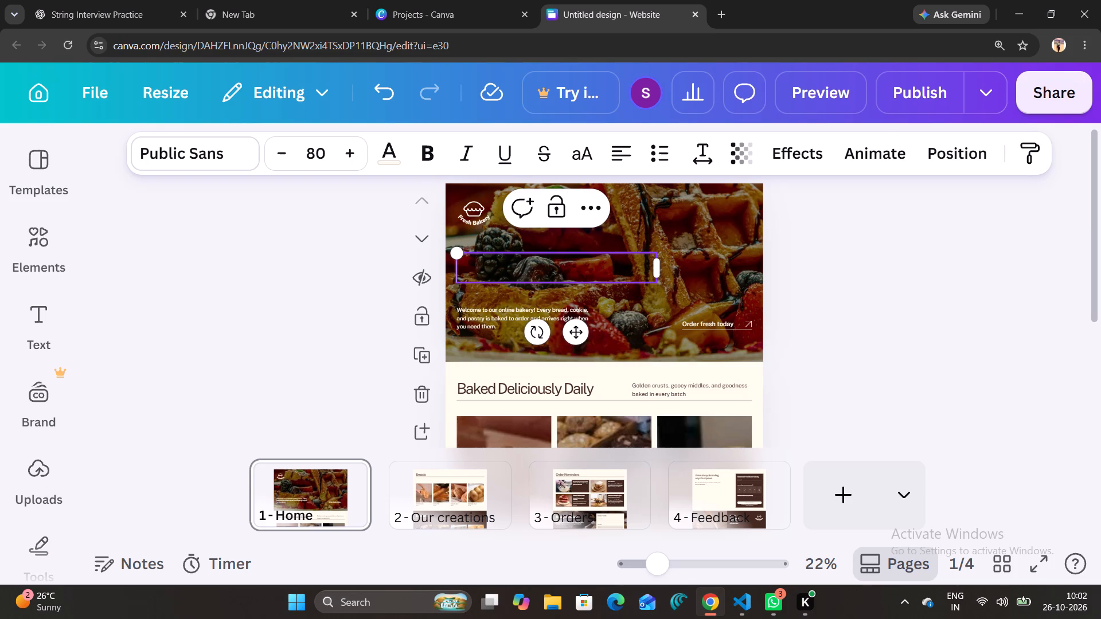
pyautogui.press('j')
pyautogui.press('BackSpace')
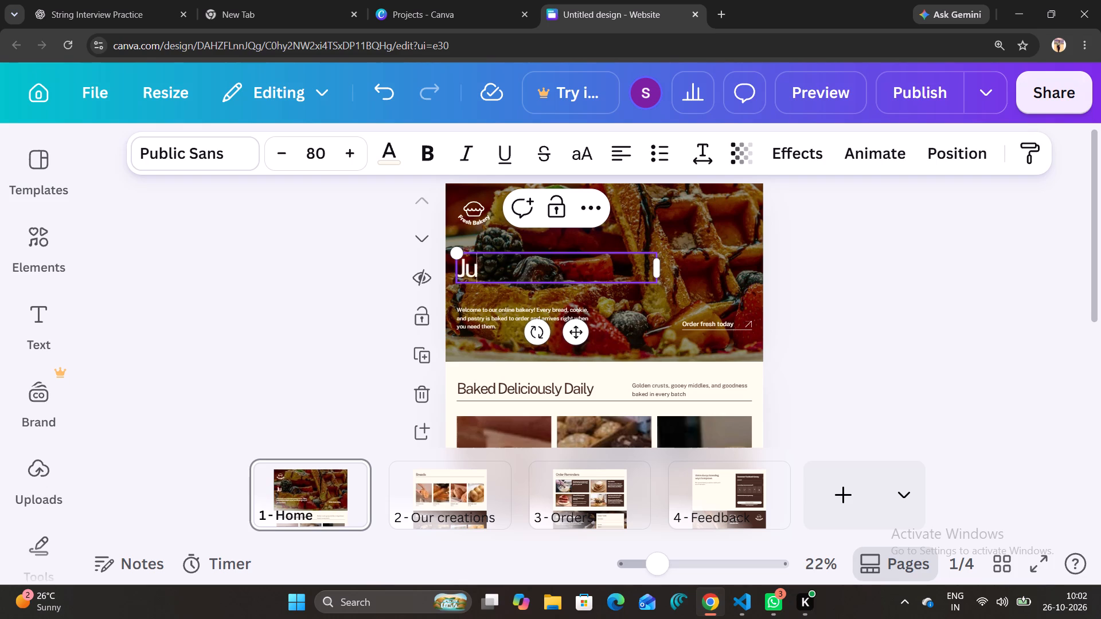
pyautogui.write('chill')
pyautogui.press('space')
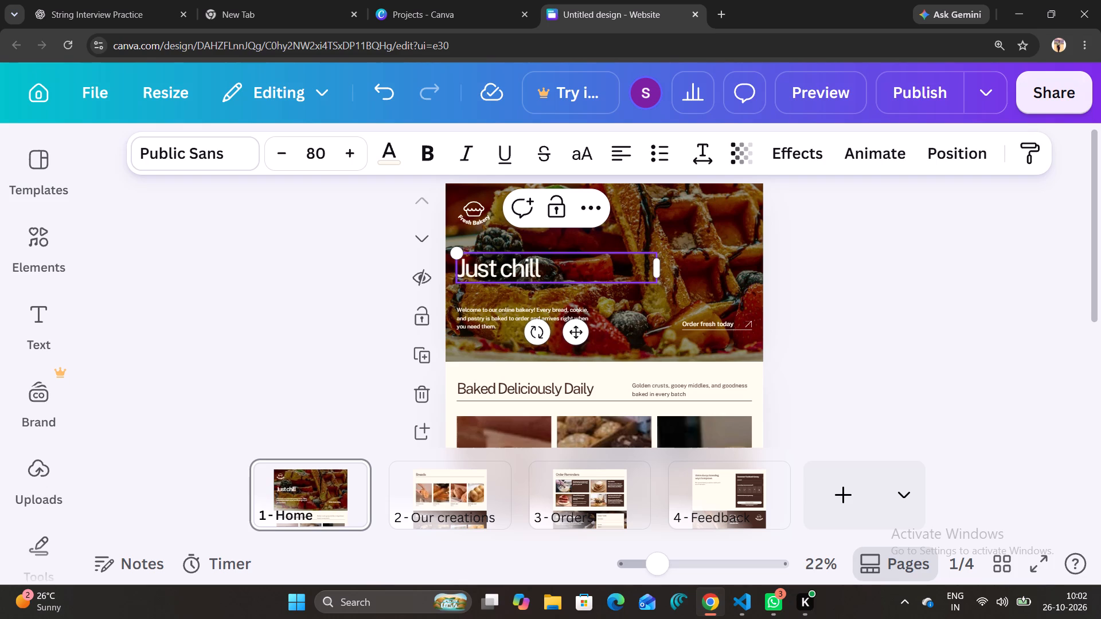
pyautogui.press('a')
pyautogui.press('BackSpace')
pyautogui.press('BackSpace')
pyautogui.press('Return')
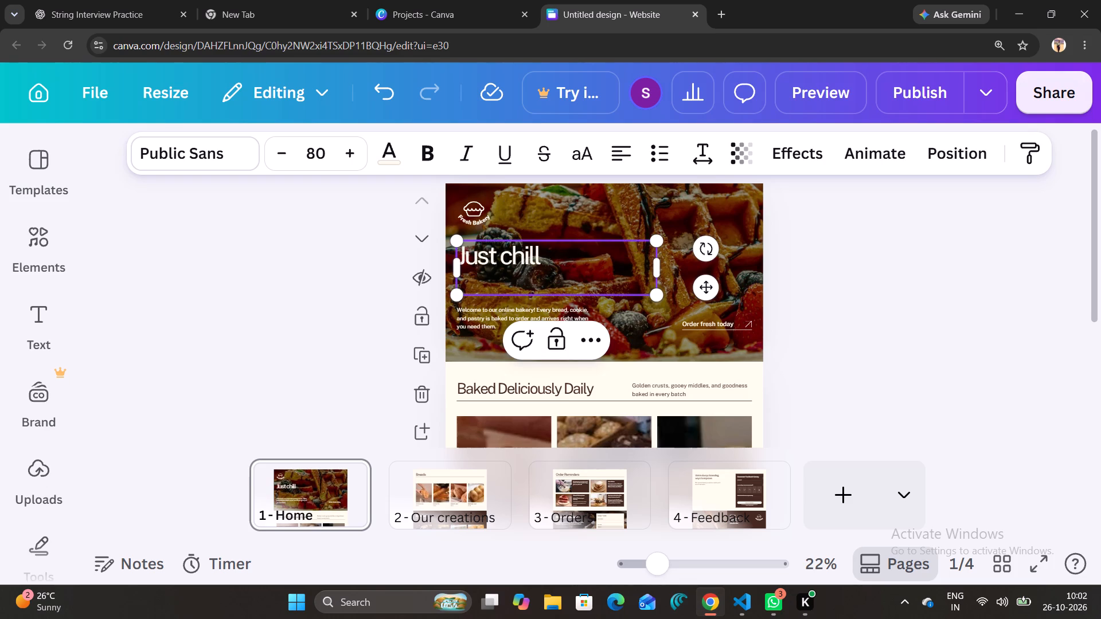
pyautogui.write('with waffles')
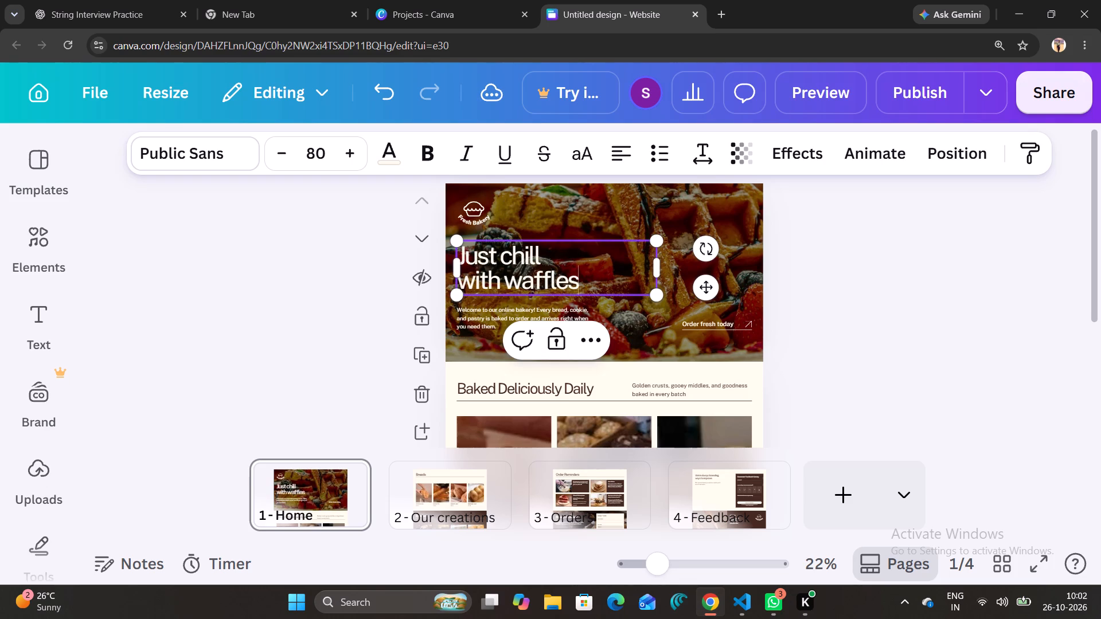
pyautogui.press('BackSpace')
pyautogui.press('.')
pyautogui.click(803, 289)
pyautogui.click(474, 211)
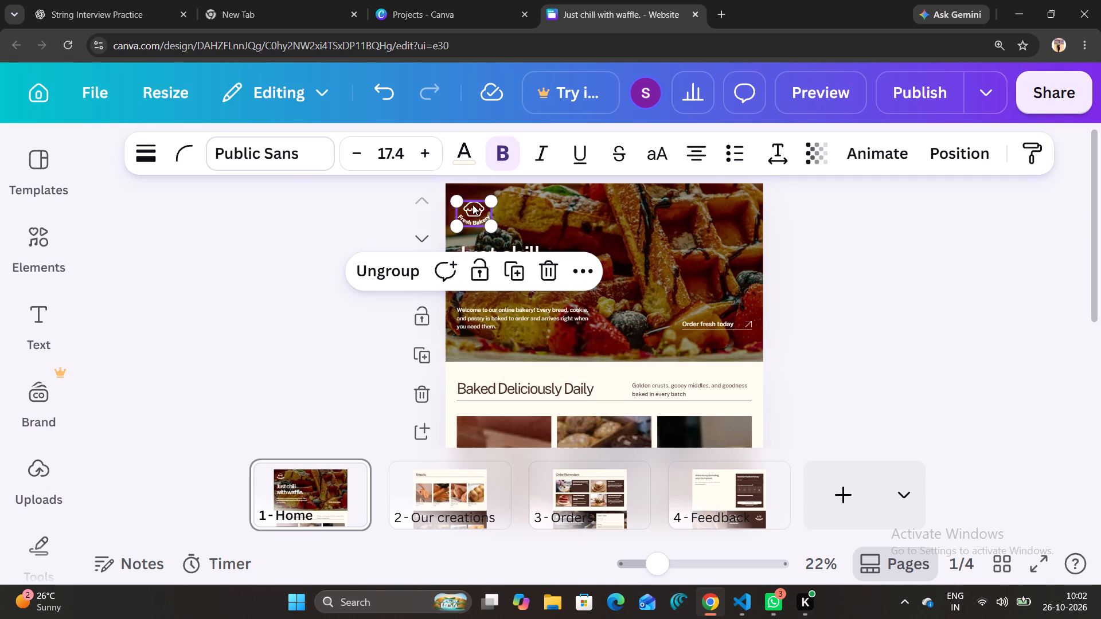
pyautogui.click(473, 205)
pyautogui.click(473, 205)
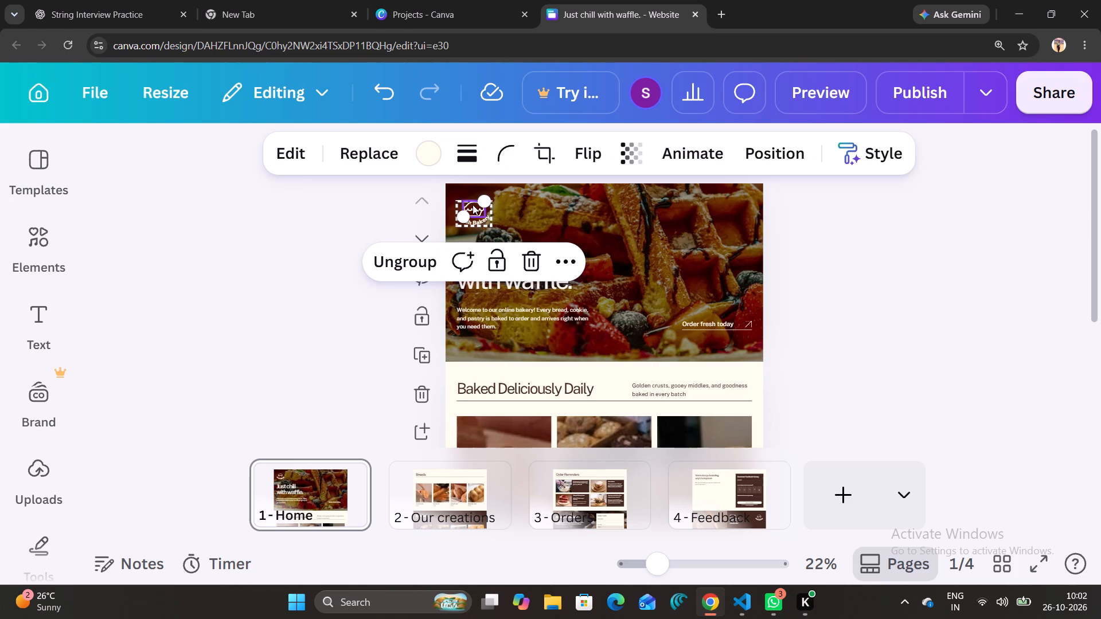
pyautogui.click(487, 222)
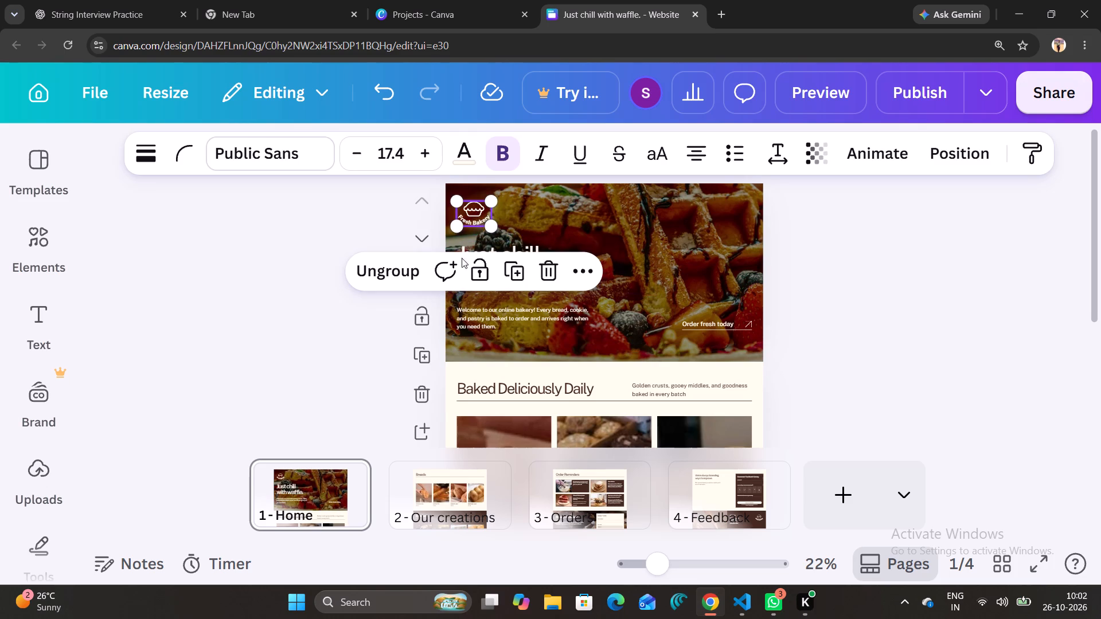
# Enlarge the "Order fresh today" link group in the Home hero to about 348 wide by 48 high.
pyautogui.click(696, 323)
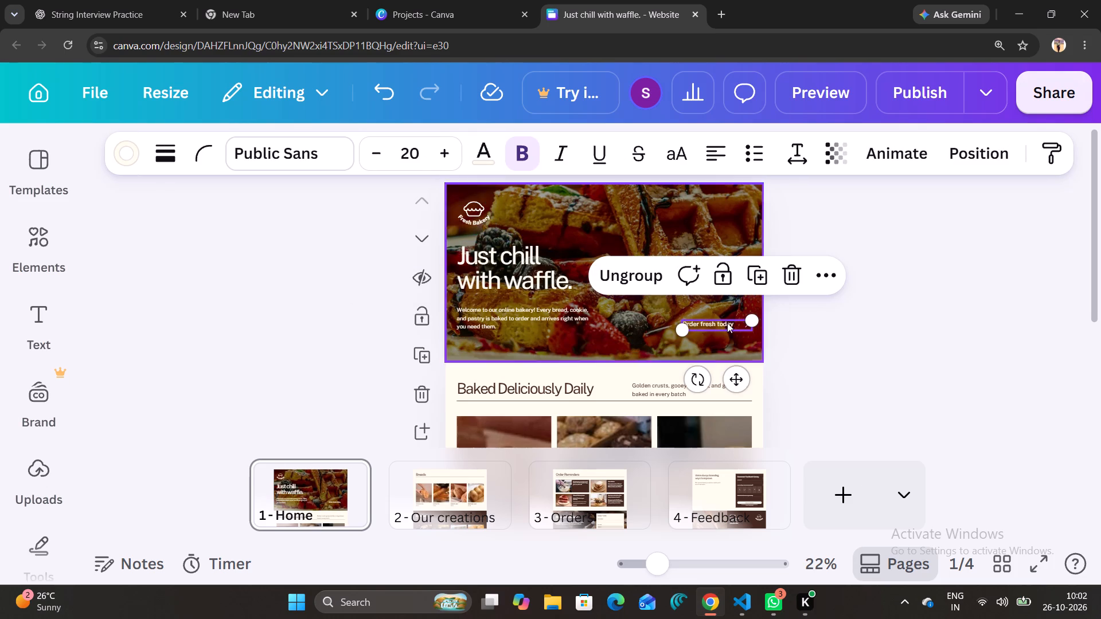
pyautogui.moveTo(747, 318); pyautogui.dragTo(749, 297)
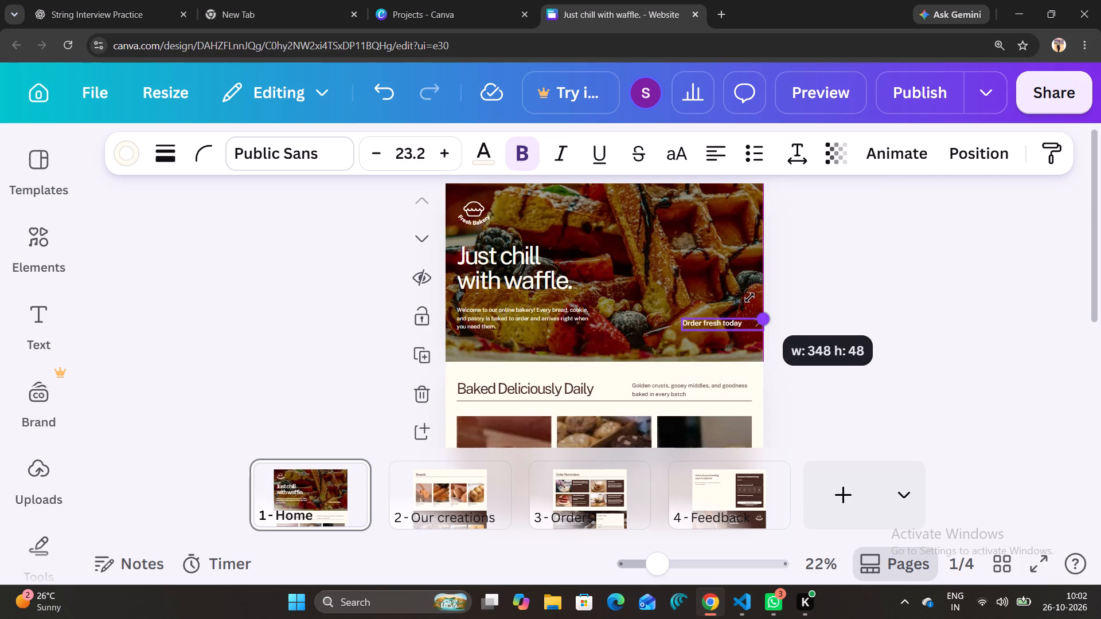
pyautogui.moveTo(749, 297); pyautogui.dragTo(750, 297)
pyautogui.click(740, 323)
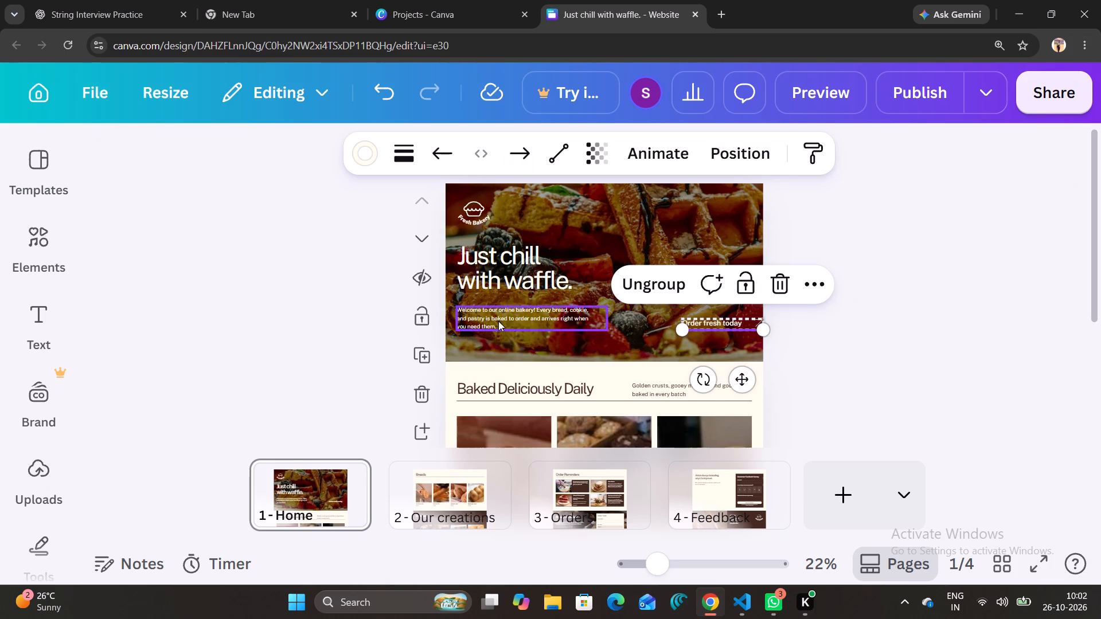
# Delete the welcome paragraph below the Home hero heading and start its new text with "lets".
pyautogui.click(498, 321)
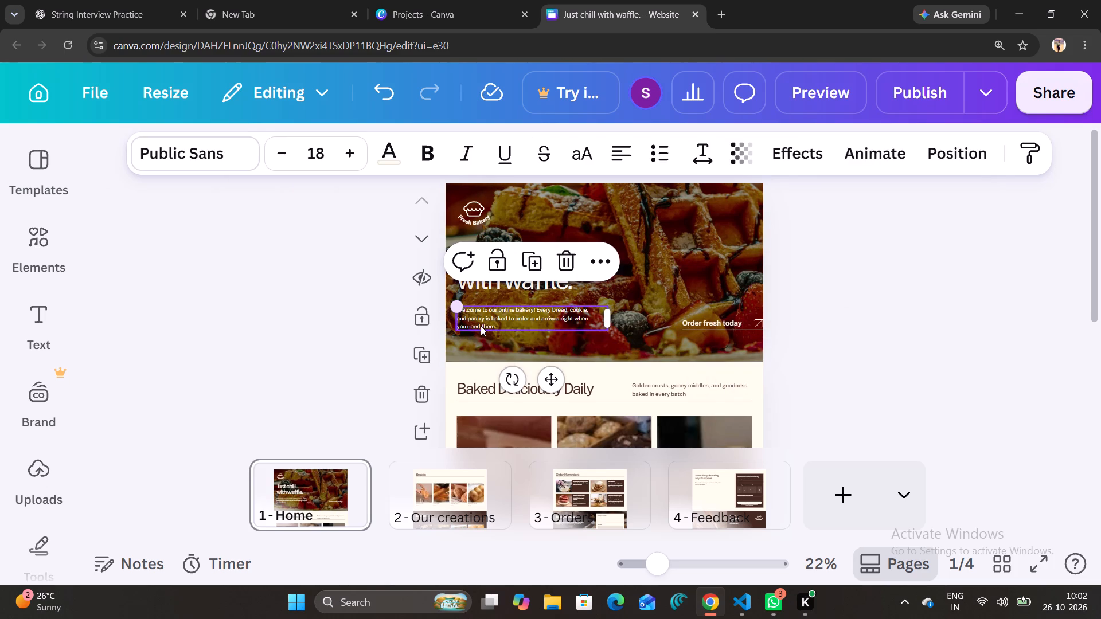
pyautogui.click(483, 317)
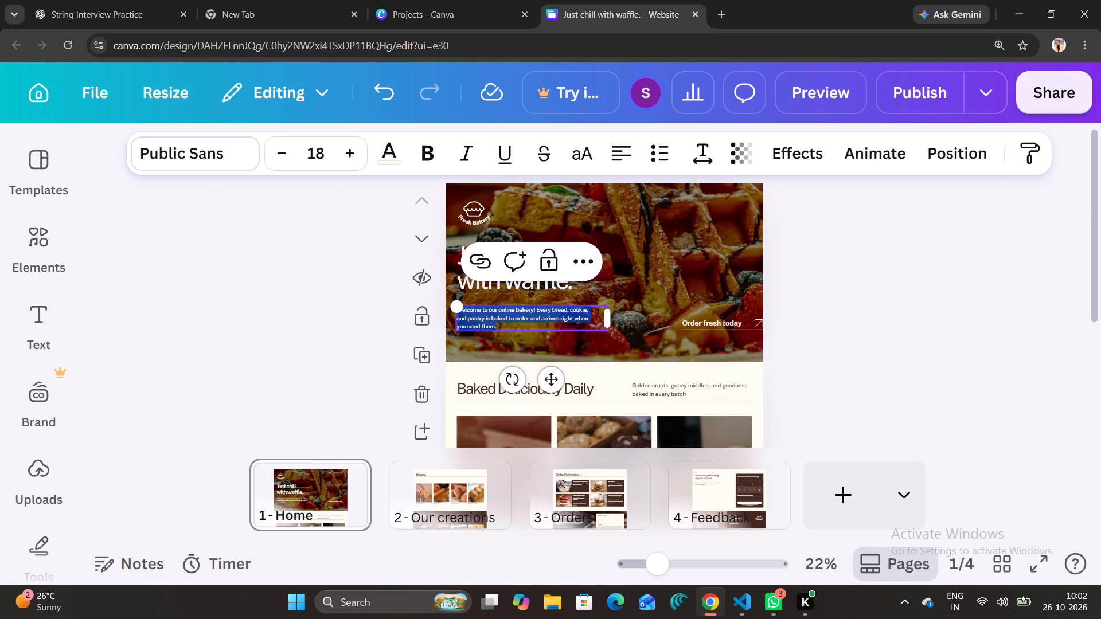
pyautogui.click(497, 325)
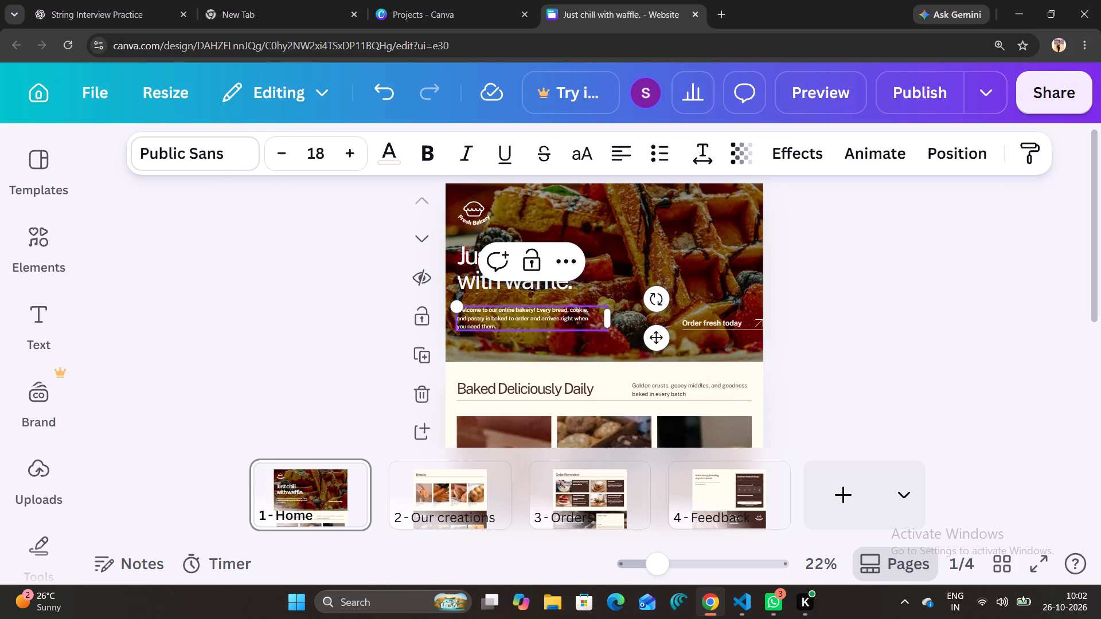
pyautogui.press('BackSpace')
pyautogui.press('BackSpace')
pyautogui.press('BackSpace')
pyautogui.press('BackSpace')
pyautogui.press('BackSpace')
pyautogui.press('BackSpace')
pyautogui.press('BackSpace')
pyautogui.press('BackSpace')
pyautogui.press('BackSpace')
pyautogui.press('BackSpace')
pyautogui.press('BackSpace')
pyautogui.press('BackSpace')
pyautogui.press('BackSpace')
pyautogui.press('BackSpace')
pyautogui.press('BackSpace')
pyautogui.press('BackSpace')
pyautogui.press('BackSpace')
pyautogui.press('BackSpace')
pyautogui.press('BackSpace')
pyautogui.press('BackSpace')
pyautogui.press('BackSpace')
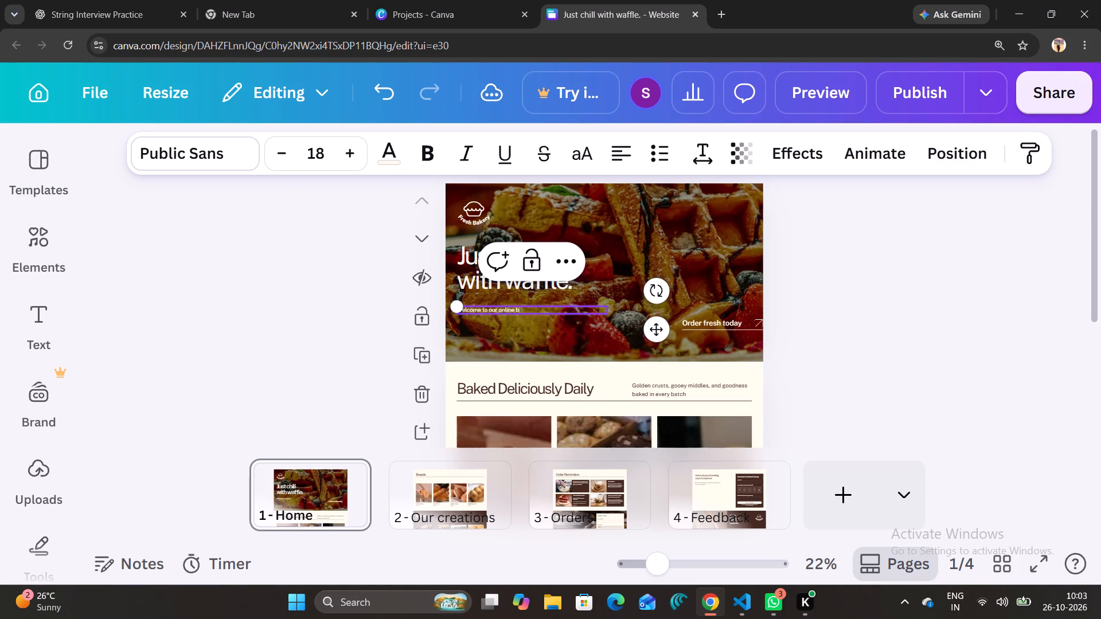
pyautogui.press('BackSpace')
pyautogui.press('BackSpace')
pyautogui.press('BackSpace')
pyautogui.press('BackSpace')
pyautogui.write('lets')
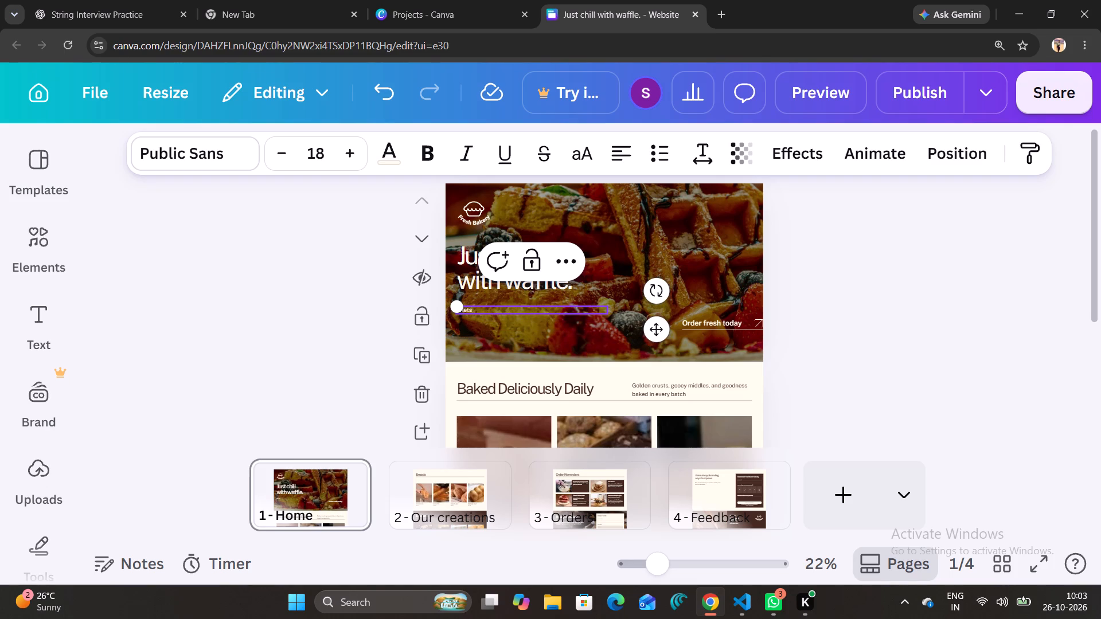
pyautogui.press('space')
# Continue the paragraph below the Home hero heading with "have a best taste of our waffle store fulfill with yummy taste".
pyautogui.moveTo(456, 303); pyautogui.dragTo(460, 295)
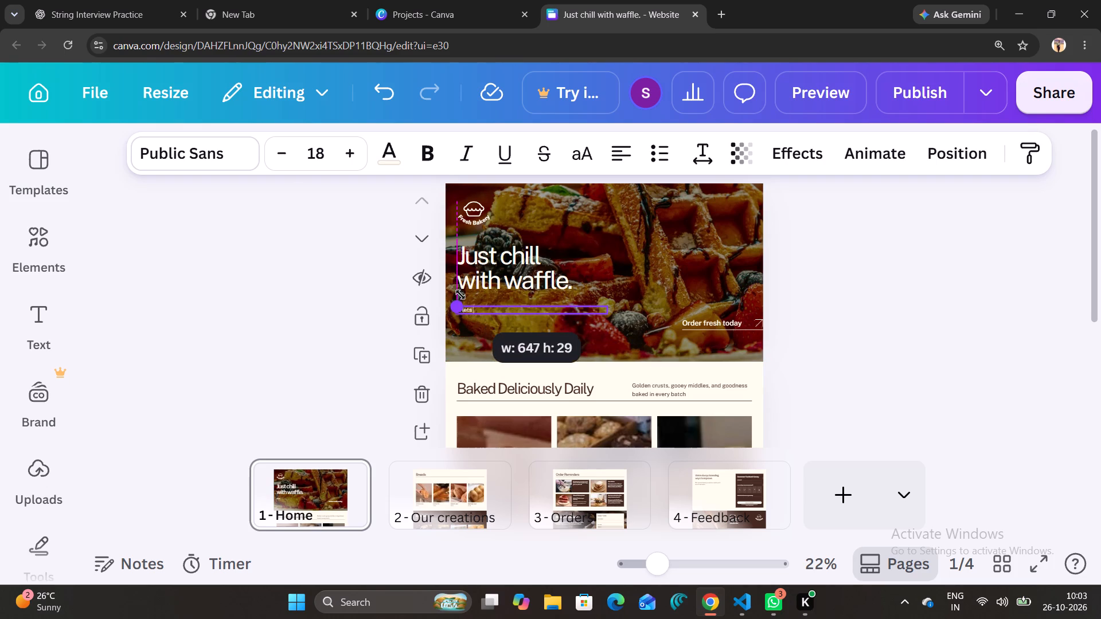
pyautogui.moveTo(460, 295); pyautogui.dragTo(458, 295)
pyautogui.click(571, 311)
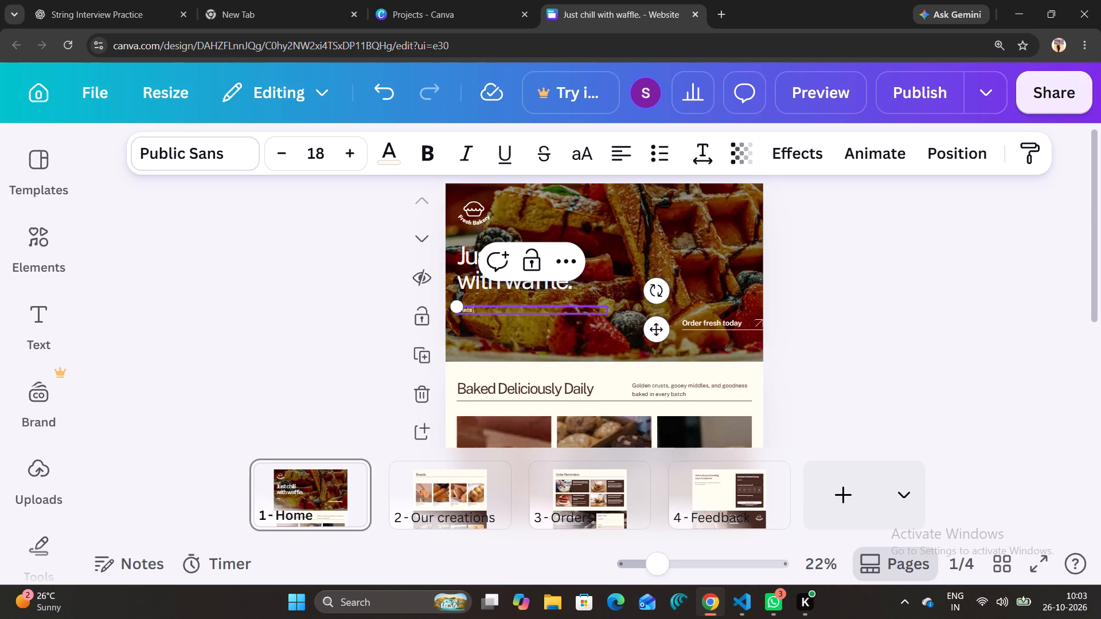
pyautogui.click(598, 312)
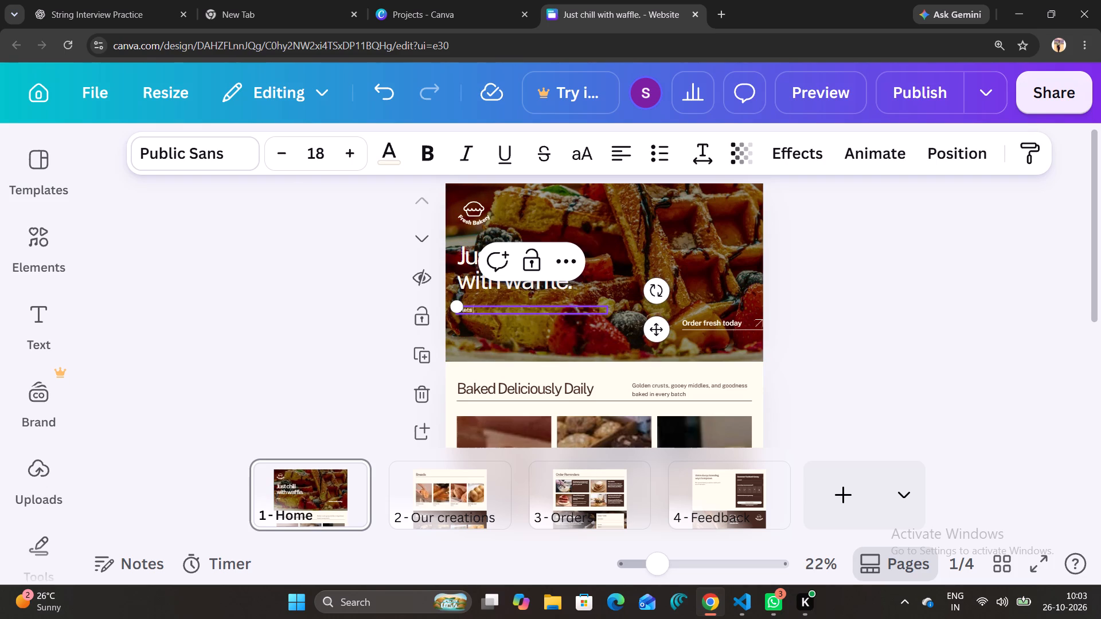
pyautogui.click(515, 311)
pyautogui.write('have a best taste of our')
pyautogui.press('space')
pyautogui.write('waff')
pyautogui.write('le store')
pyautogui.press('space')
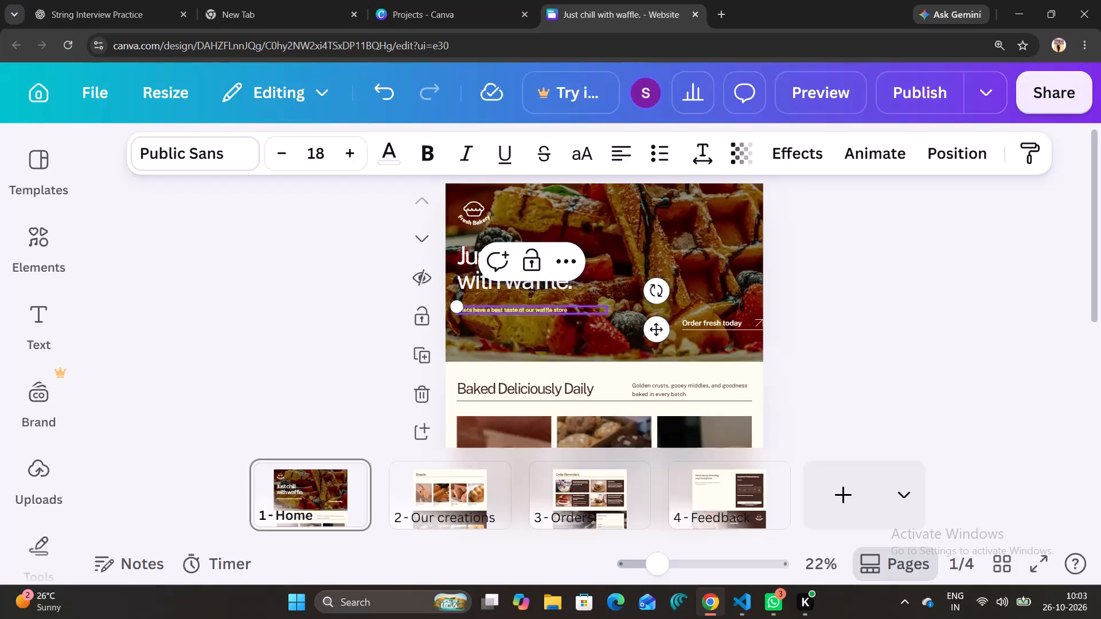
pyautogui.press('space')
pyautogui.press('BackSpace')
pyautogui.press('space')
pyautogui.write('fulfill with yummy taste')
pyautogui.press('space')
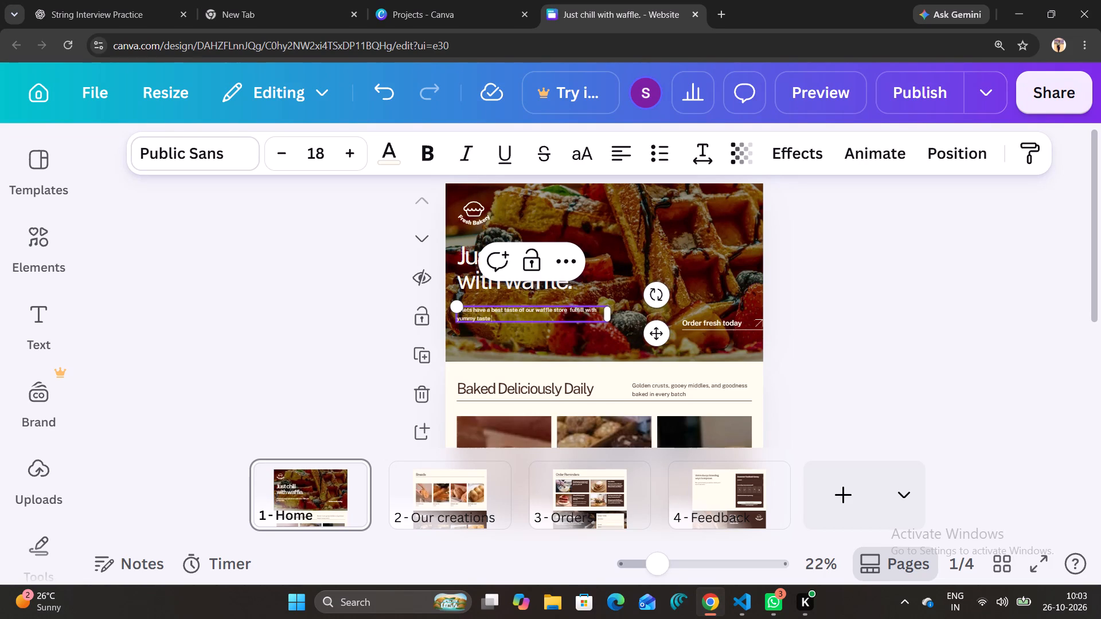
# Finish the Home hero paragraph with "maybe one bite can liftup your whole mood.".
pyautogui.write('maybe on e')
pyautogui.press('BackSpace')
pyautogui.press('BackSpace')
pyautogui.write('e bite can liftup your whole')
pyautogui.press('space')
pyautogui.write('mood.')
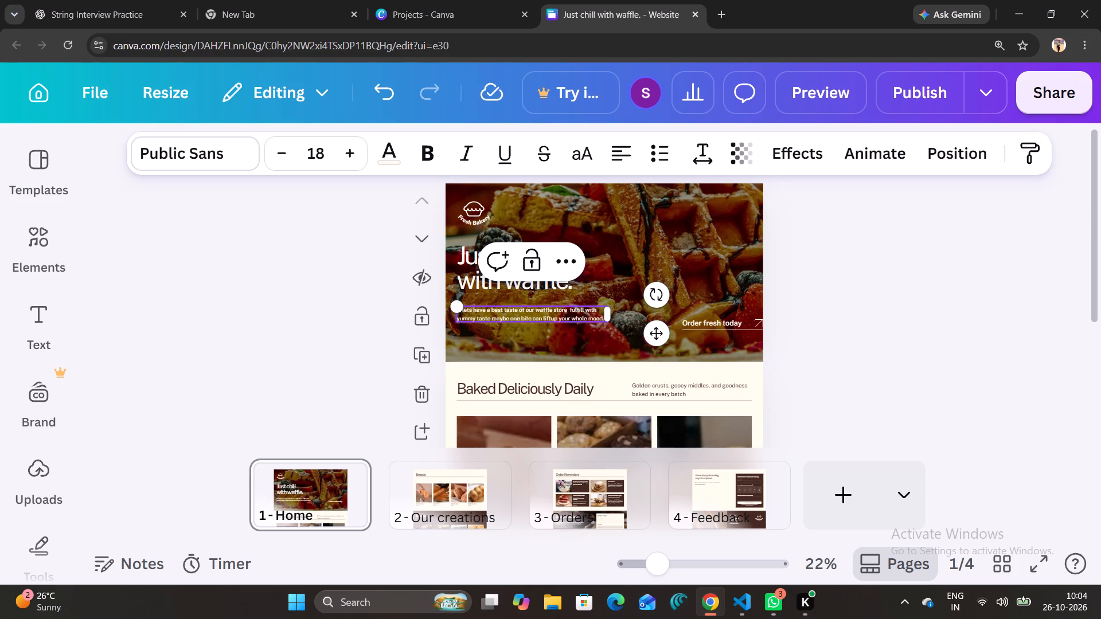
pyautogui.click(676, 271)
pyautogui.scroll(1, 676, 271)
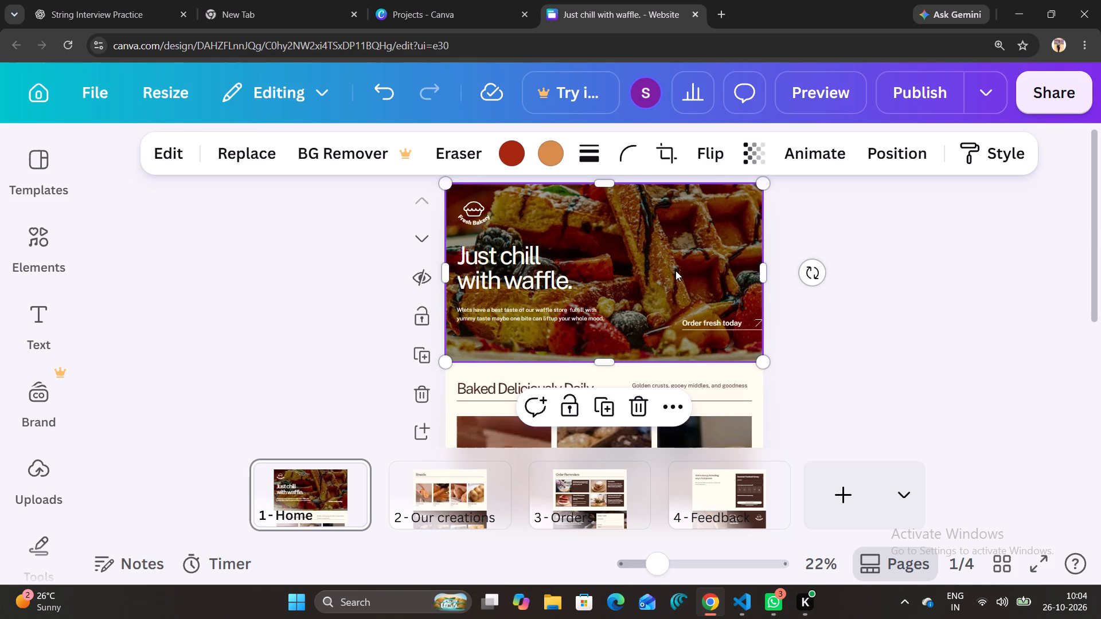
pyautogui.scroll(1, 676, 271)
pyautogui.click(877, 396)
# Set the font of the BREADS card's photo shape in the "Baked Deliciously Daily" section to Anton.
pyautogui.scroll(-2, 877, 396)
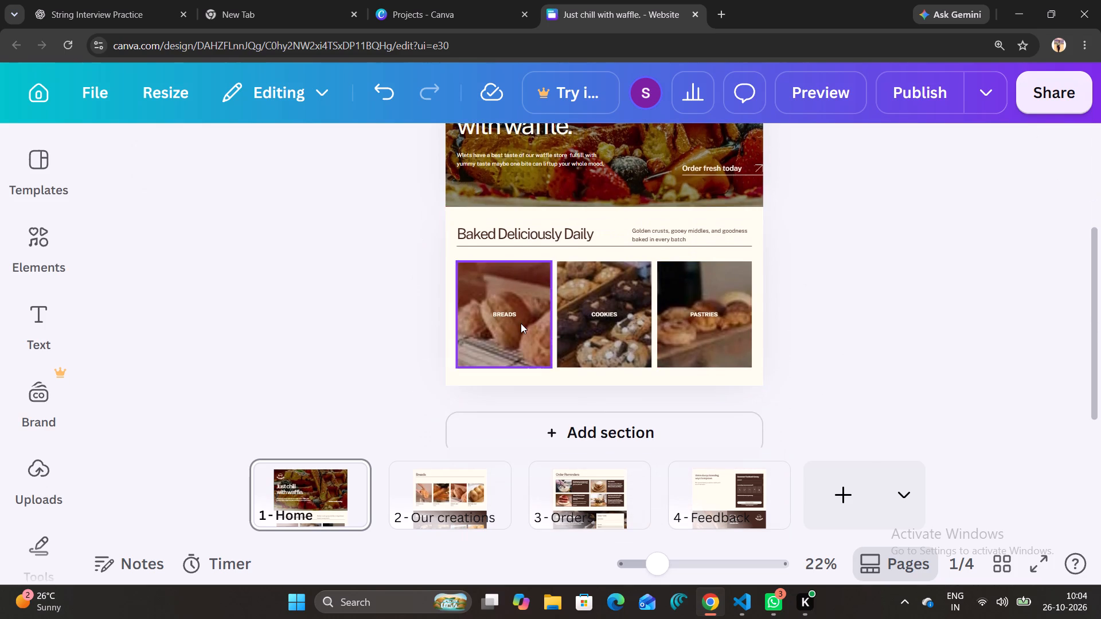
pyautogui.click(521, 323)
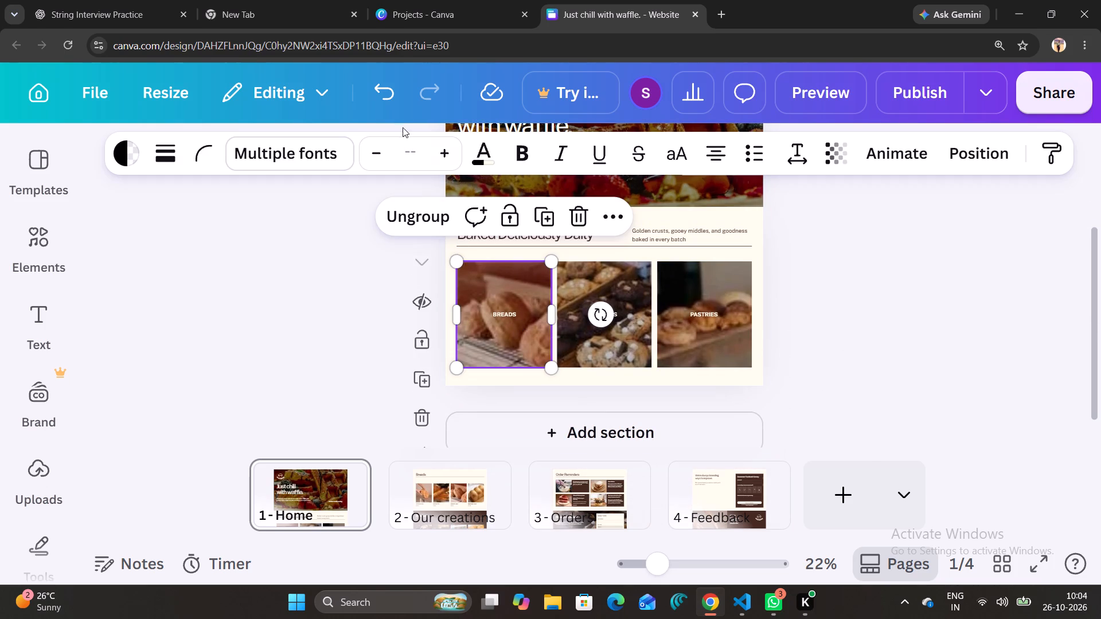
pyautogui.click(505, 353)
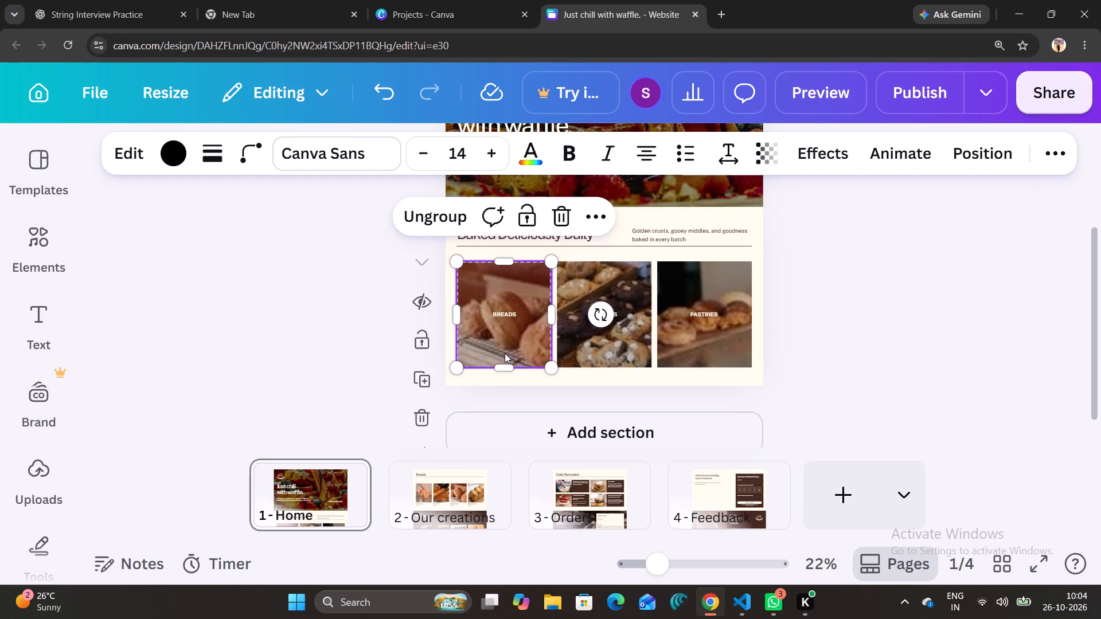
pyautogui.click(498, 332)
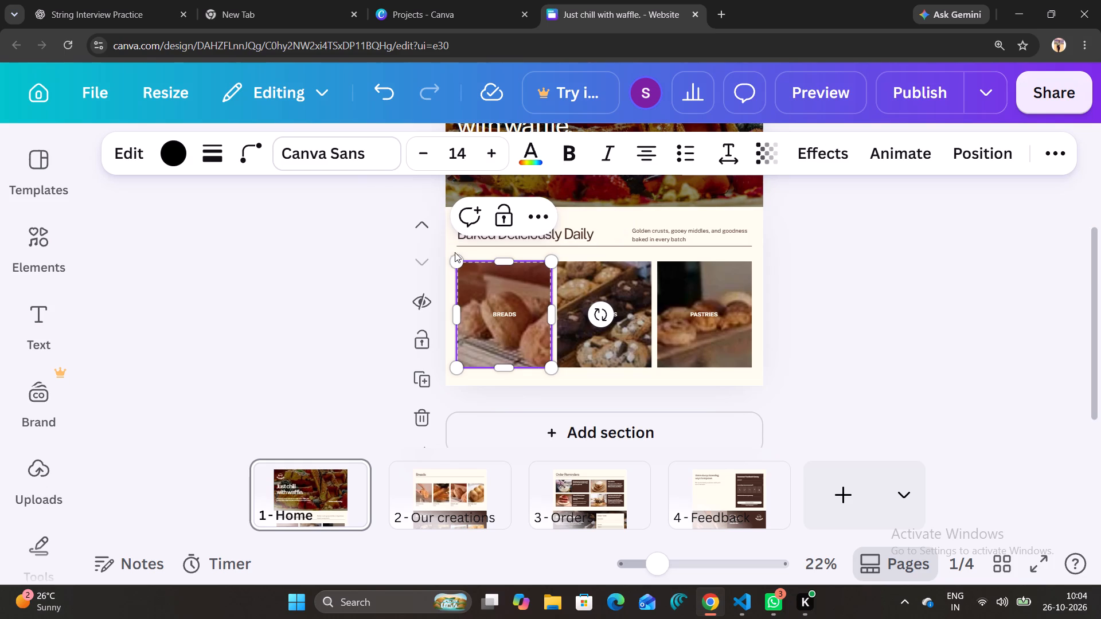
pyautogui.click(373, 138)
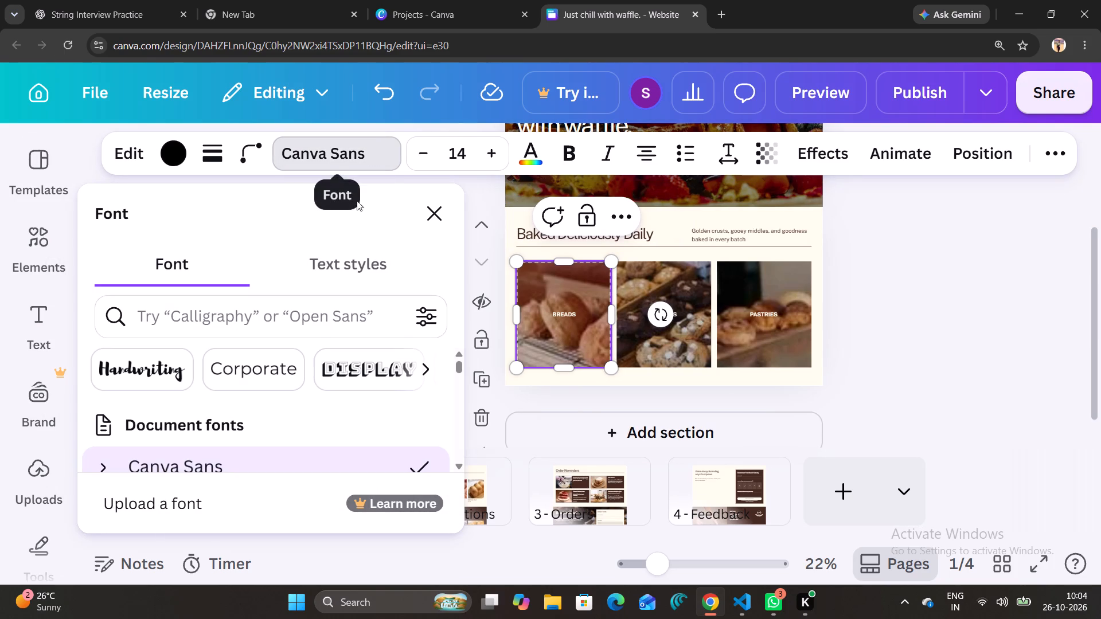
pyautogui.scroll(-3, 281, 361)
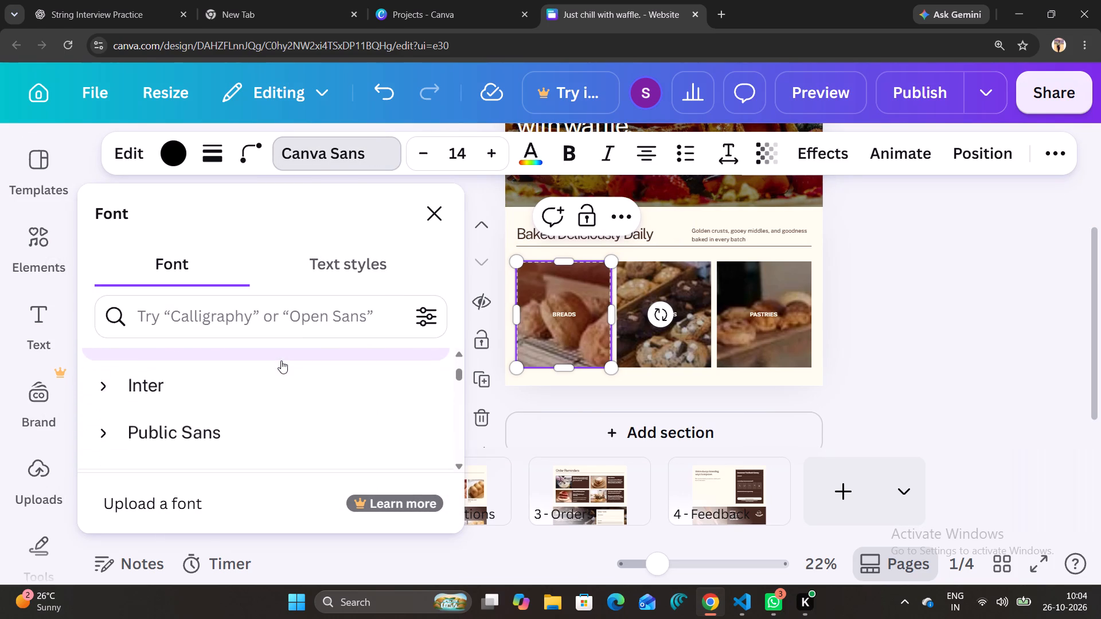
pyautogui.scroll(-4, 281, 361)
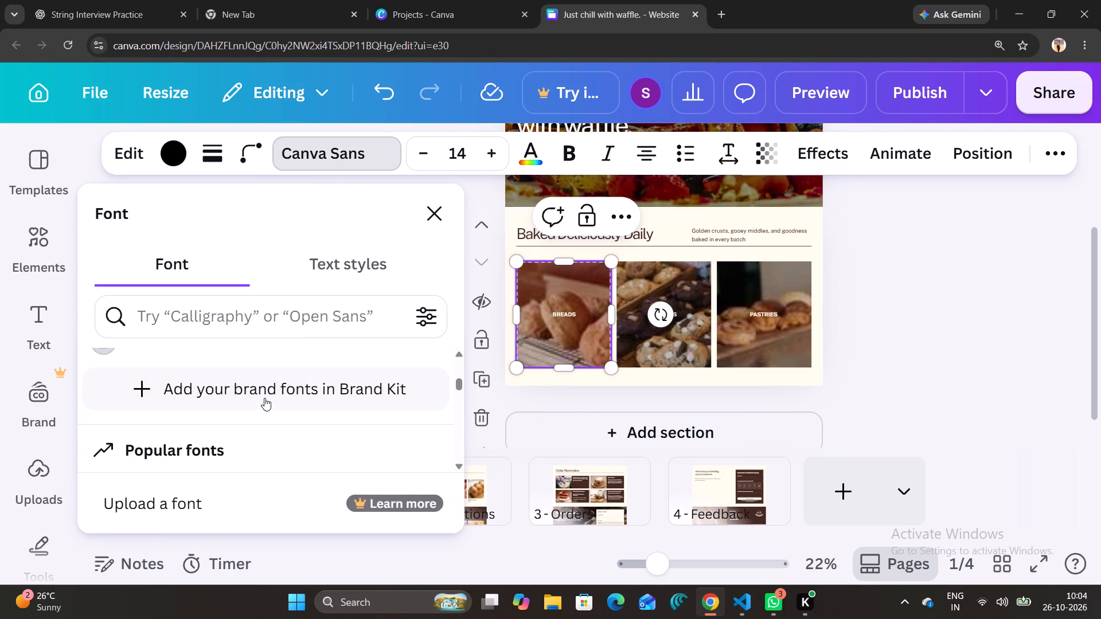
pyautogui.scroll(-3, 264, 398)
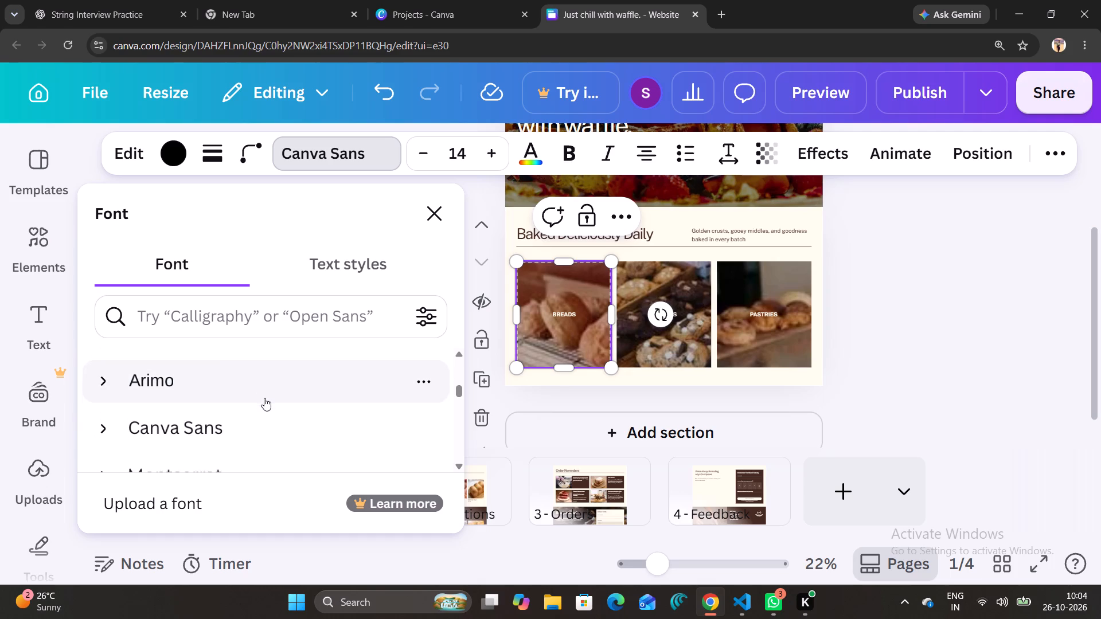
pyautogui.scroll(-3, 264, 398)
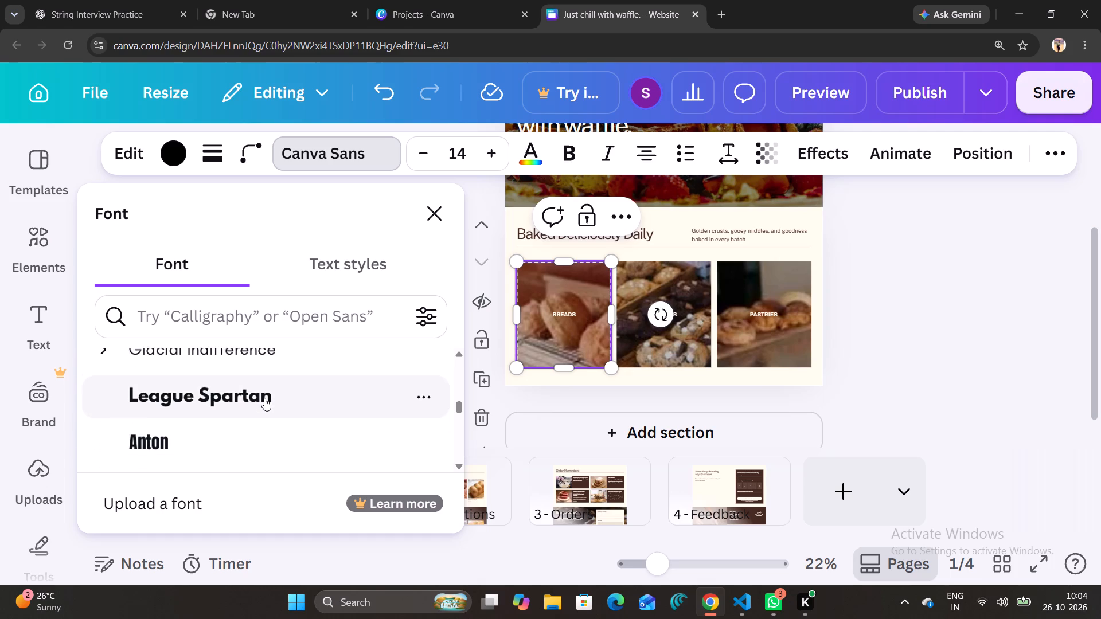
pyautogui.scroll(-1, 264, 398)
pyautogui.click(193, 430)
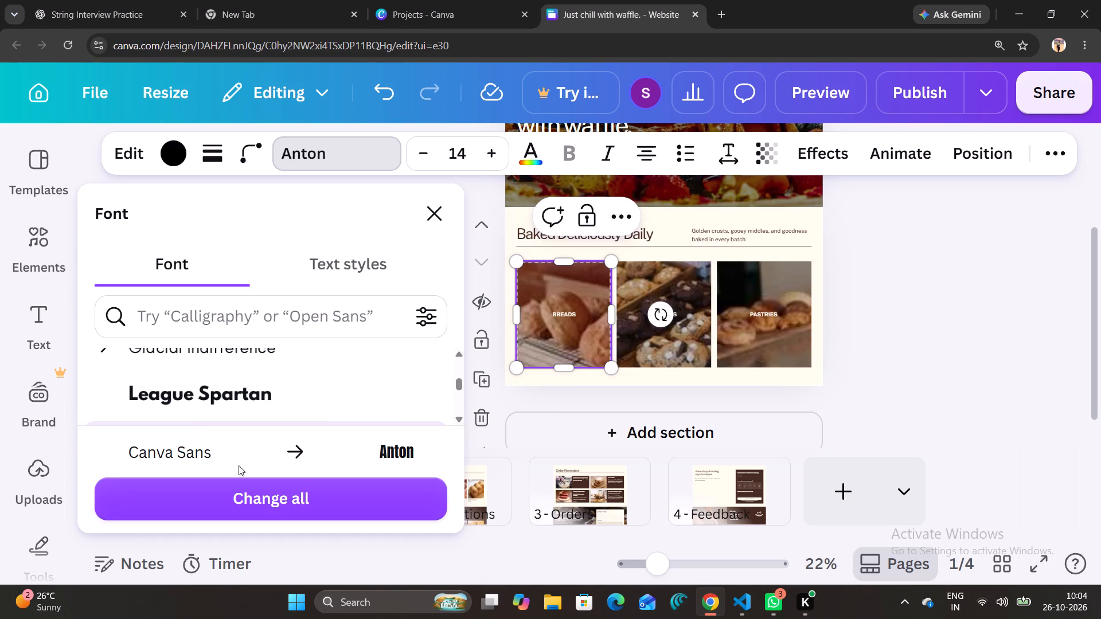
pyautogui.click(565, 297)
pyautogui.click(515, 313)
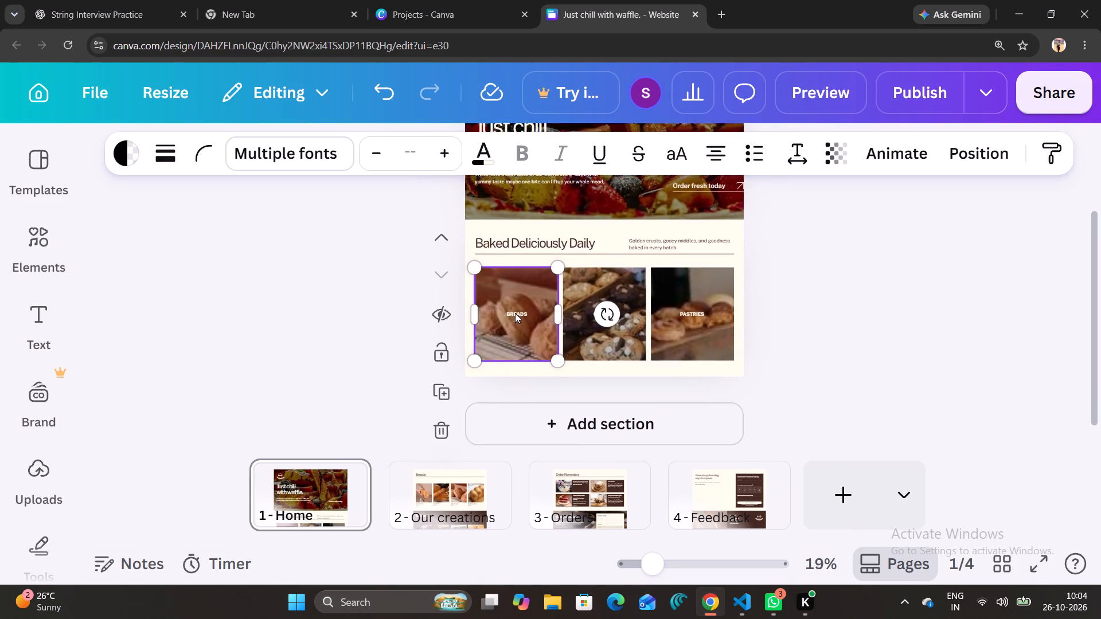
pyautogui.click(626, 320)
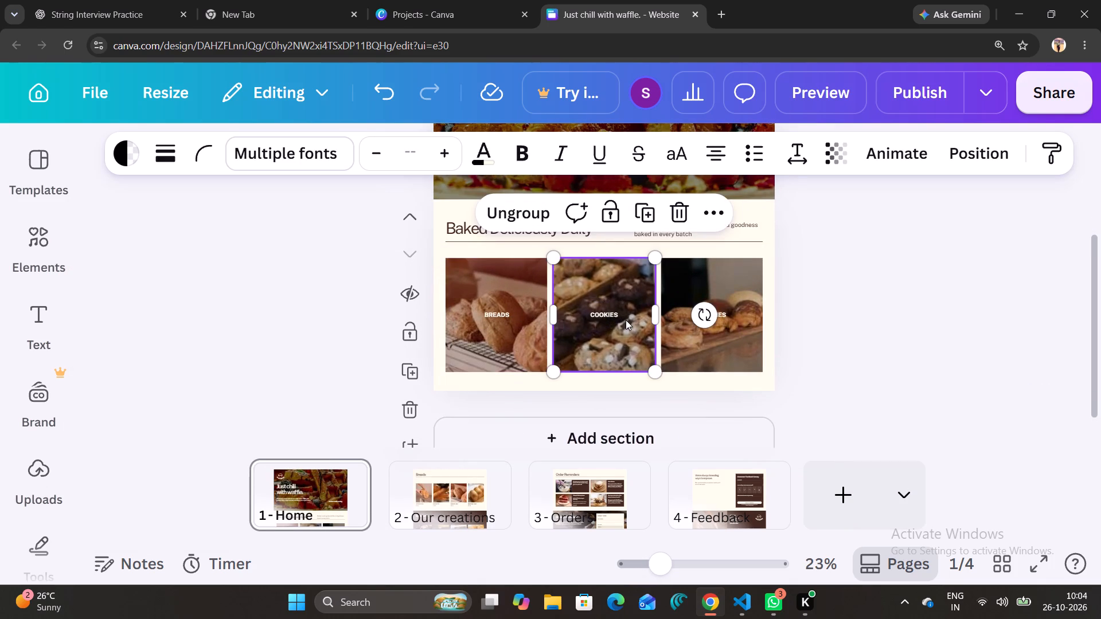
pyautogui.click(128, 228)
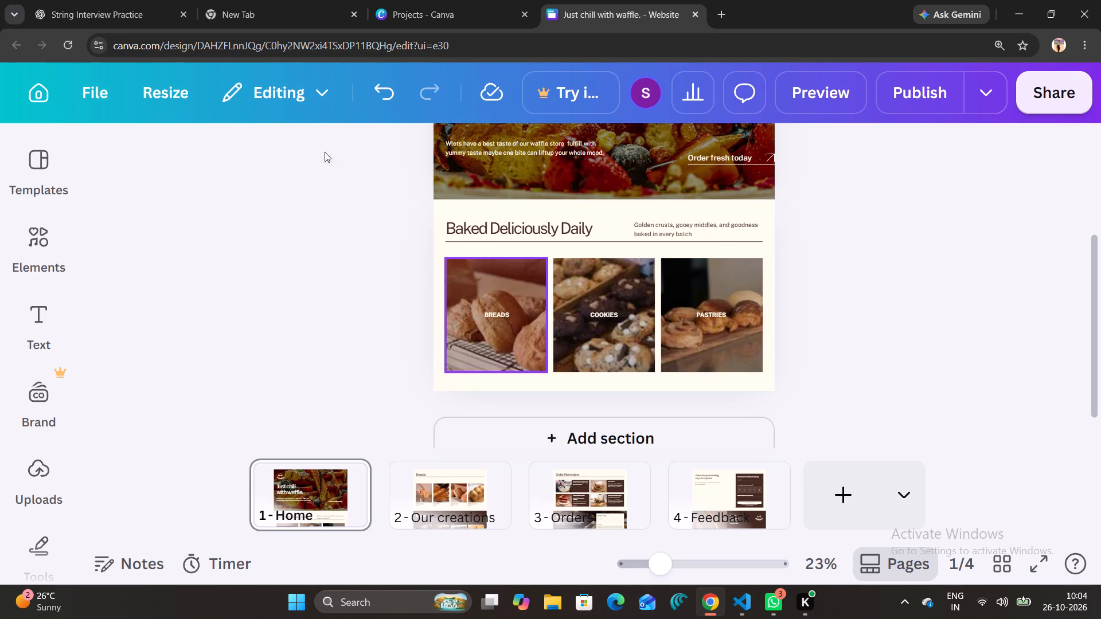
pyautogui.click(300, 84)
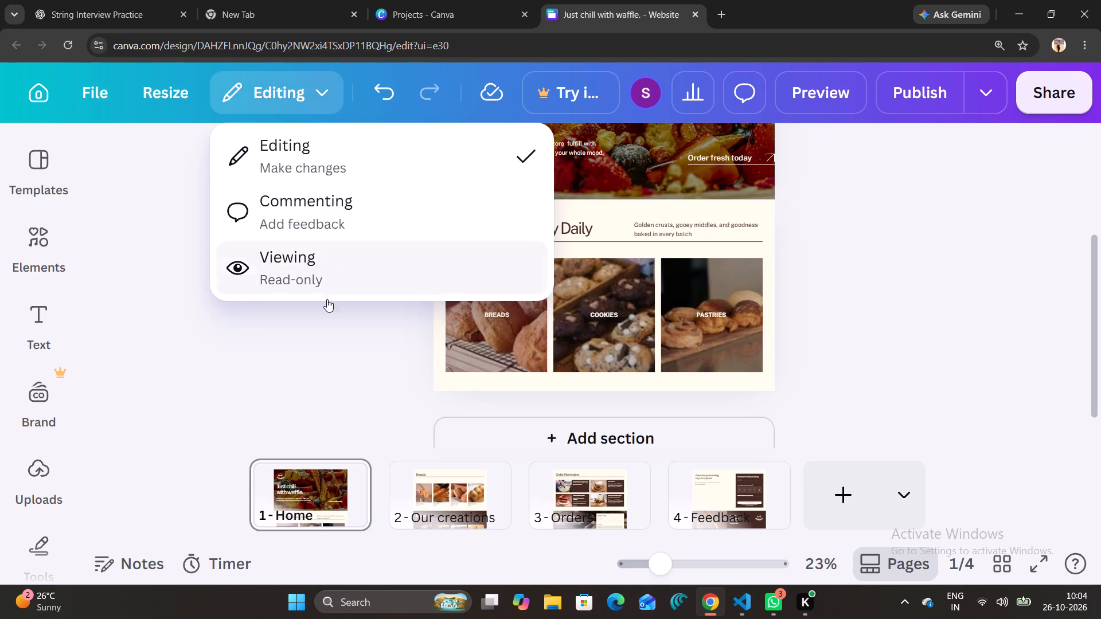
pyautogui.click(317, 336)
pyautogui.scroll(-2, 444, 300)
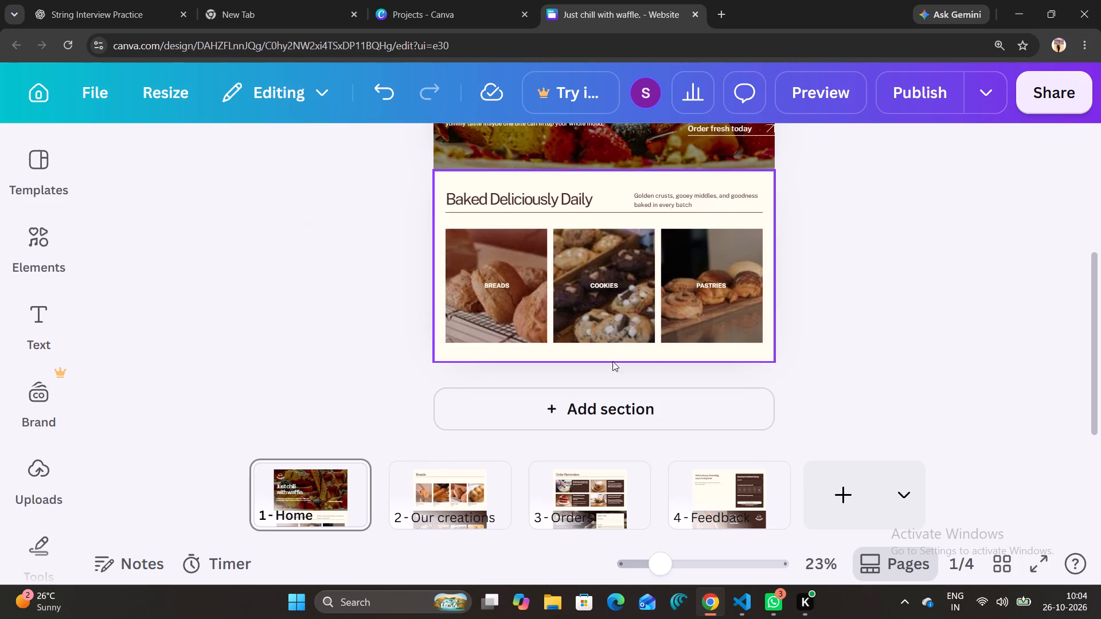
# On the Orders page, search replacement photos for "mixing bowl" for the first Order Reminders card's picture.
pyautogui.click(585, 508)
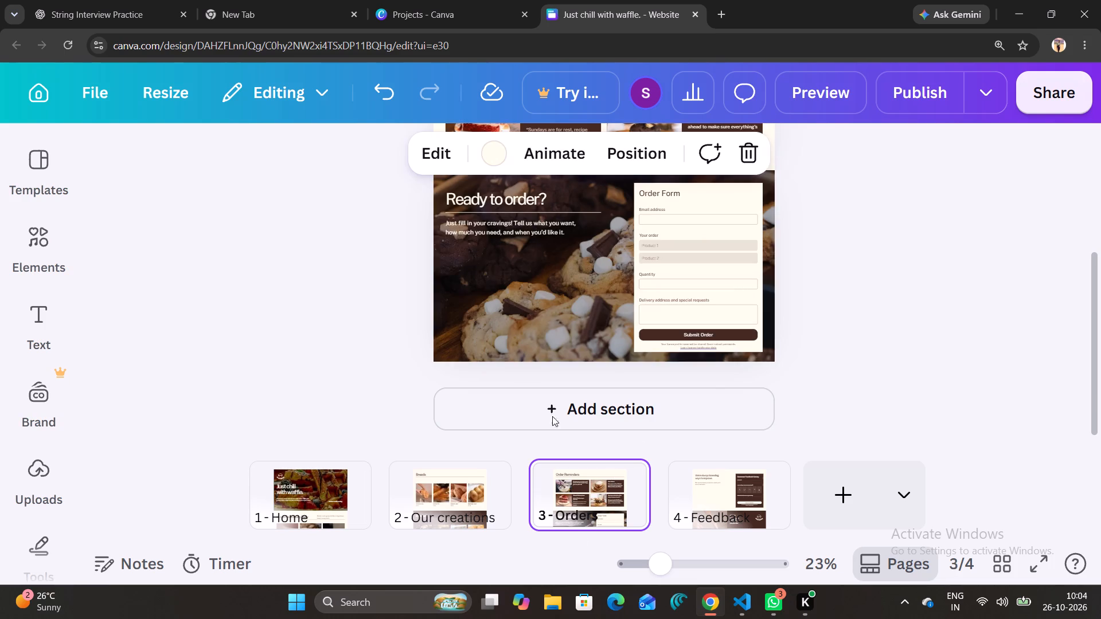
pyautogui.scroll(6, 513, 278)
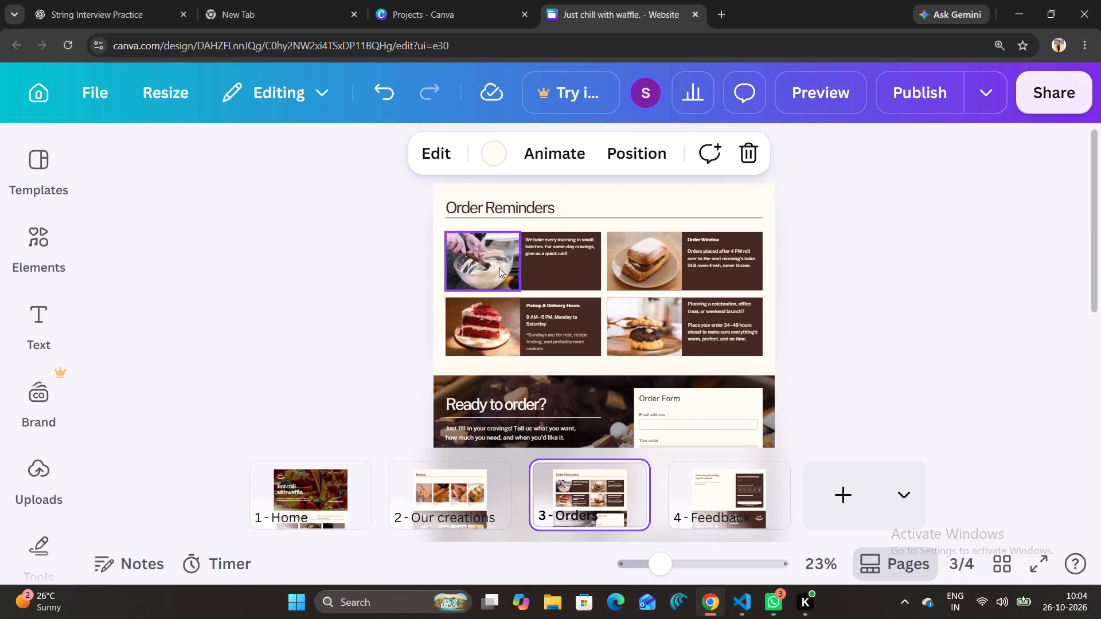
pyautogui.click(499, 268)
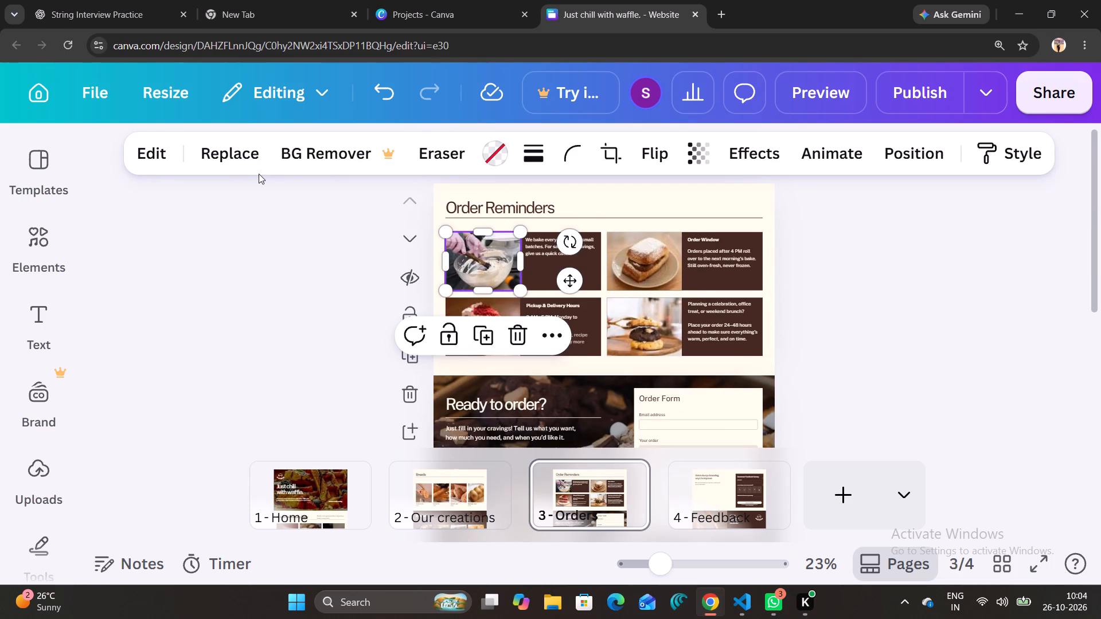
pyautogui.click(235, 153)
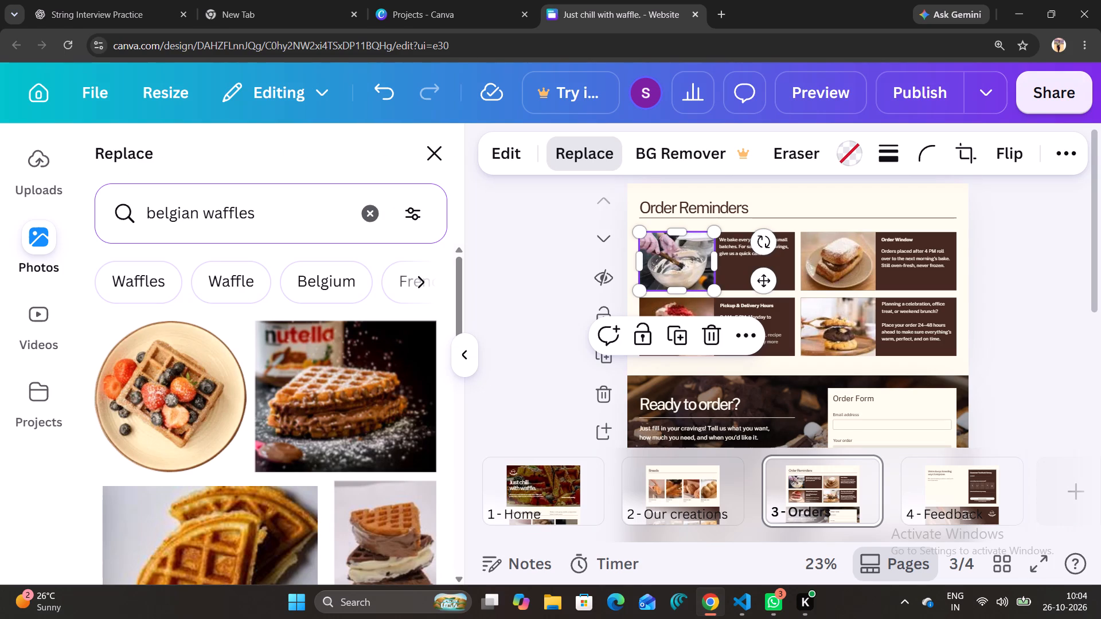
pyautogui.click(380, 205)
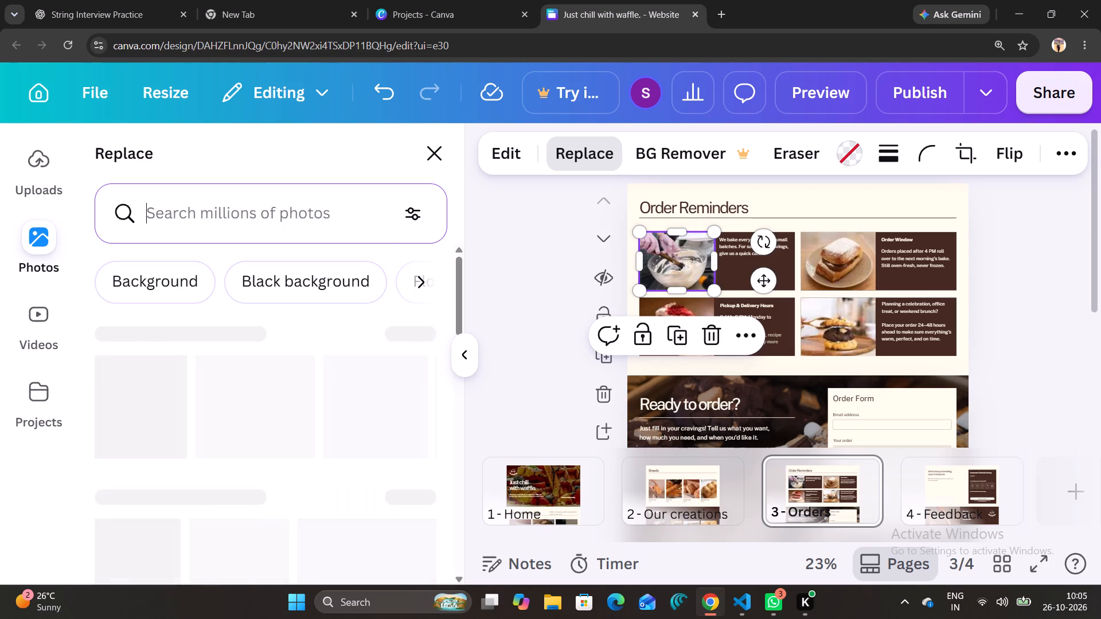
pyautogui.click(303, 220)
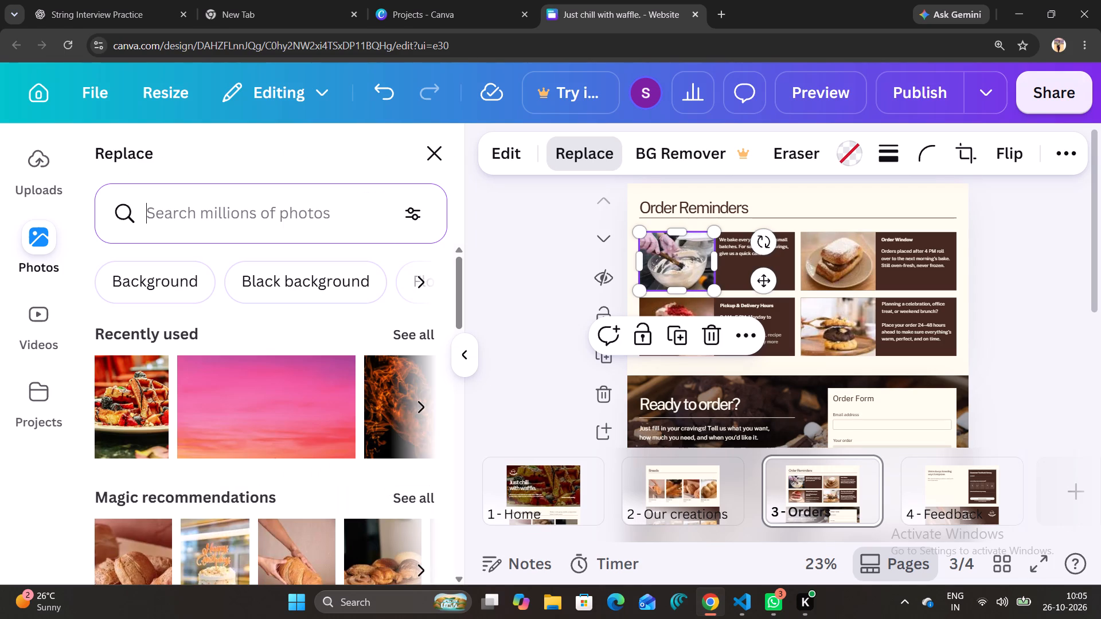
pyautogui.write('mixing')
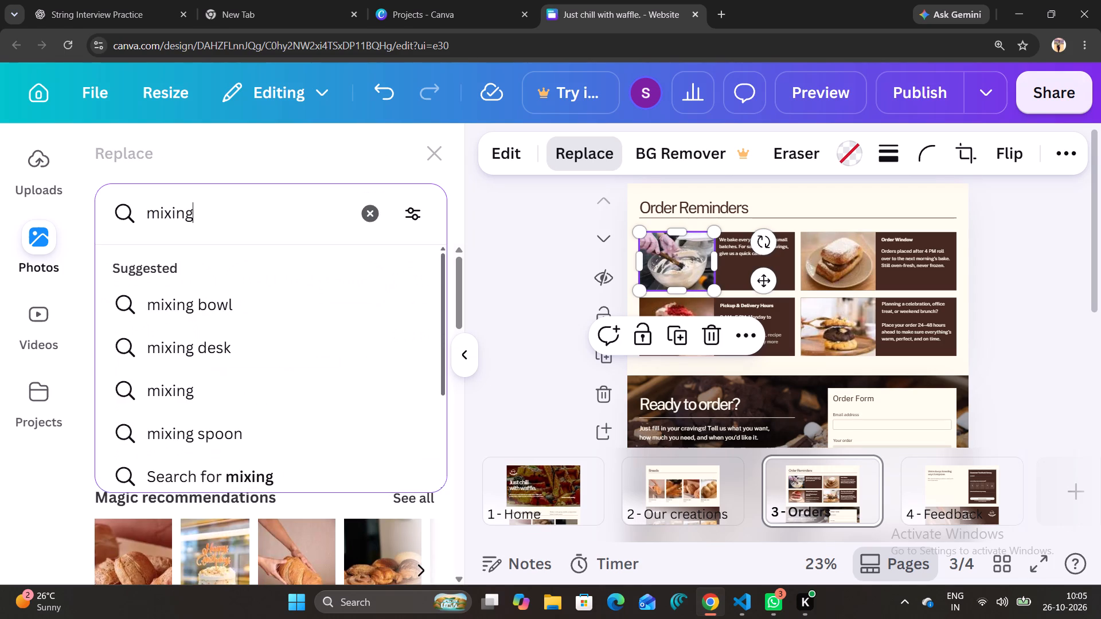
pyautogui.click(209, 313)
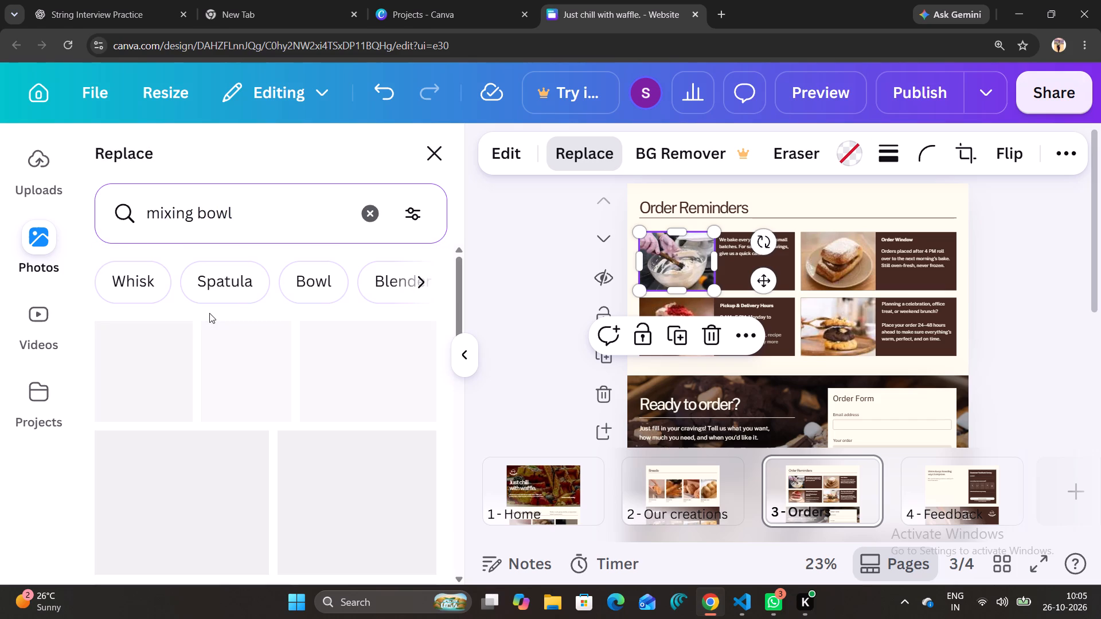
# Replace the first Order Reminders card's picture with the photo of batter being whisked in a glass bowl on a checked cloth.
pyautogui.scroll(-4, 192, 226)
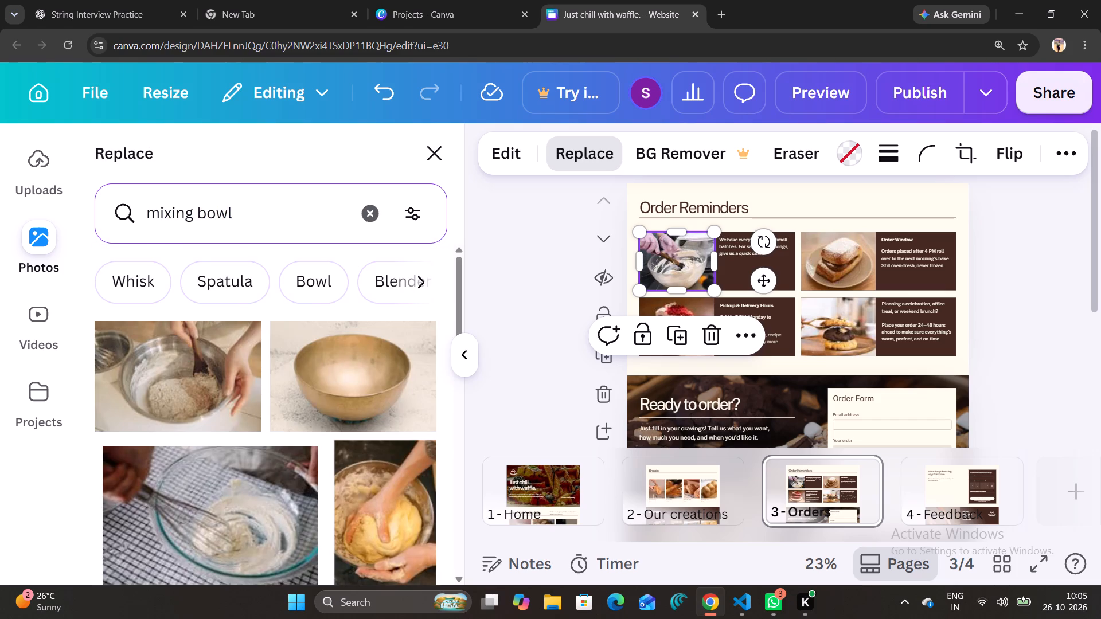
pyautogui.scroll(-2, 192, 226)
pyautogui.scroll(-1, 203, 545)
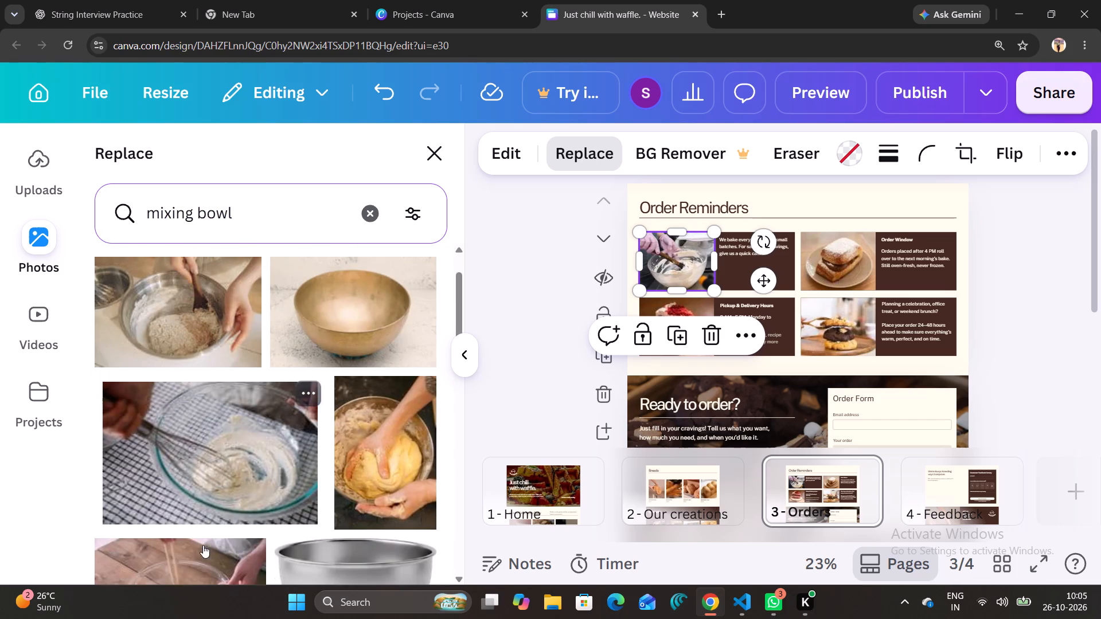
pyautogui.scroll(-4, 203, 545)
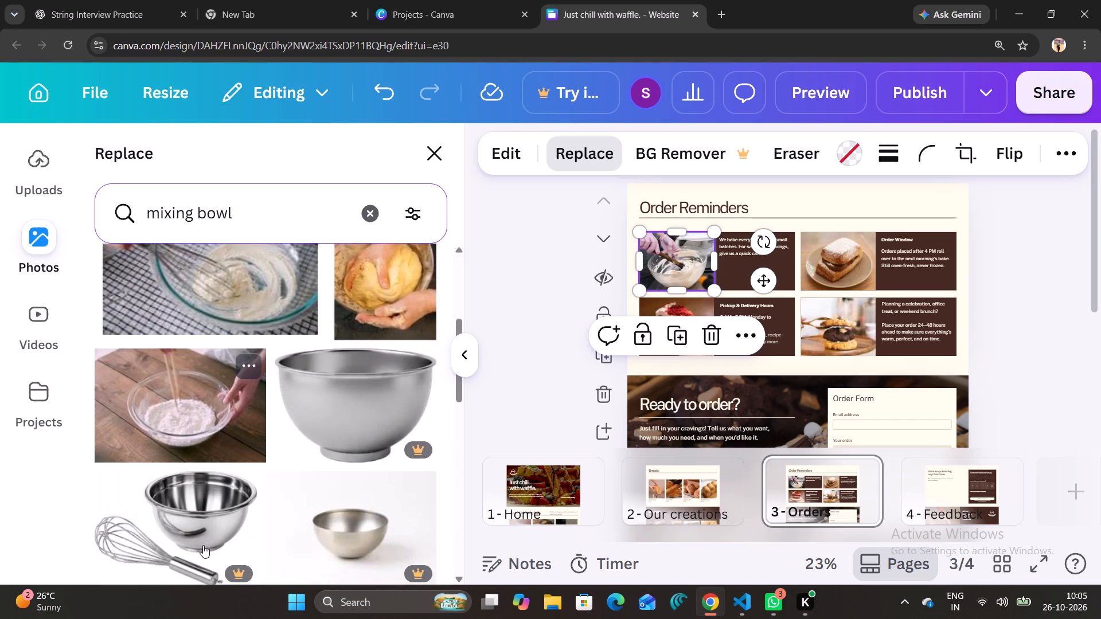
pyautogui.scroll(-3, 203, 545)
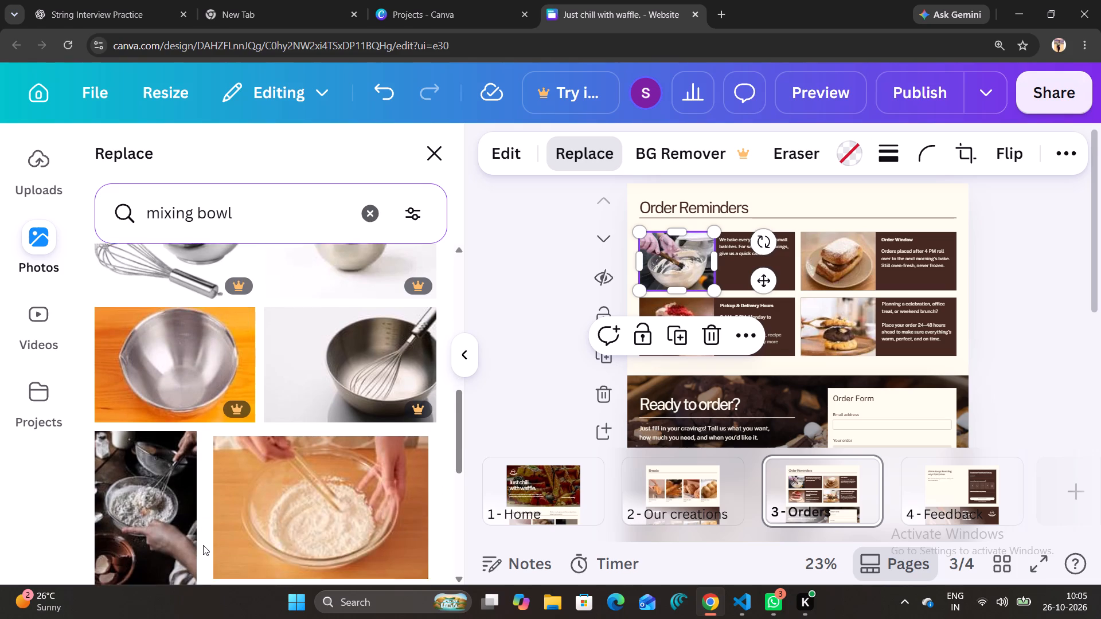
pyautogui.scroll(-2, 203, 545)
pyautogui.scroll(1, 203, 545)
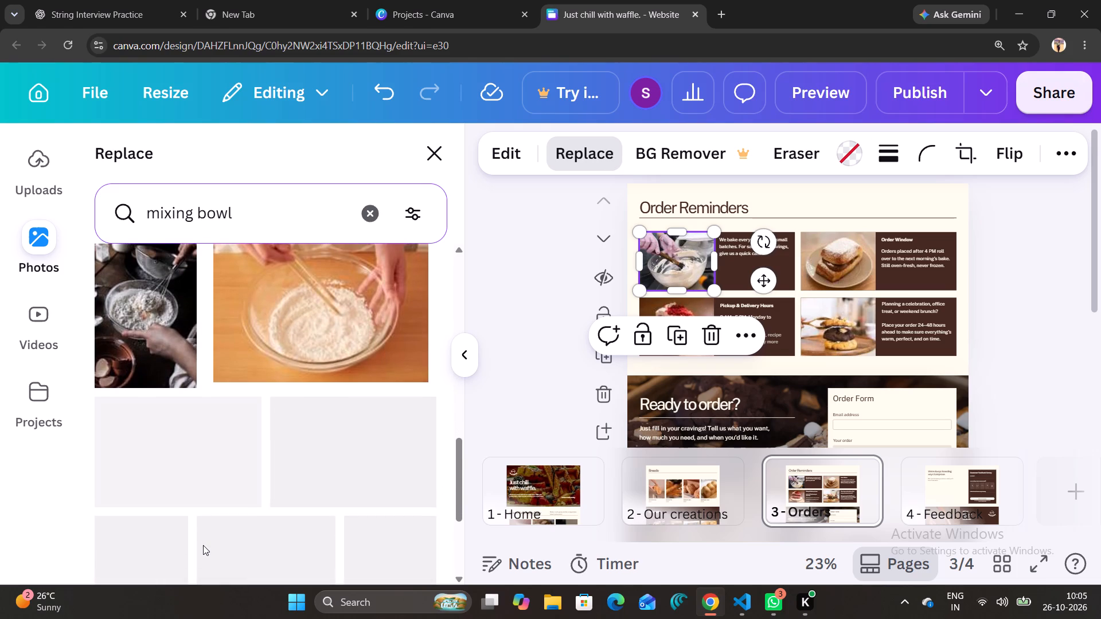
pyautogui.scroll(1, 203, 545)
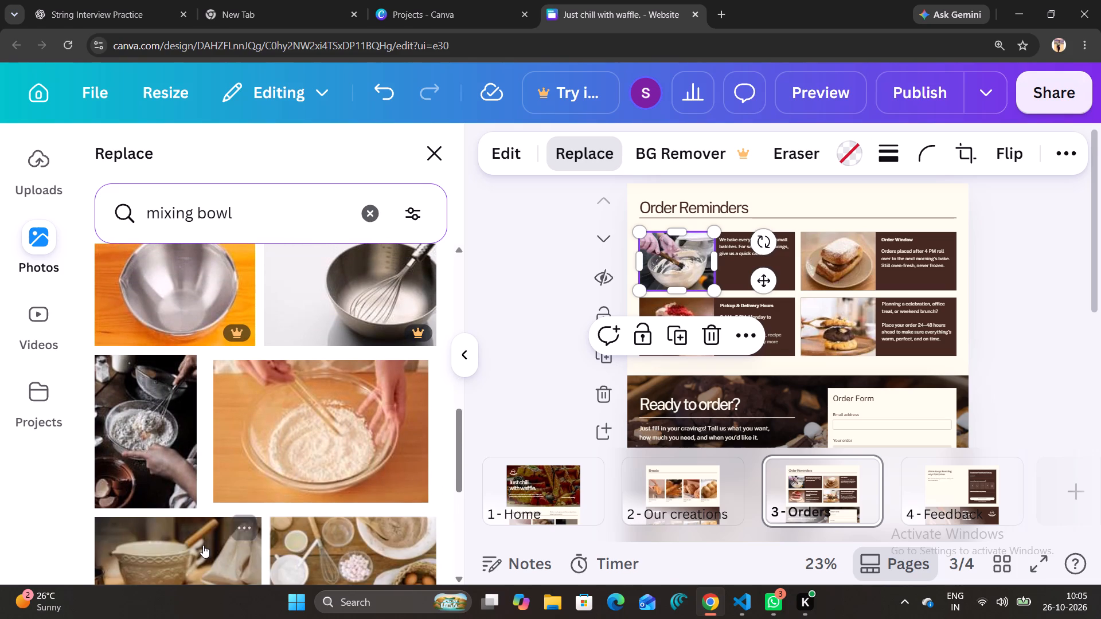
pyautogui.scroll(-2, 203, 545)
pyautogui.scroll(1, 203, 545)
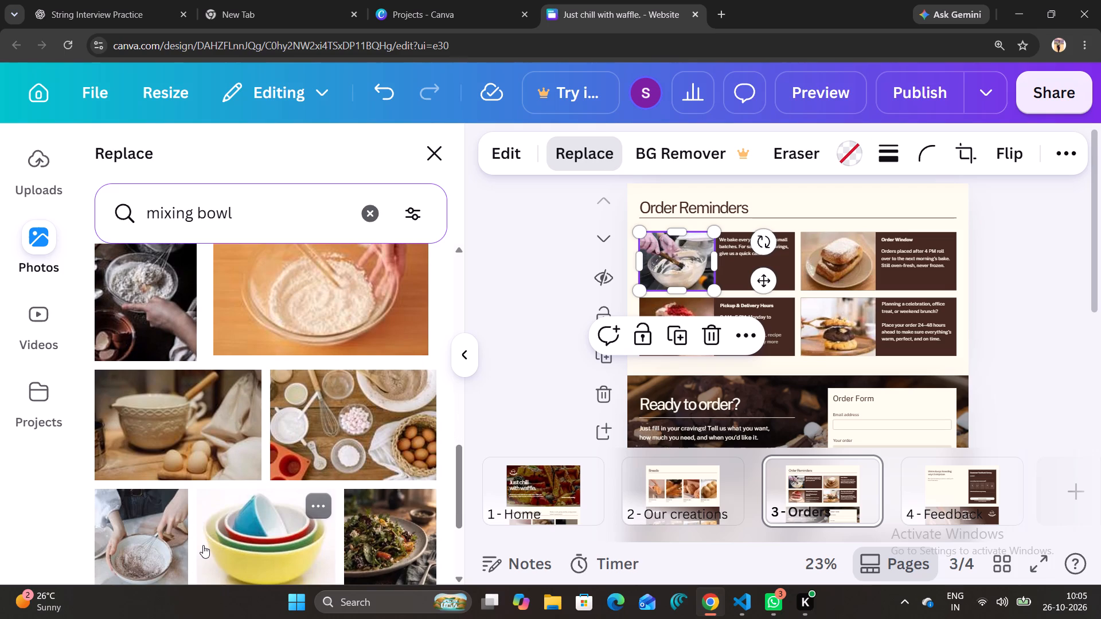
pyautogui.scroll(1, 203, 545)
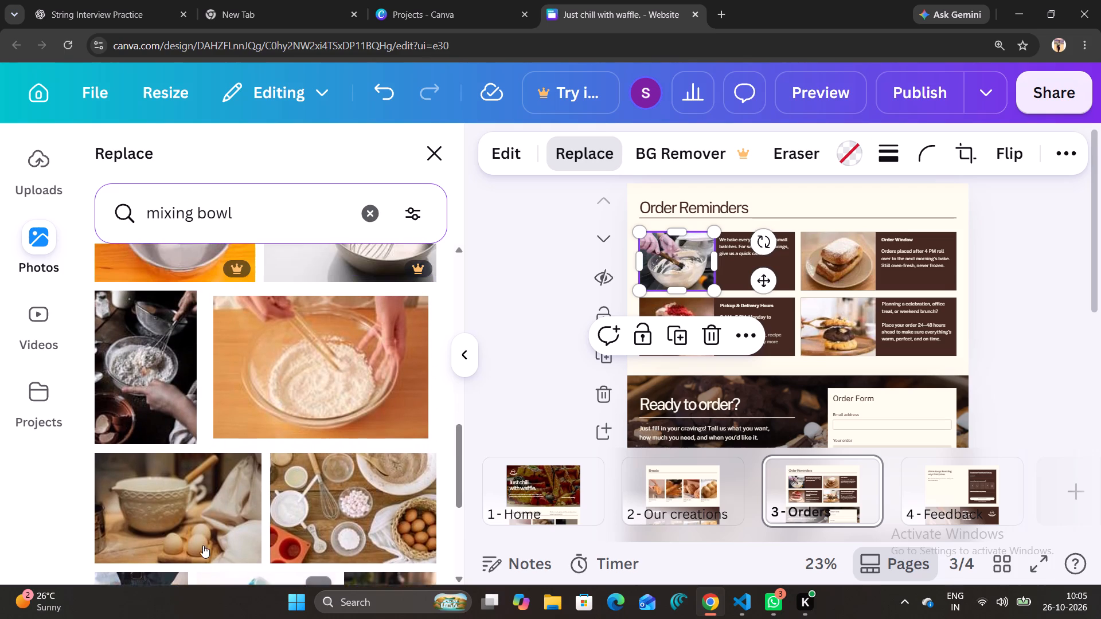
pyautogui.scroll(4, 203, 545)
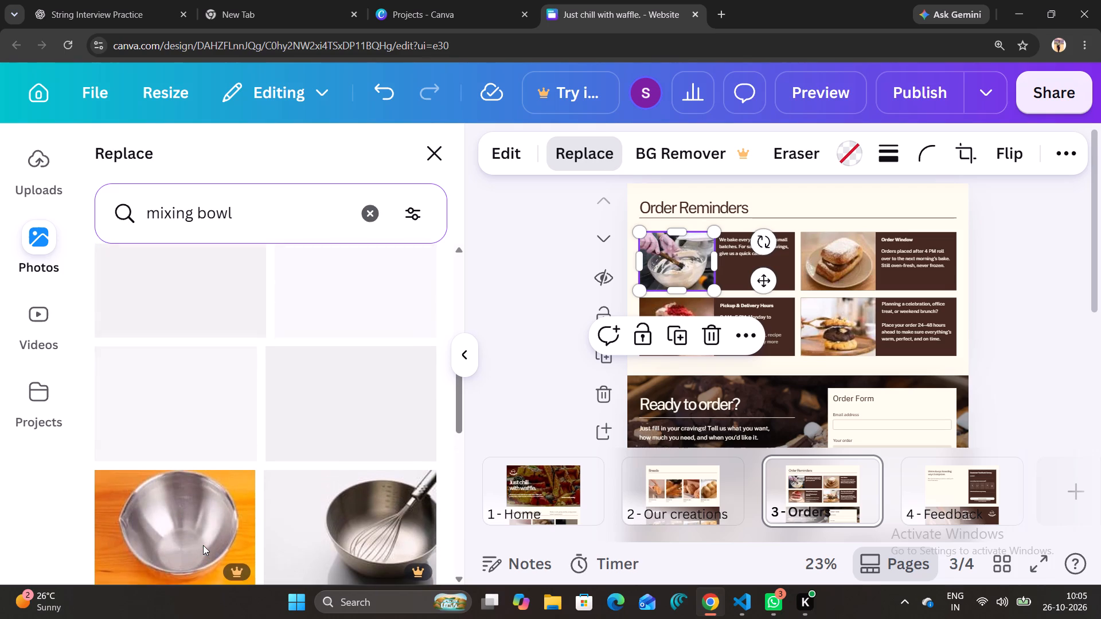
pyautogui.scroll(3, 203, 545)
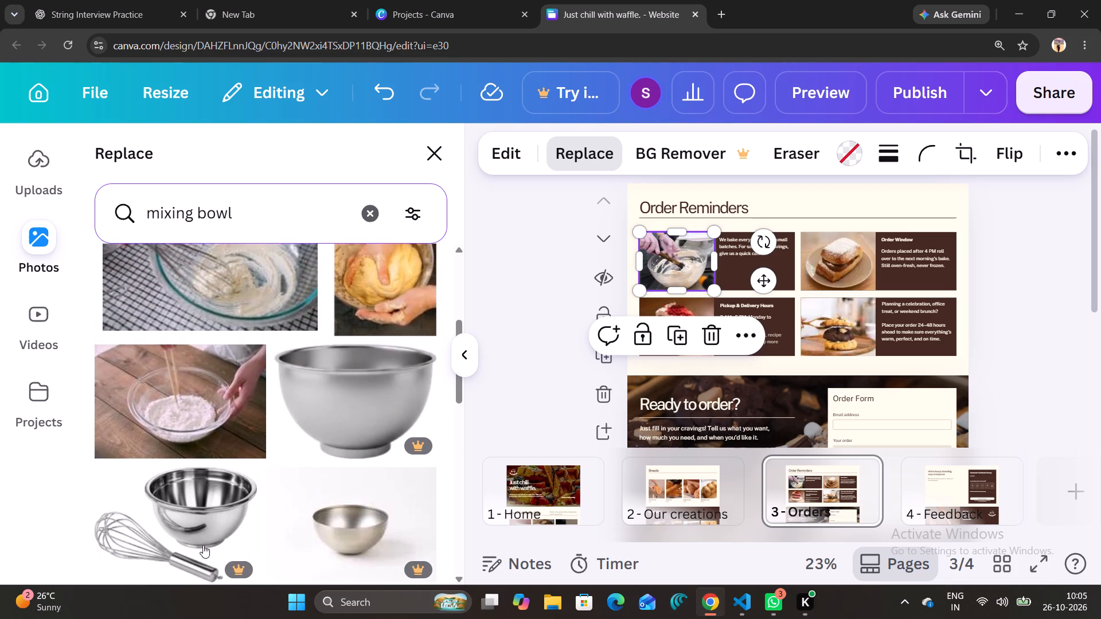
pyautogui.scroll(4, 203, 545)
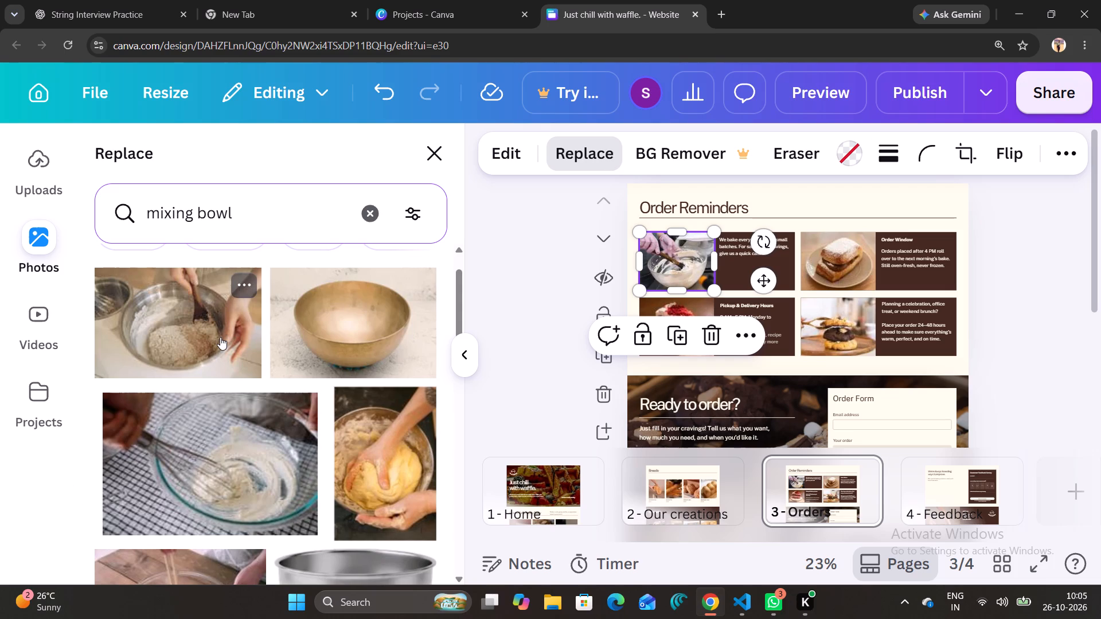
pyautogui.click(268, 463)
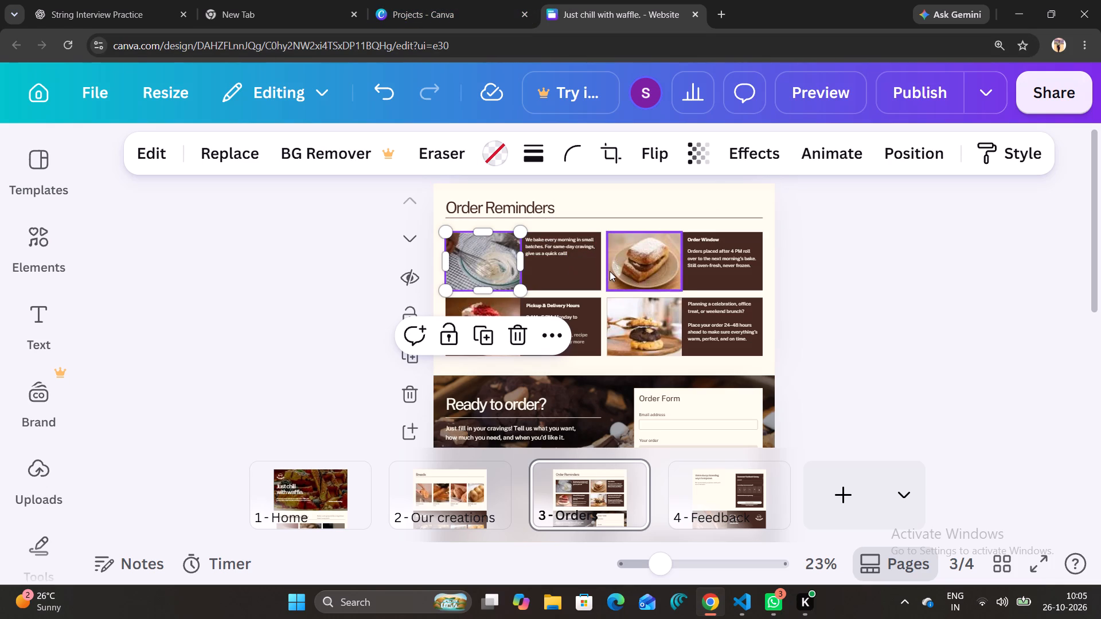
# Inspect the "Ready to order?" section of the Orders page, checking its cookie-photo background and the Order Form.
pyautogui.scroll(-2, 646, 271)
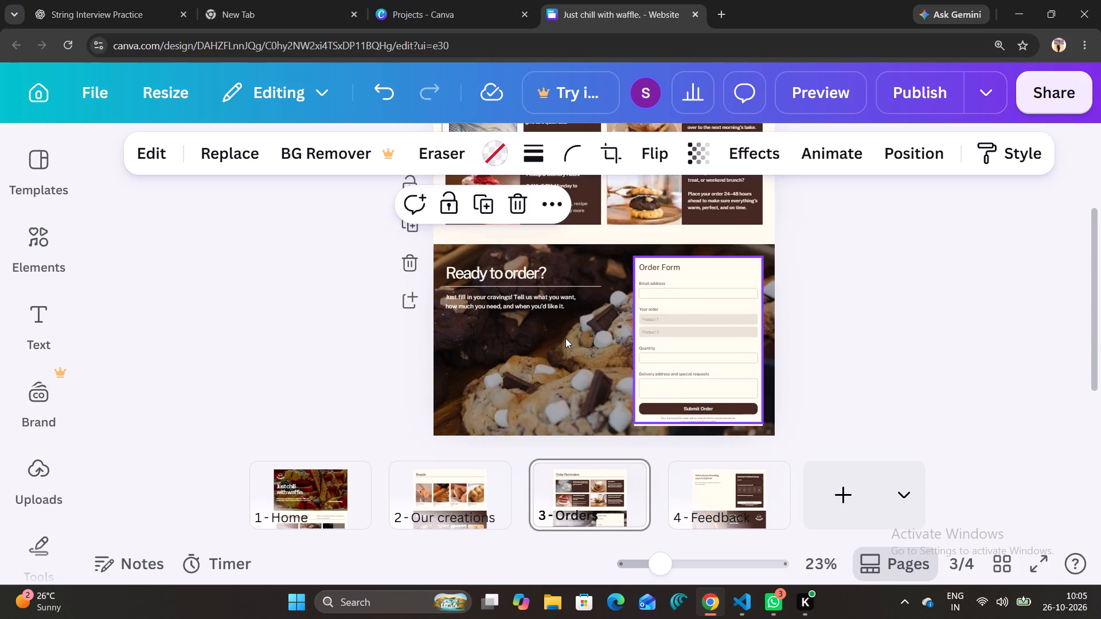
pyautogui.click(565, 338)
pyautogui.click(541, 333)
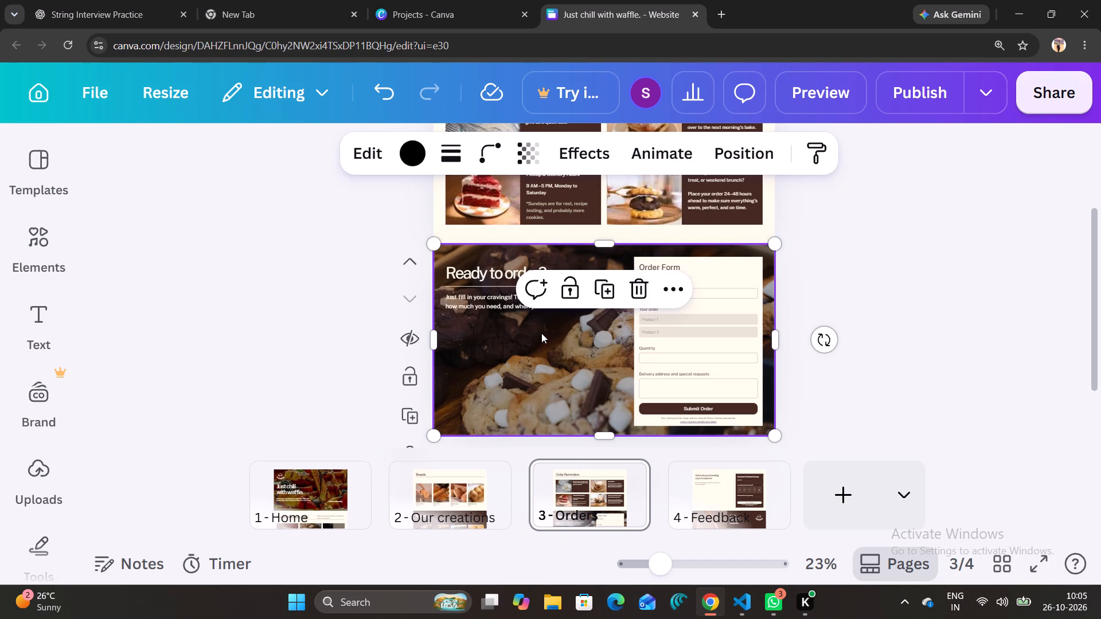
pyautogui.doubleClick(522, 405)
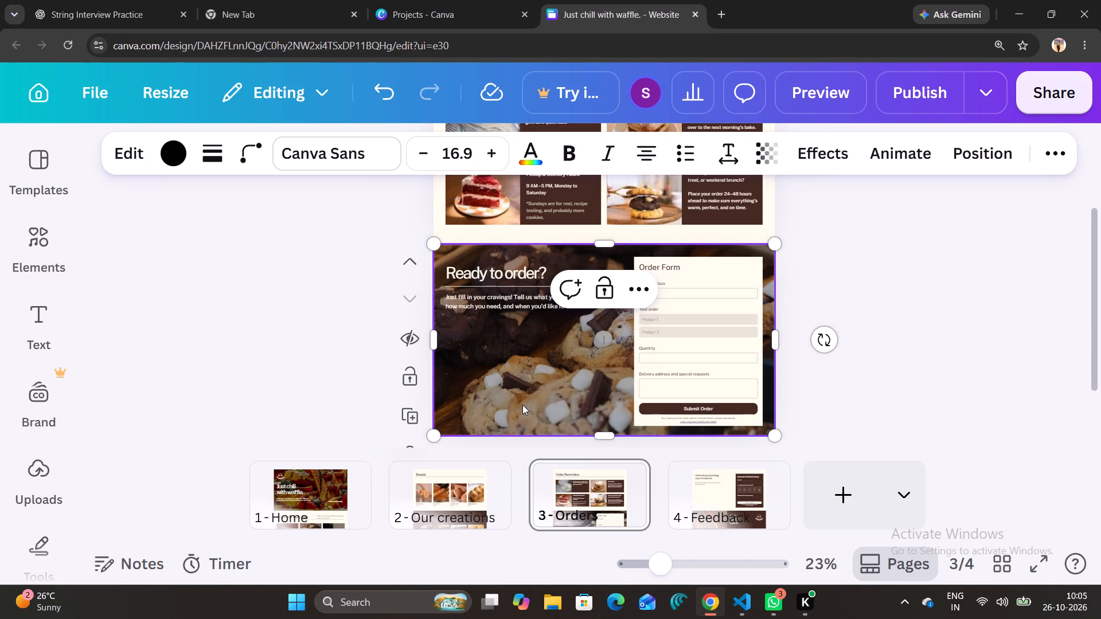
pyautogui.click(522, 405)
pyautogui.click(678, 366)
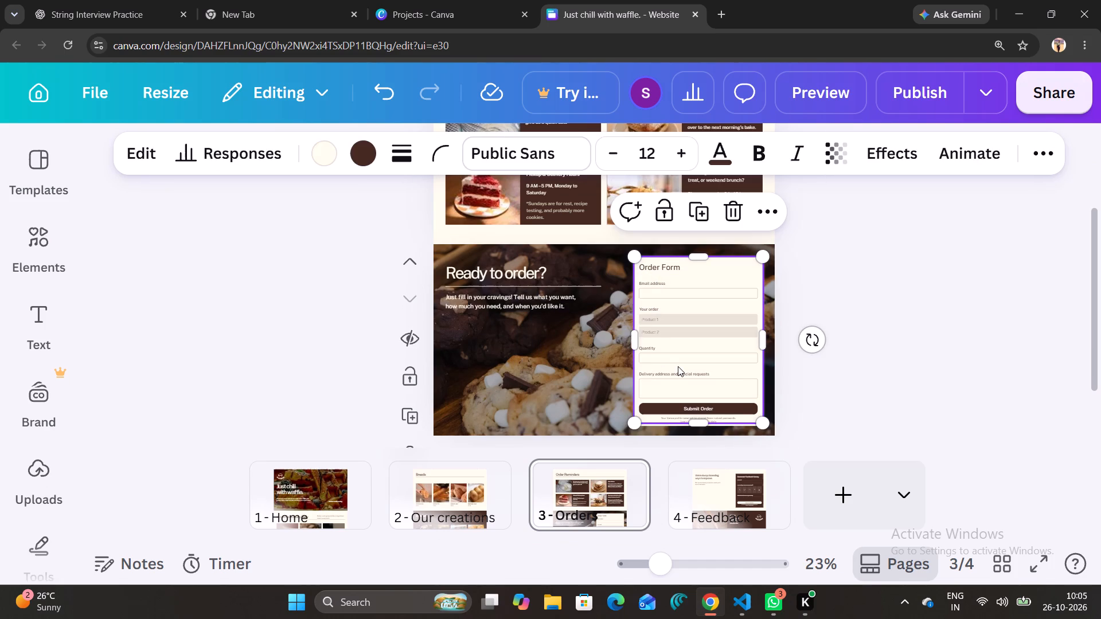
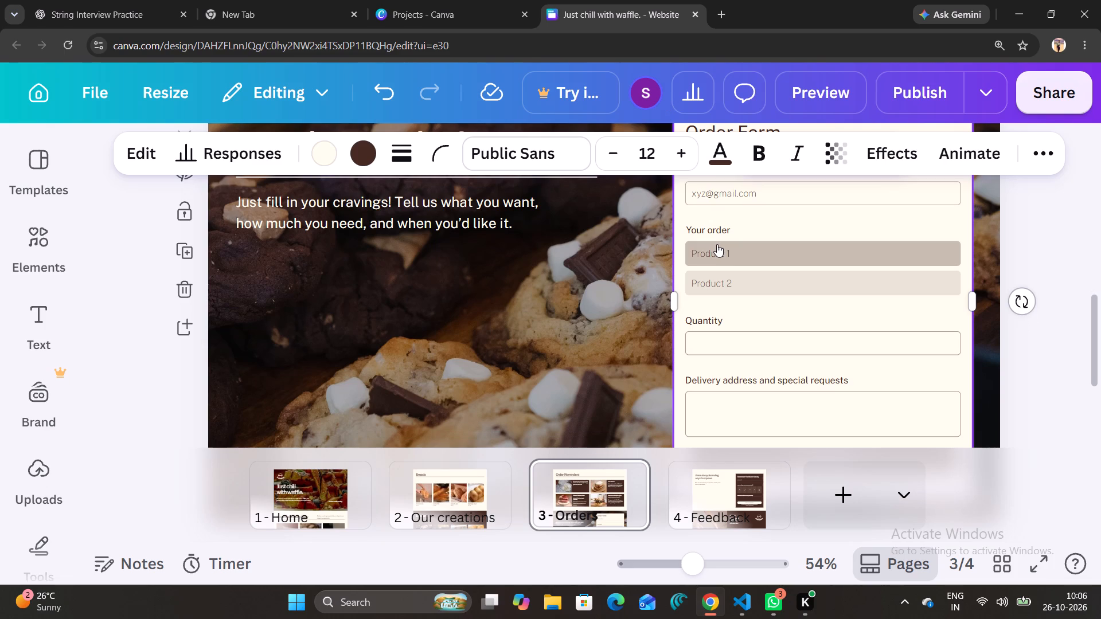
# Try the Product 1 and Product 2 choices and the Quantity field in the Order Form, leaving Product 1 selected.
pyautogui.click(717, 244)
pyautogui.click(717, 244)
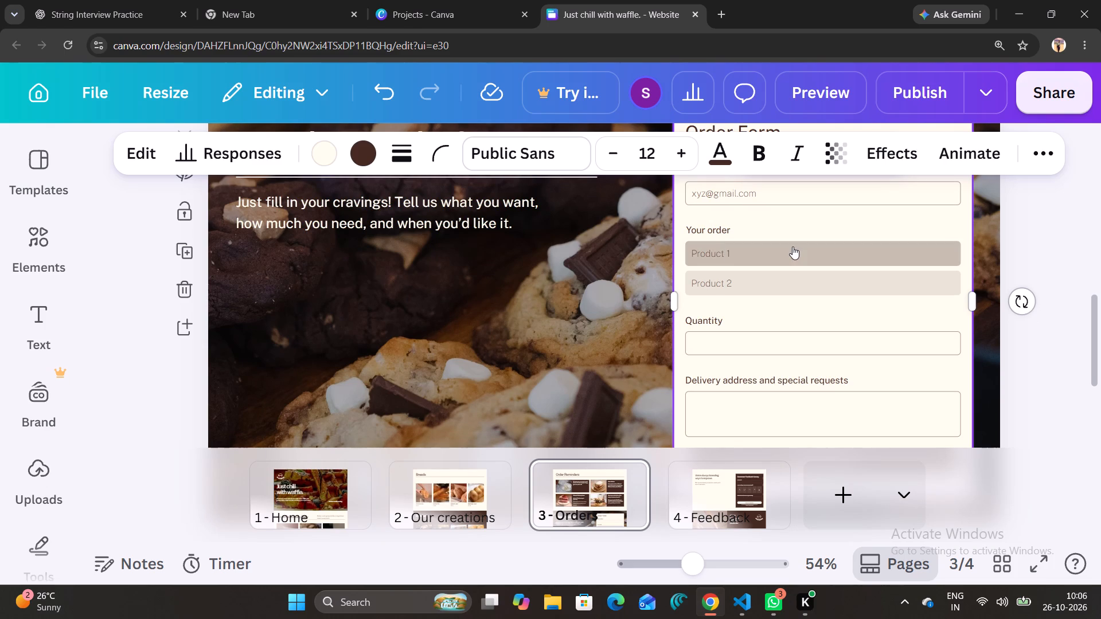
pyautogui.click(792, 246)
pyautogui.click(769, 285)
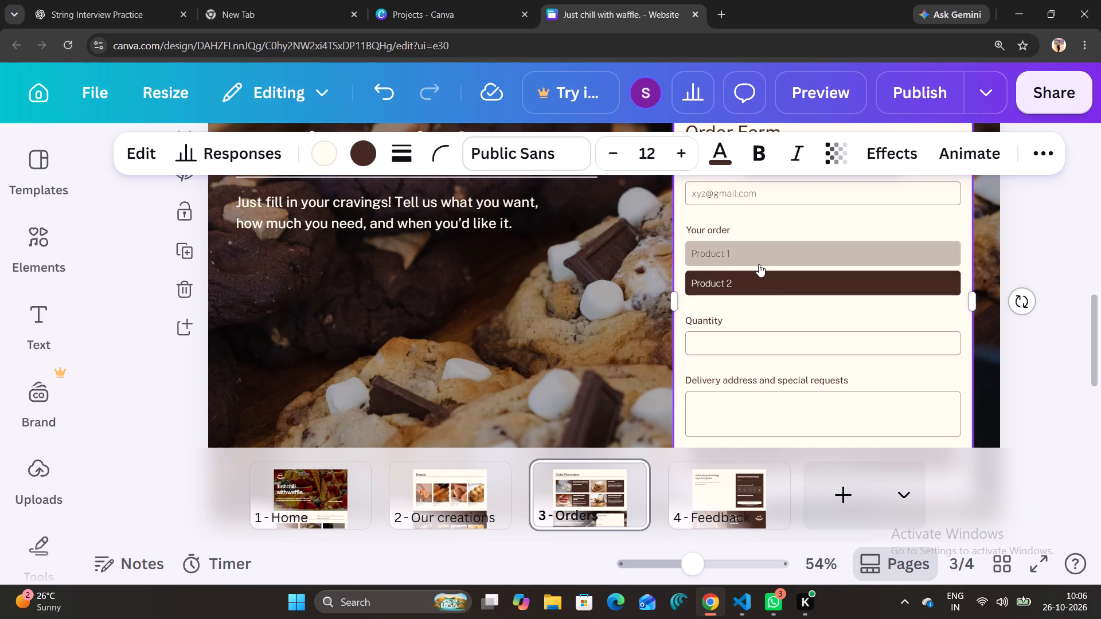
pyautogui.click(759, 264)
pyautogui.click(728, 332)
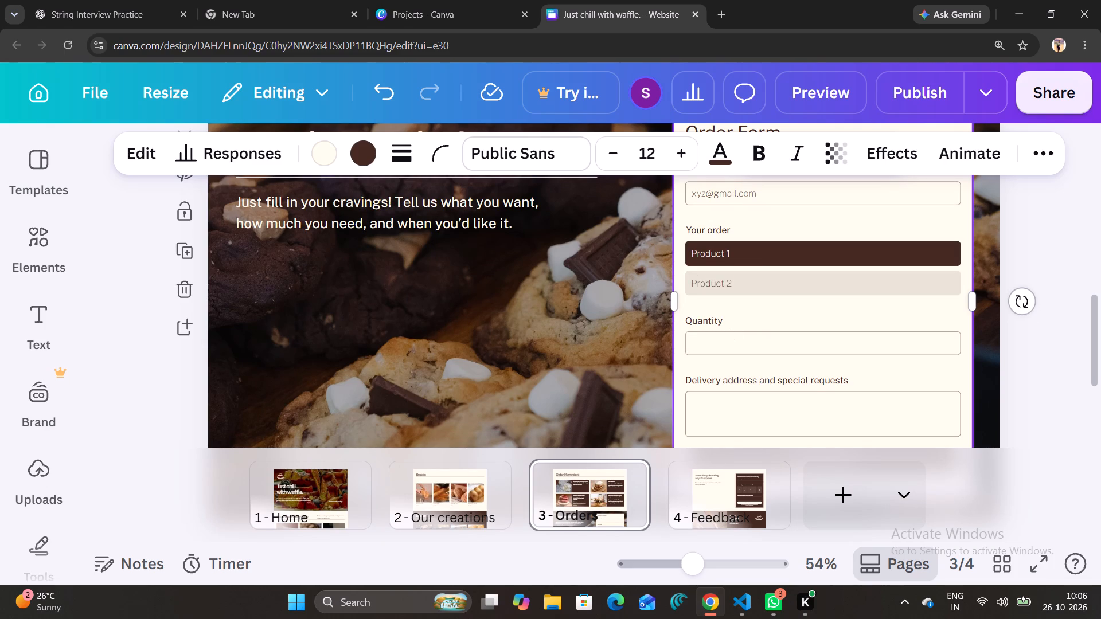
# Fill in the Order Form on the Orders page with quantity 2 and the delivery address, and submit the order.
pyautogui.press('2')
pyautogui.scroll(-1, 728, 332)
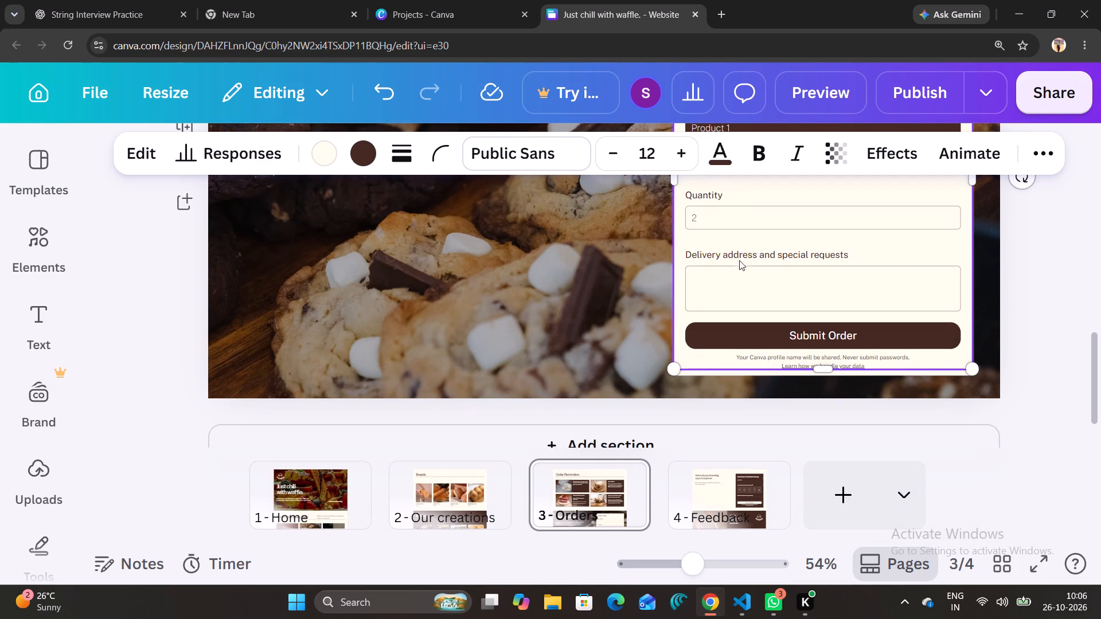
pyautogui.click(737, 266)
pyautogui.press('BackSpace')
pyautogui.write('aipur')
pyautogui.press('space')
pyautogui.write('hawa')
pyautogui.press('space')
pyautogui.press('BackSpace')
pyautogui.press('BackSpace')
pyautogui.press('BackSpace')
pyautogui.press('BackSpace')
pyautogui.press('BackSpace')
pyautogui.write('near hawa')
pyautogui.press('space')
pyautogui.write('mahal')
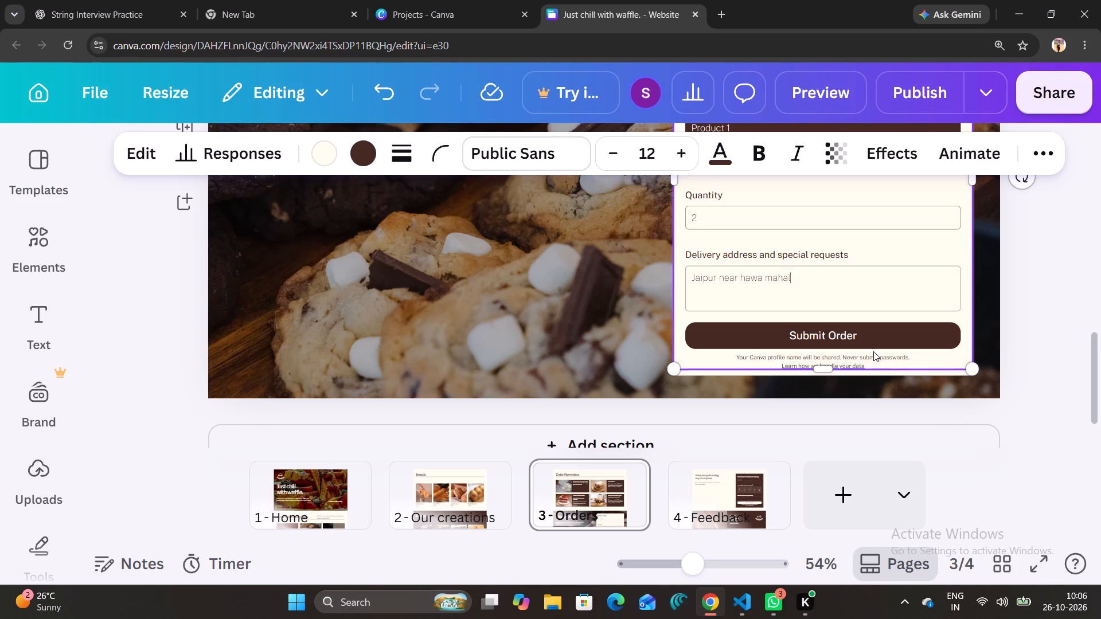
pyautogui.click(863, 342)
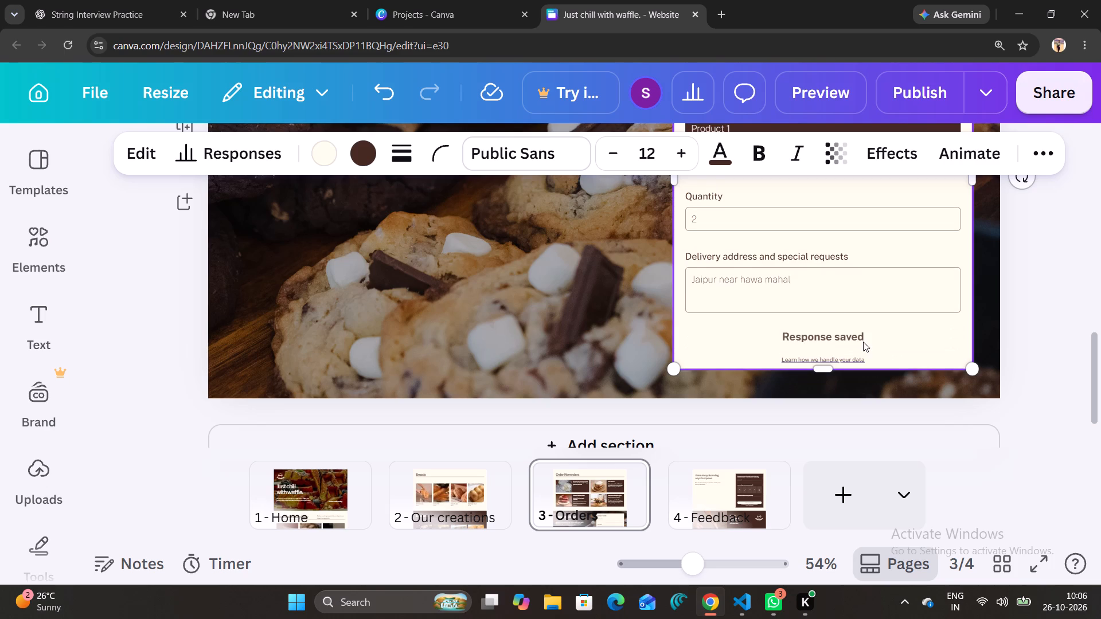
# Look over the submitted Order Form and the surrounding sections of the Orders page.
pyautogui.hscroll(1, 829, 312)
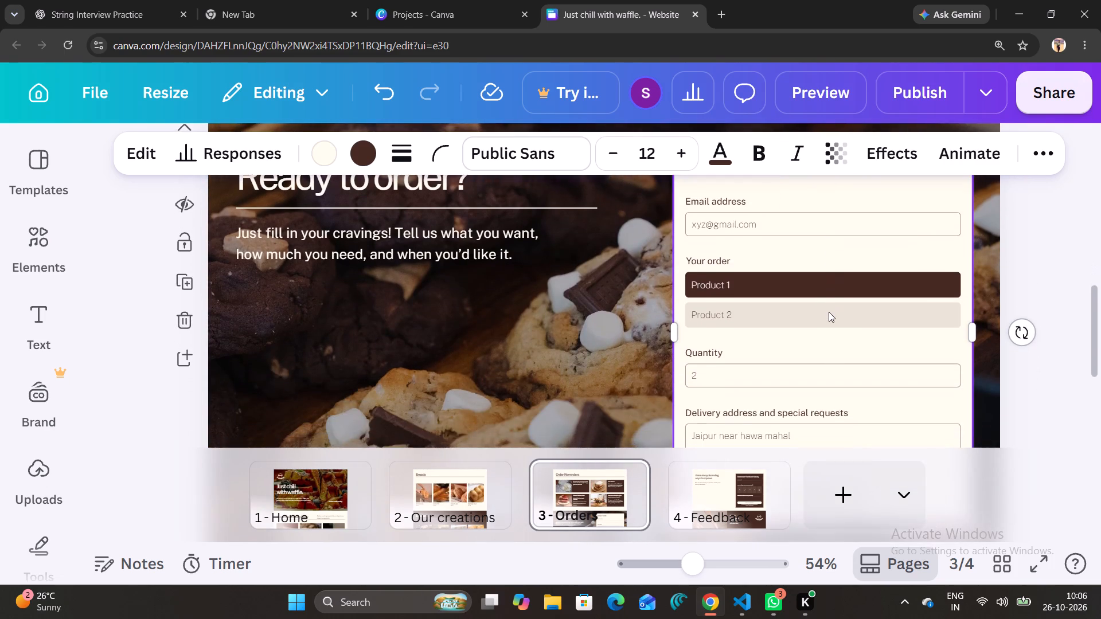
pyautogui.hscroll(2, 829, 312)
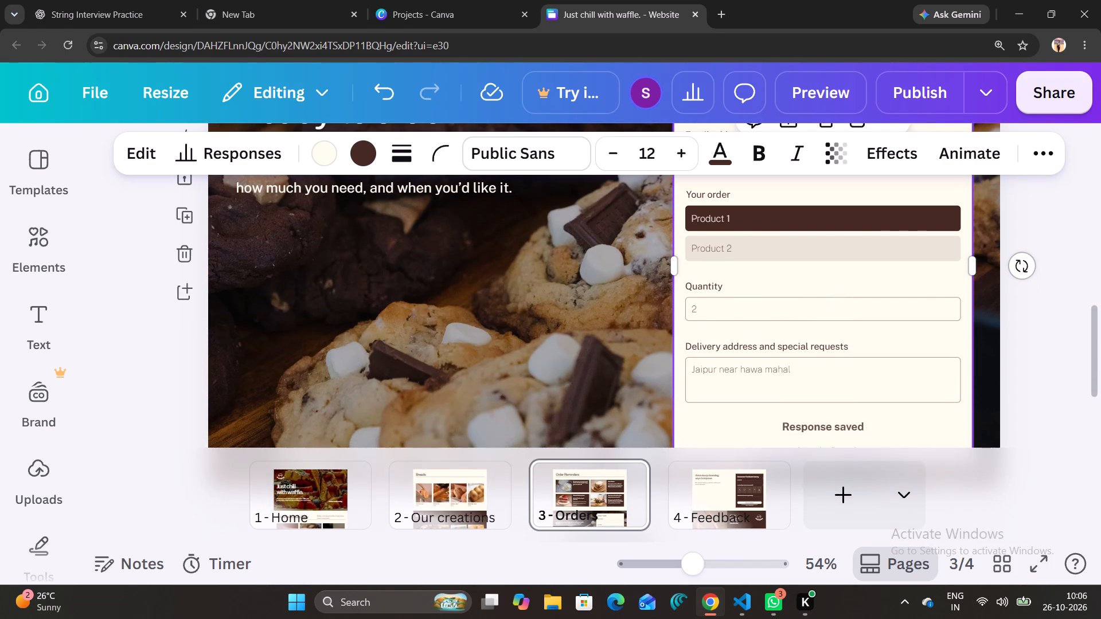
pyautogui.click(715, 289)
pyautogui.doubleClick(715, 289)
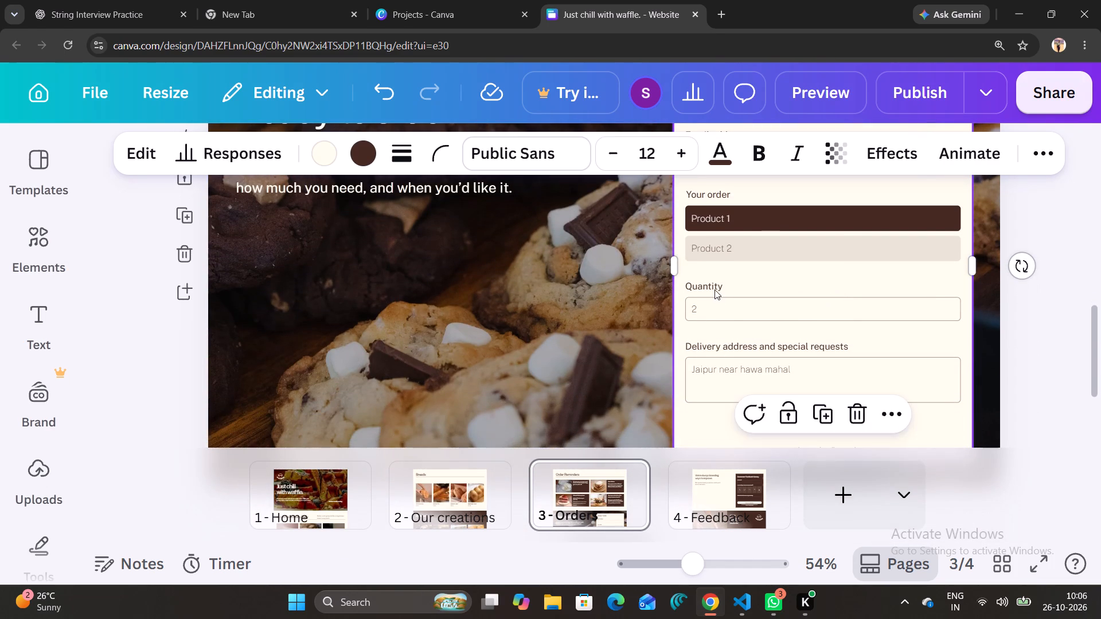
pyautogui.scroll(-1, 681, 194)
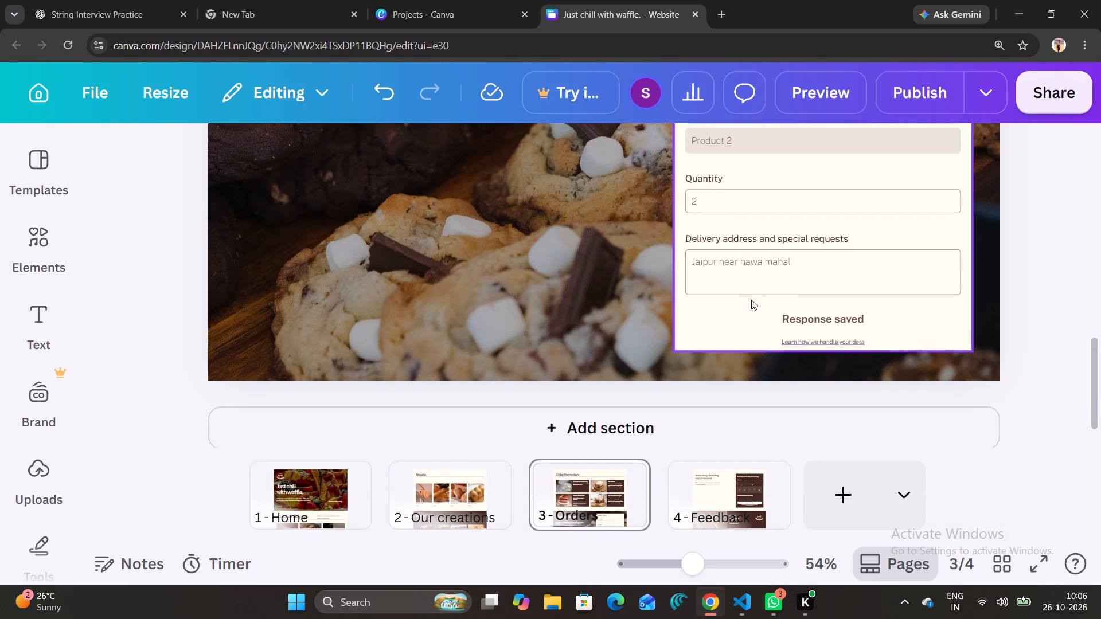
pyautogui.scroll(-3, 751, 300)
pyautogui.hscroll(-1, 792, 311)
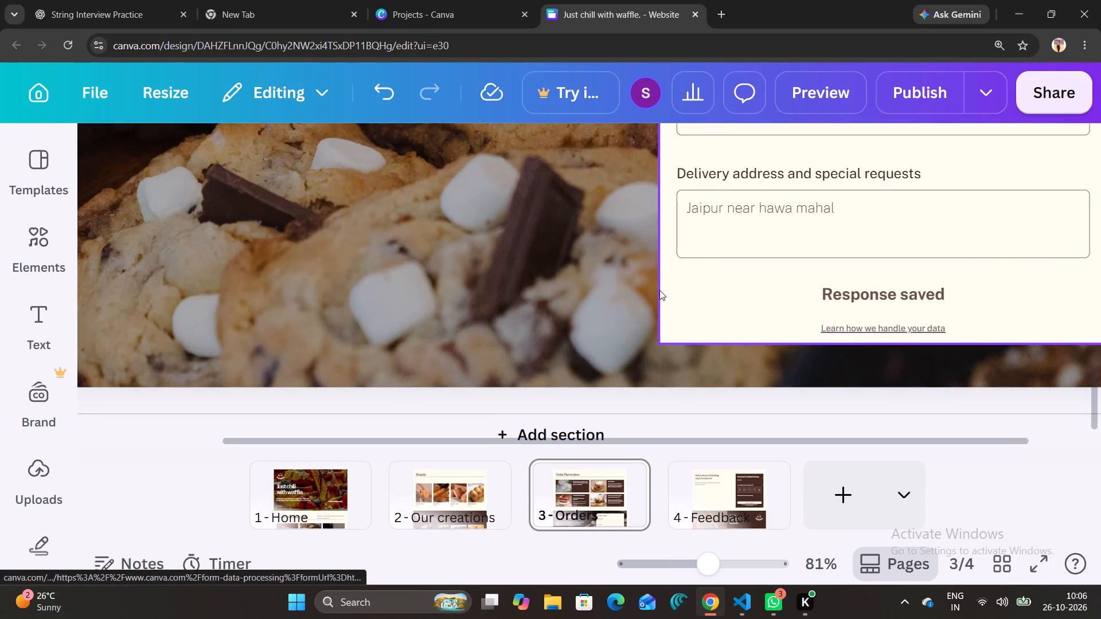
pyautogui.scroll(7, 659, 290)
pyautogui.hscroll(1, 659, 290)
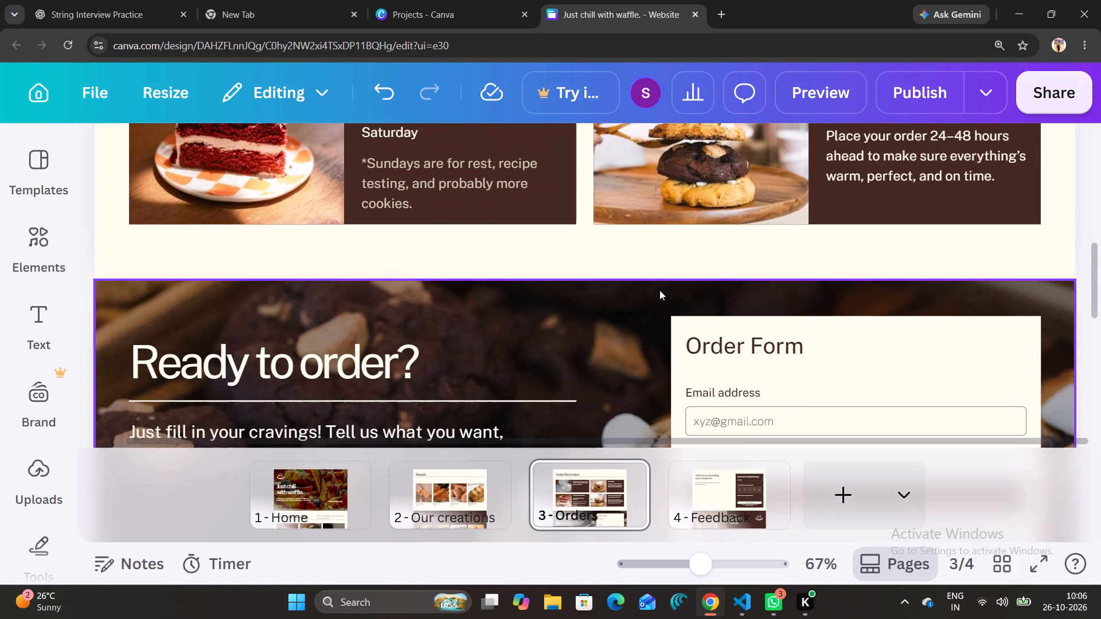
pyautogui.scroll(-6, 659, 290)
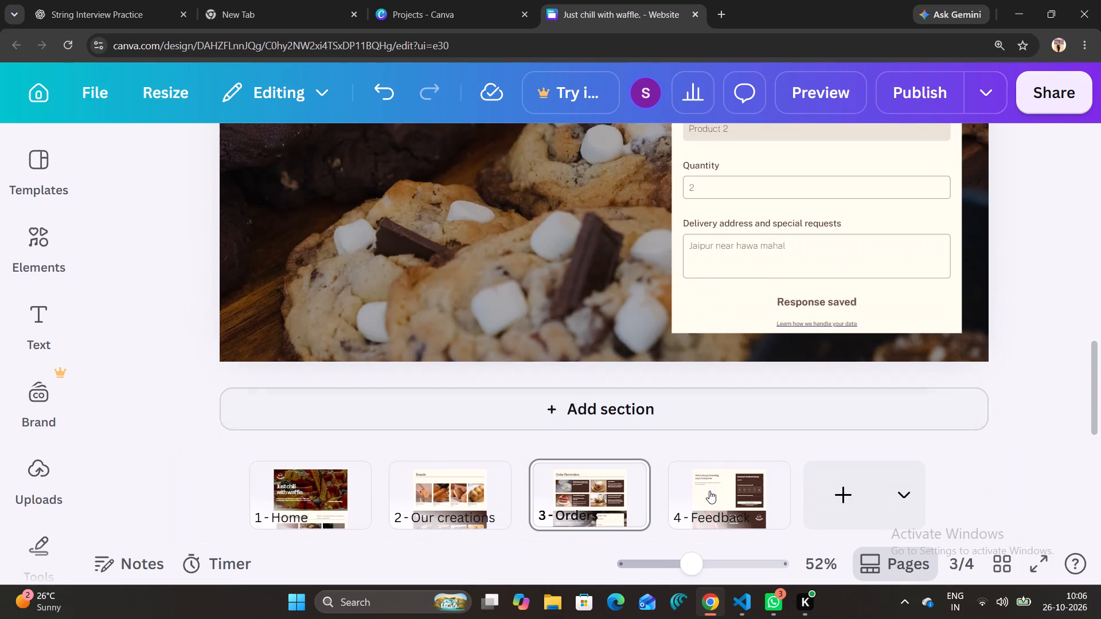
# On the Feedback page, open photo replacement for the croissant picture beside the contact details and clear the previous search term.
pyautogui.click(713, 496)
pyautogui.scroll(2, 623, 326)
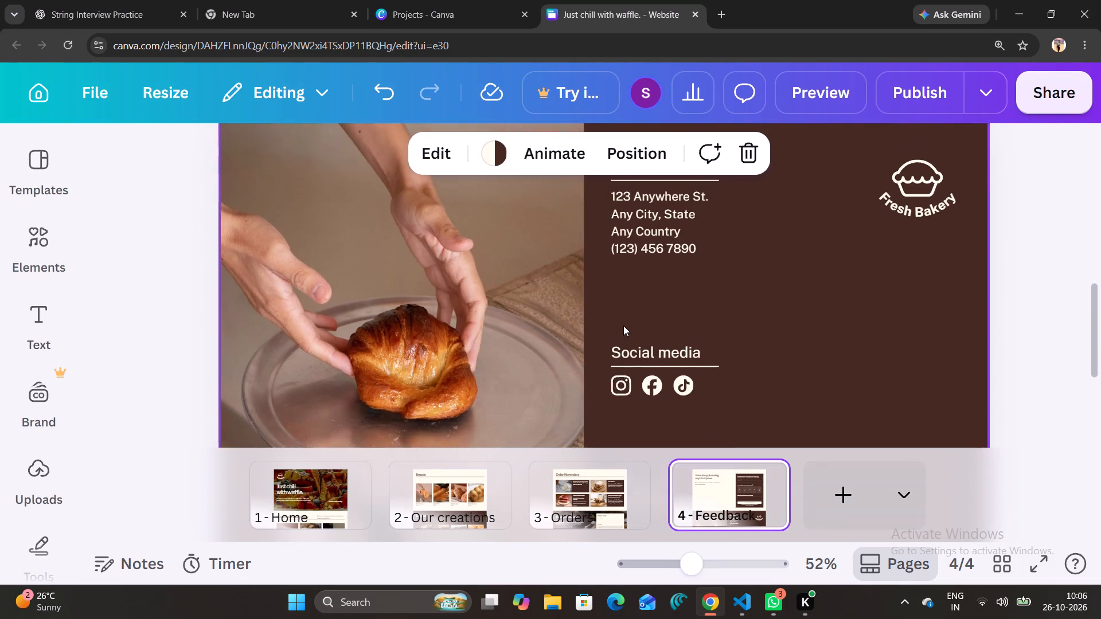
pyautogui.scroll(2, 623, 326)
pyautogui.scroll(-1, 623, 326)
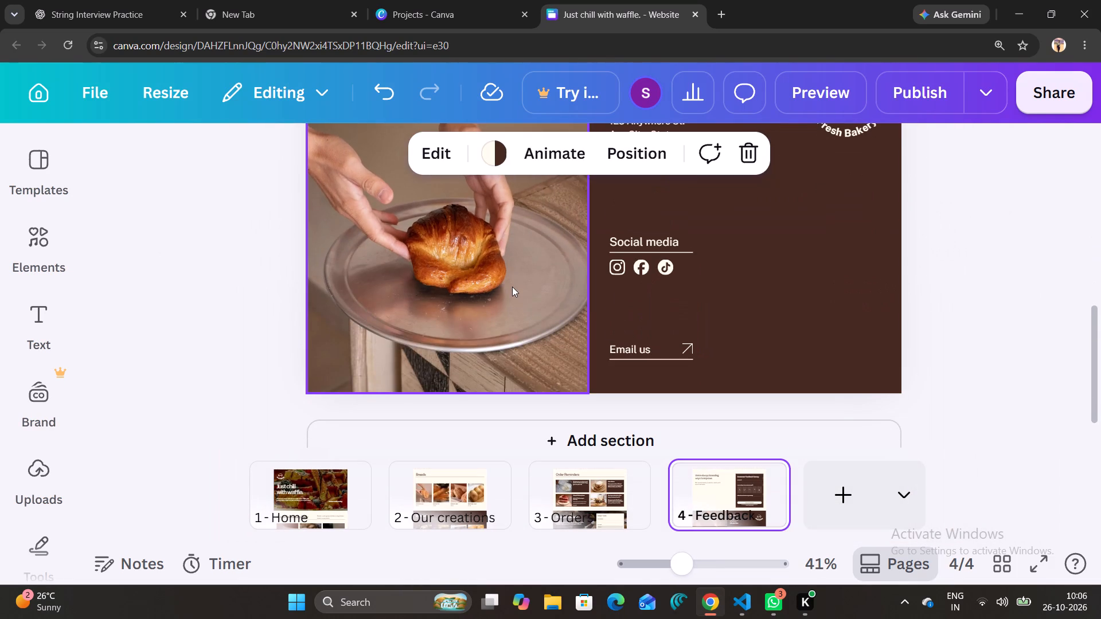
pyautogui.click(512, 287)
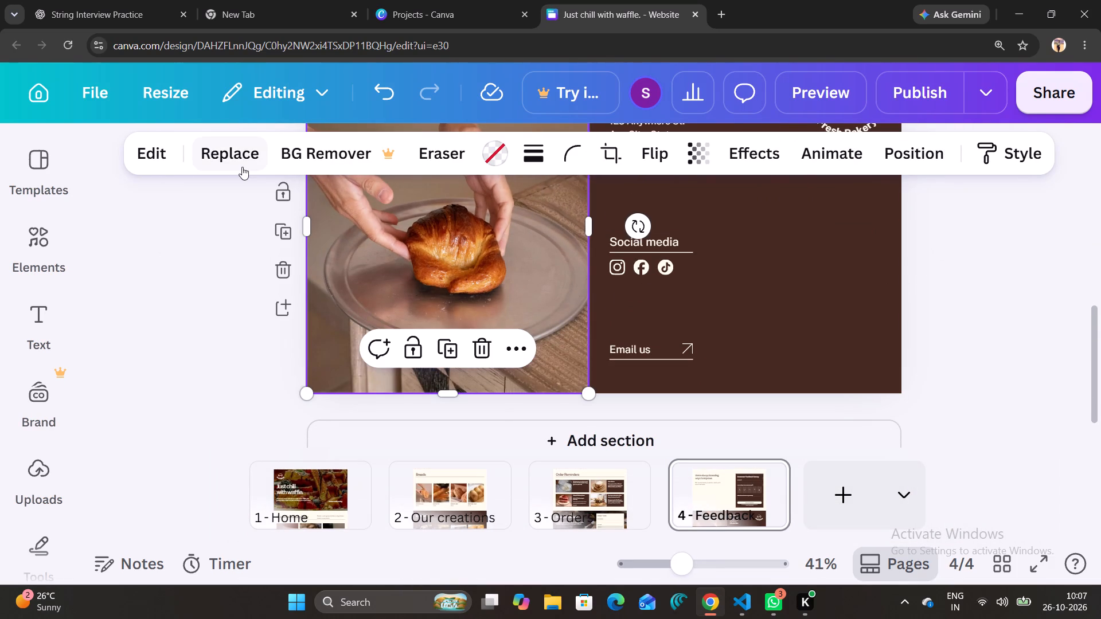
pyautogui.click(242, 167)
pyautogui.click(28, 246)
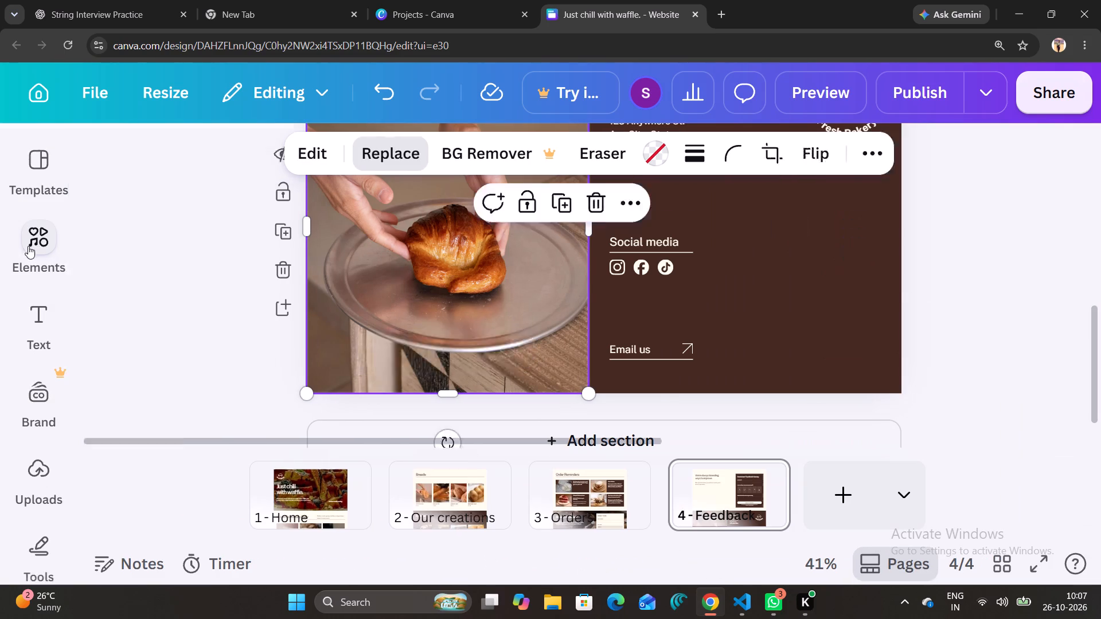
pyautogui.click(220, 142)
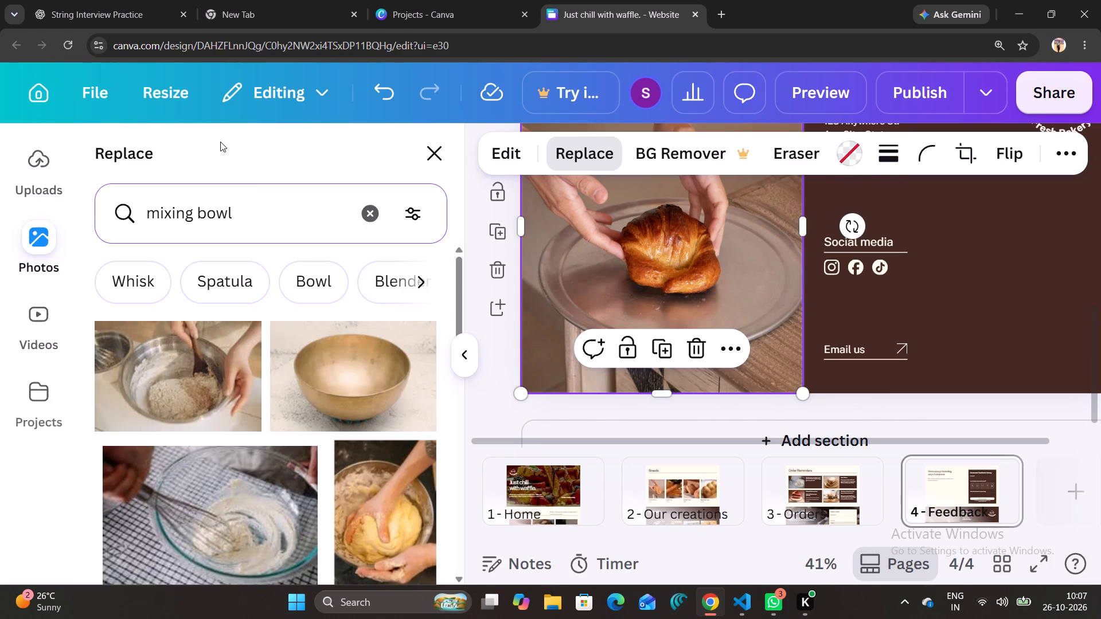
pyautogui.click(383, 221)
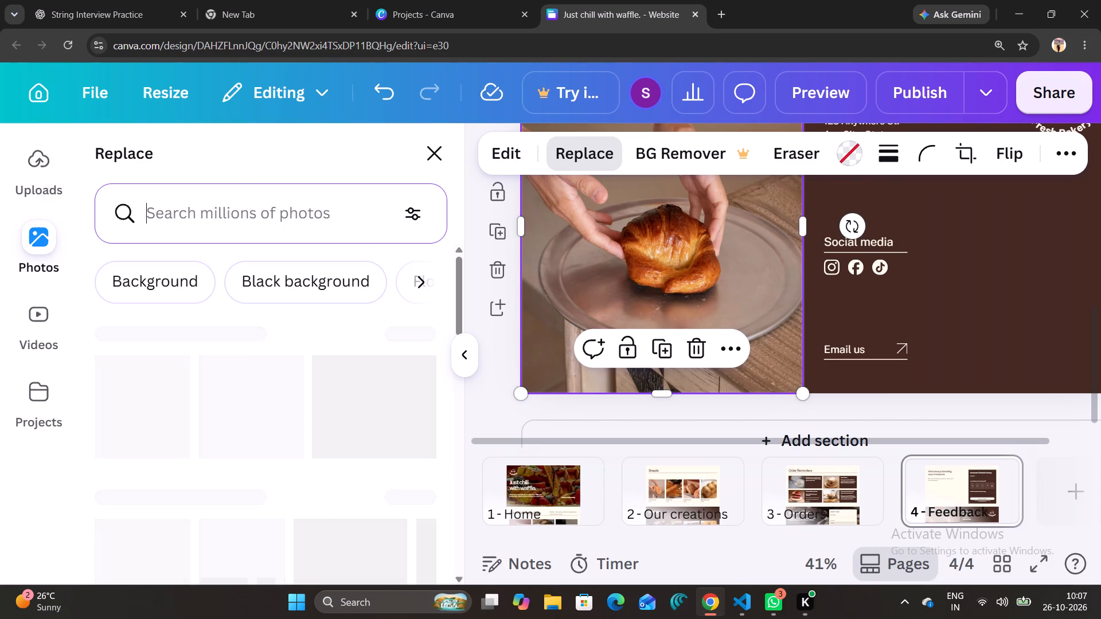
pyautogui.click(360, 216)
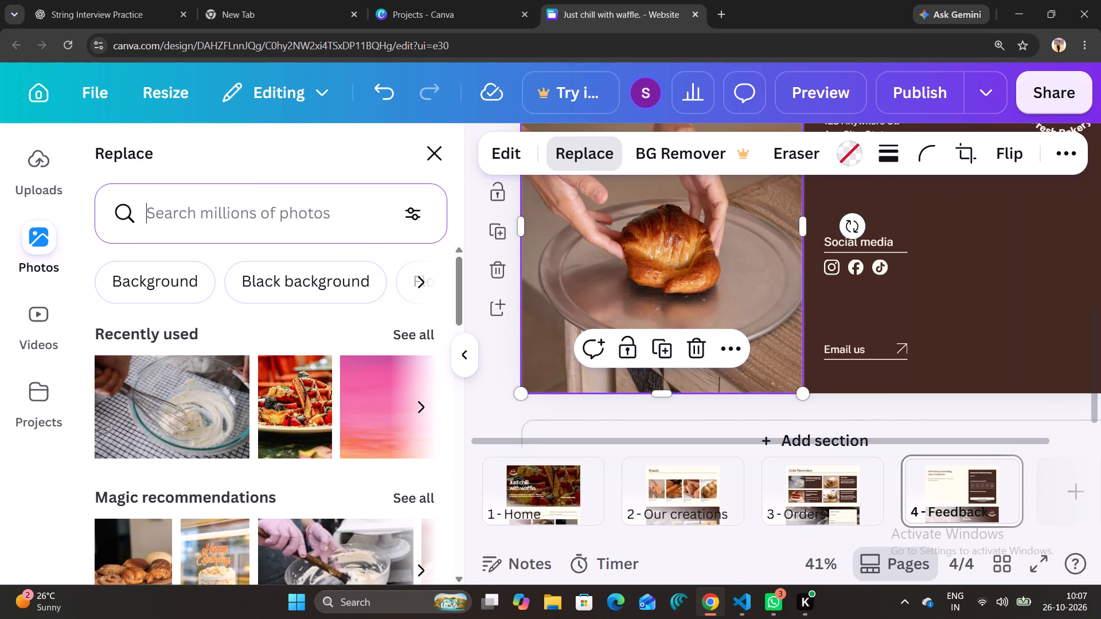
# Search the replacement photos for "serving food" and browse the results for a new picture.
pyautogui.write('serv')
pyautogui.write('ing food')
pyautogui.click(313, 311)
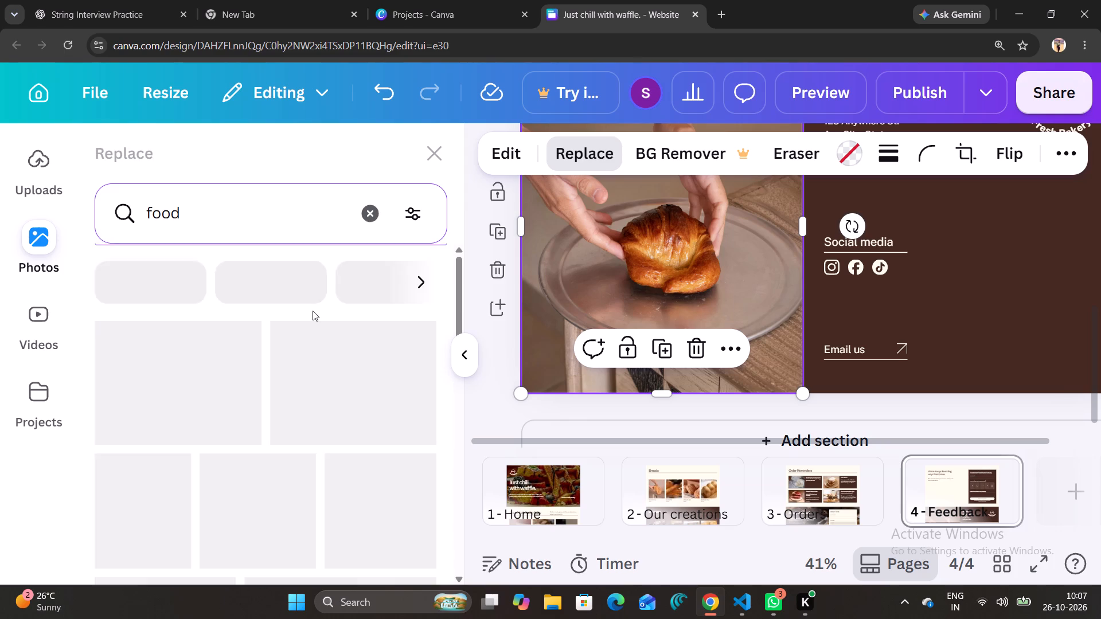
pyautogui.click(266, 228)
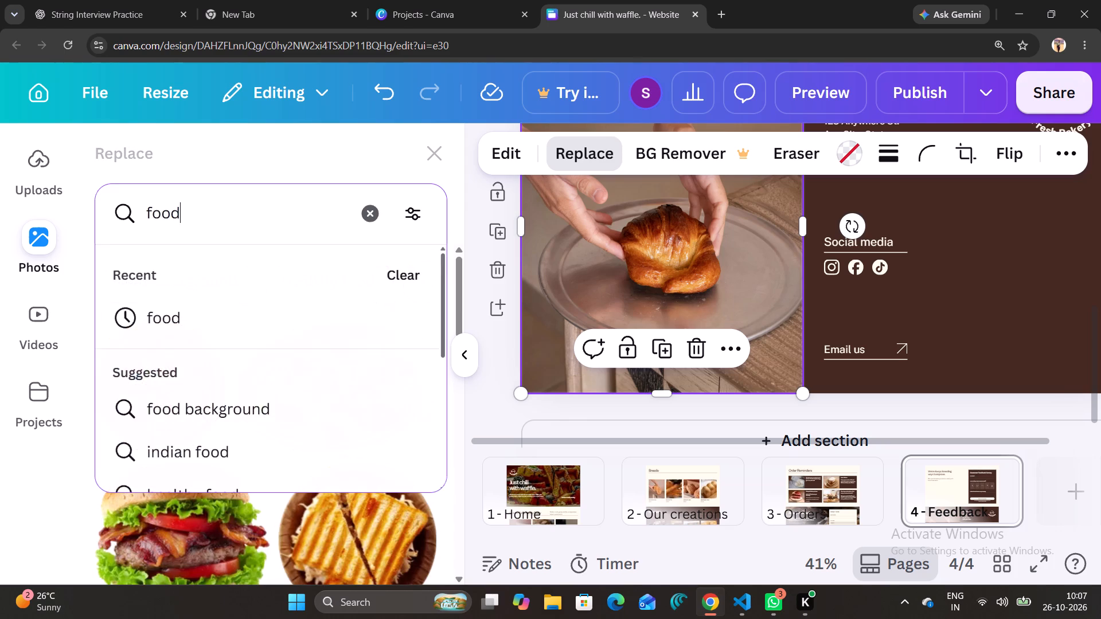
pyautogui.press('BackSpace')
pyautogui.press('BackSpace')
pyautogui.press('BackSpace')
pyautogui.press('BackSpace')
pyautogui.press('BackSpace')
pyautogui.press('BackSpace')
pyautogui.press('BackSpace')
pyautogui.press('BackSpace')
pyautogui.press('BackSpace')
pyautogui.press('BackSpace')
pyautogui.press('BackSpace')
pyautogui.press('BackSpace')
pyautogui.press('BackSpace')
pyautogui.write('serving food')
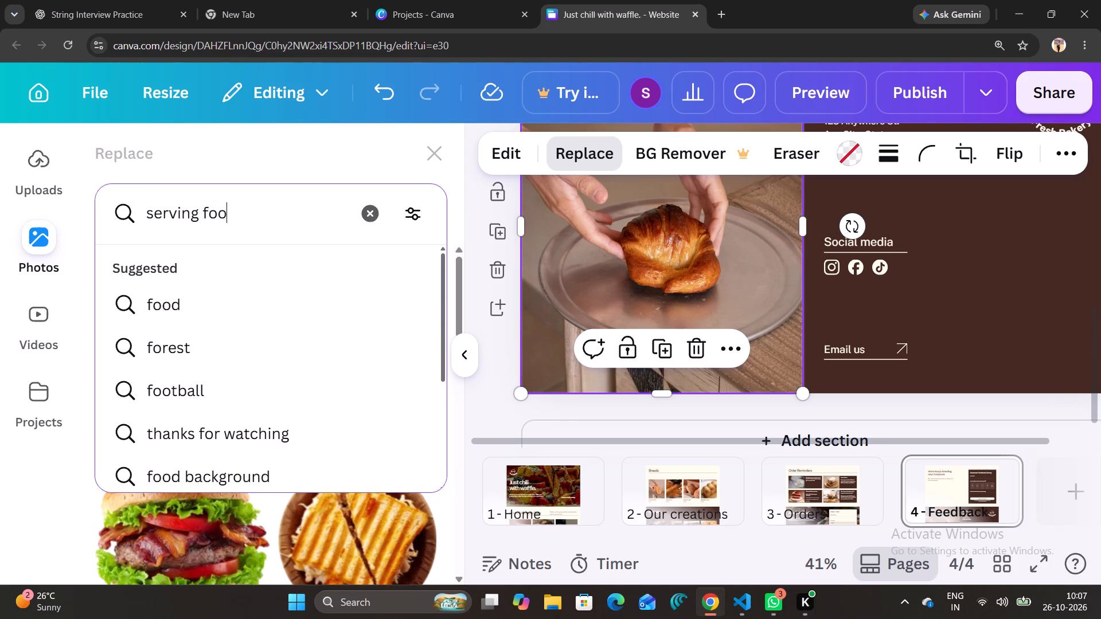
pyautogui.press('Return')
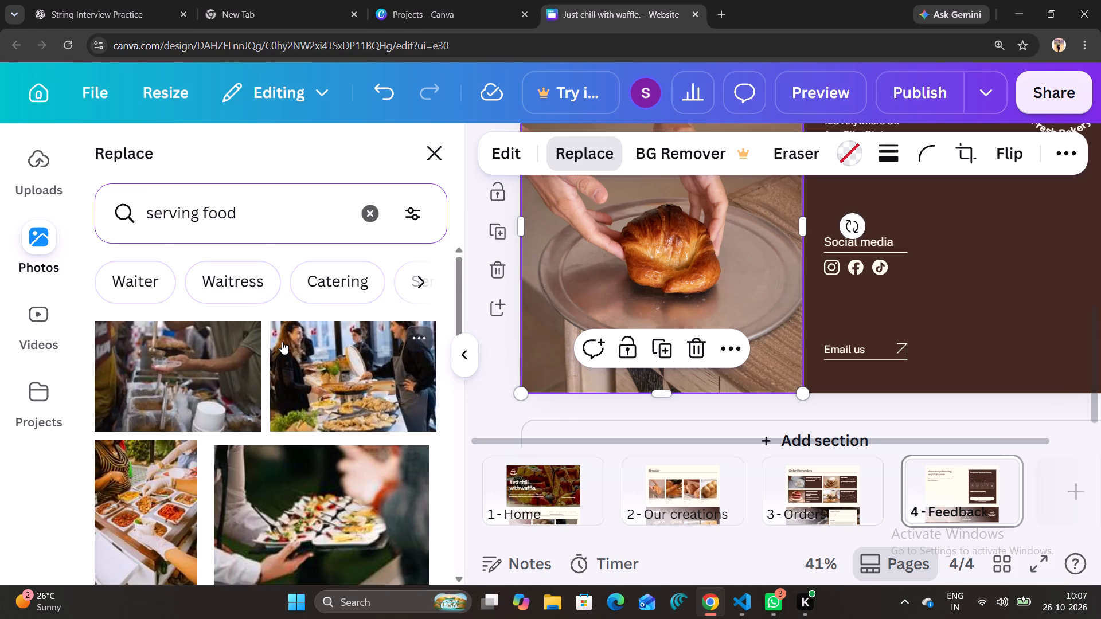
pyautogui.scroll(-6, 282, 342)
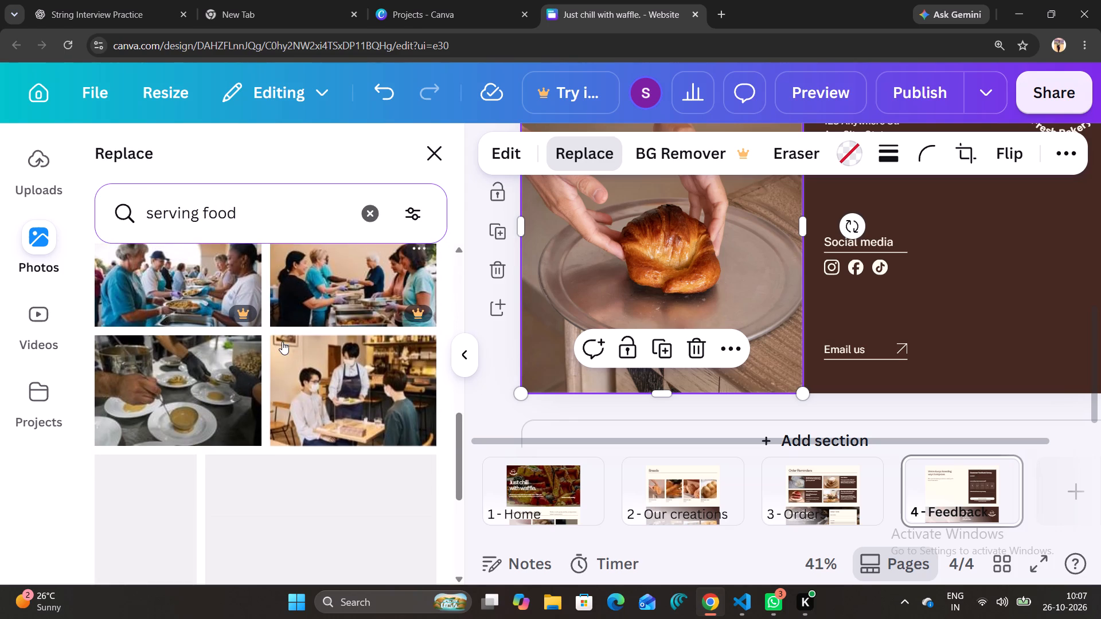
pyautogui.scroll(-2, 282, 342)
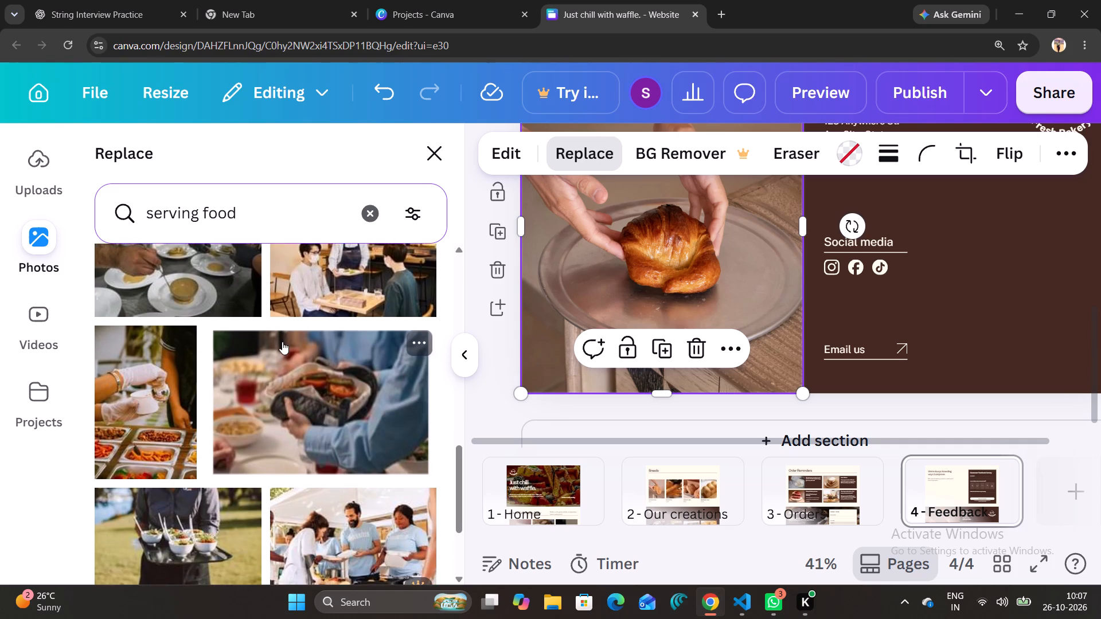
pyautogui.scroll(-1, 282, 342)
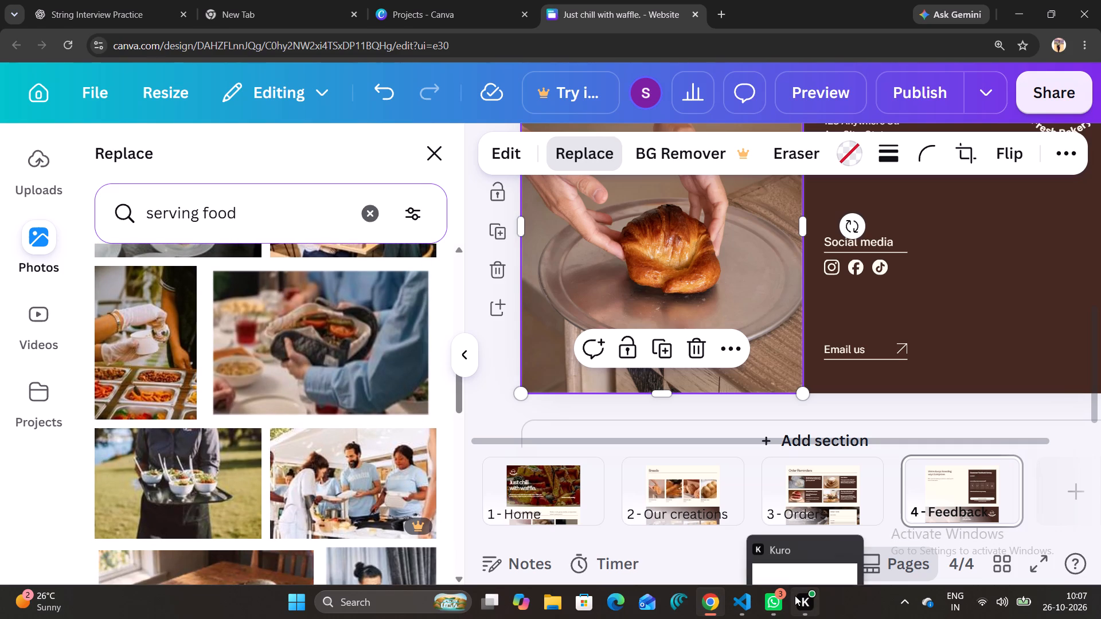
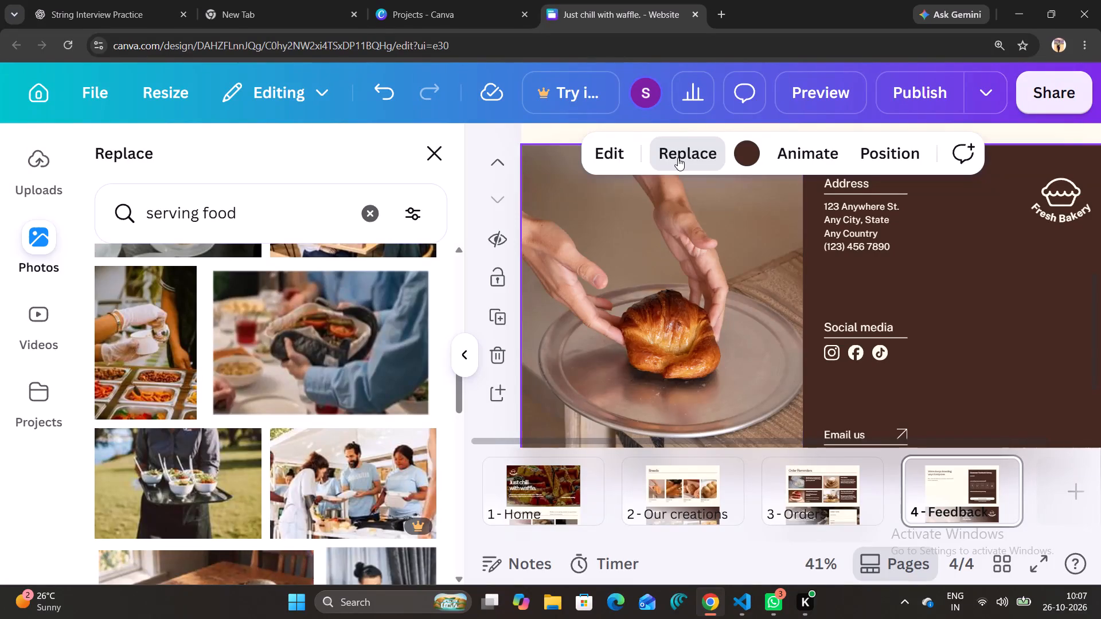
# Replace the contact section's plain brown background with the "serving food" photo of black-gloved hands spooning food onto a plate.
pyautogui.click(678, 158)
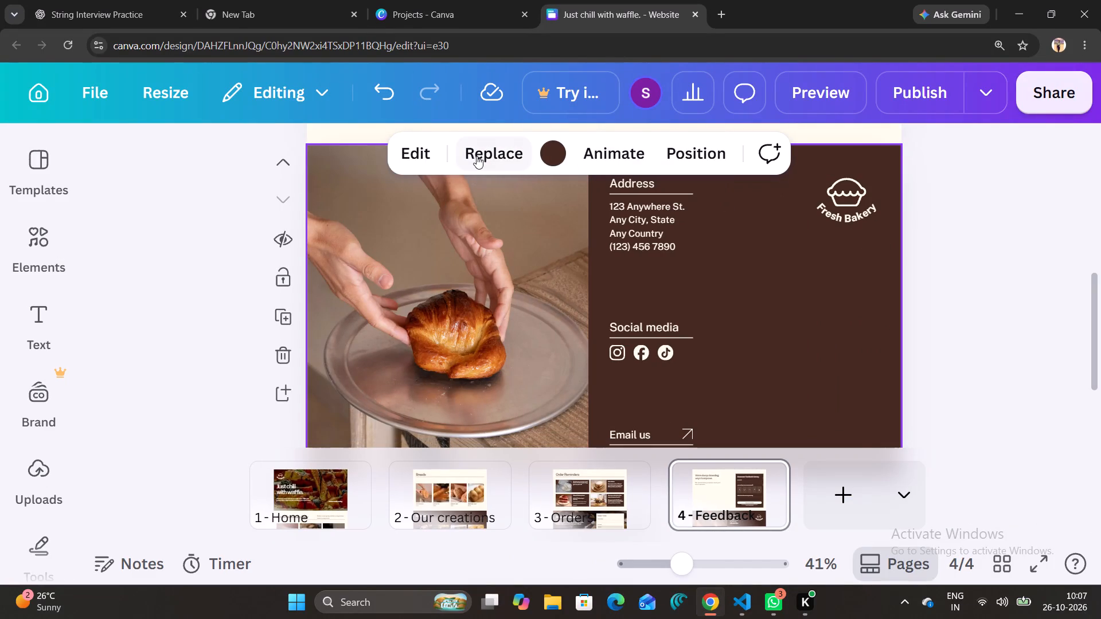
pyautogui.click(478, 155)
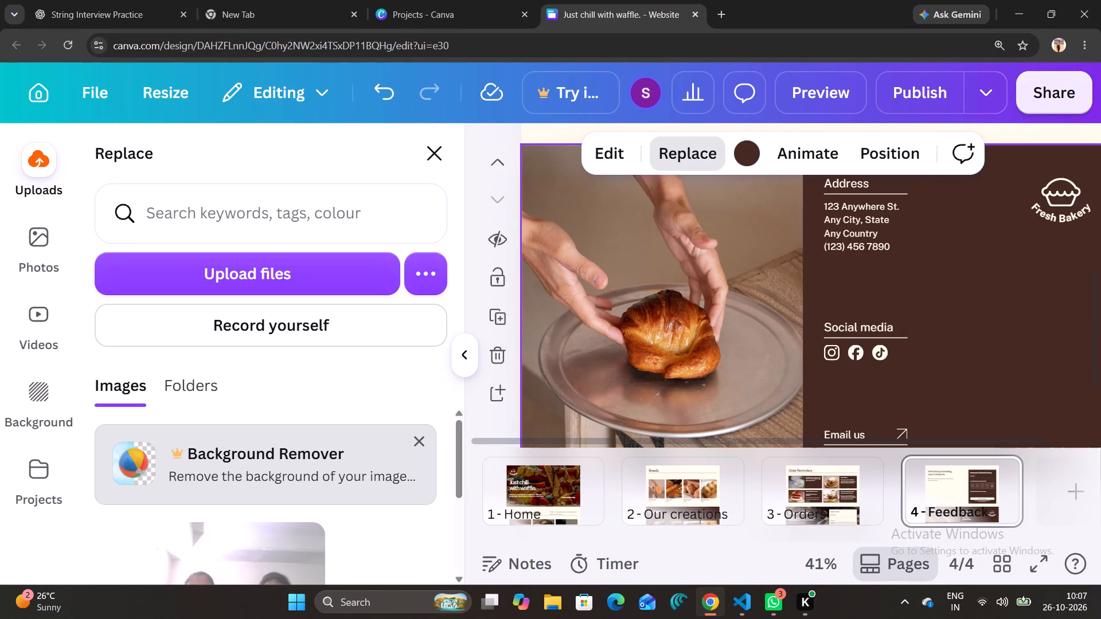
pyautogui.click(42, 248)
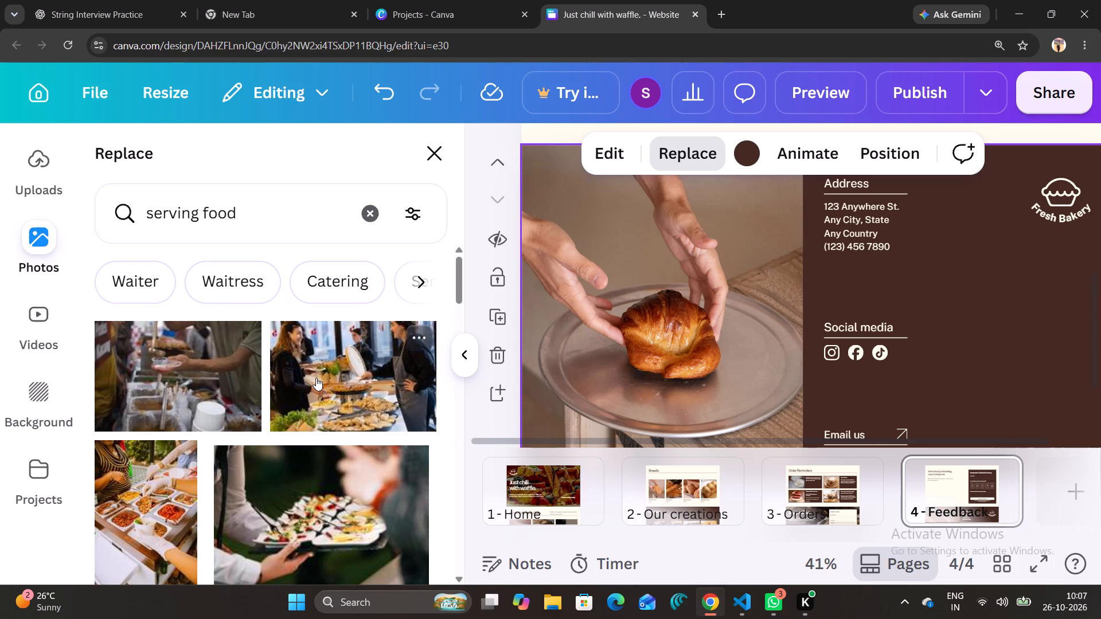
pyautogui.scroll(-4, 316, 378)
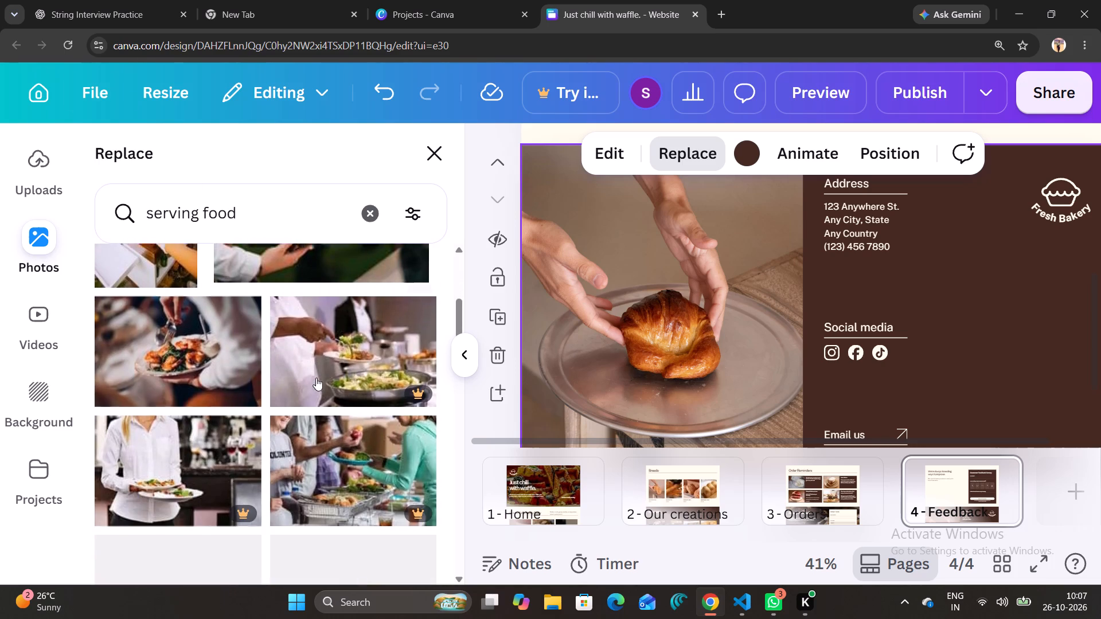
pyautogui.scroll(-4, 316, 378)
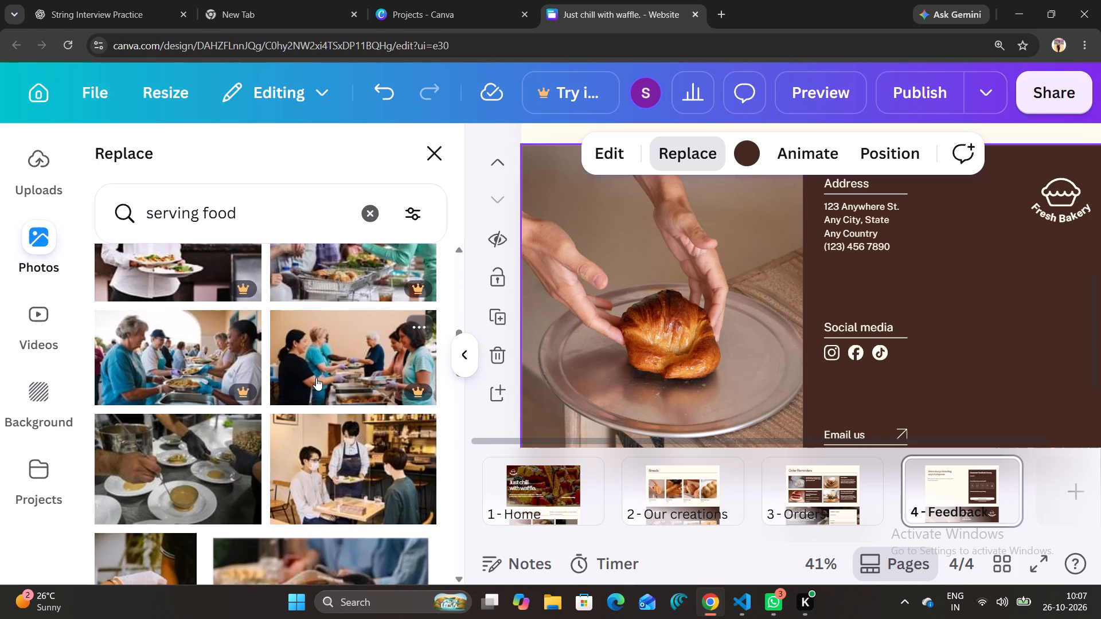
pyautogui.scroll(-7, 316, 378)
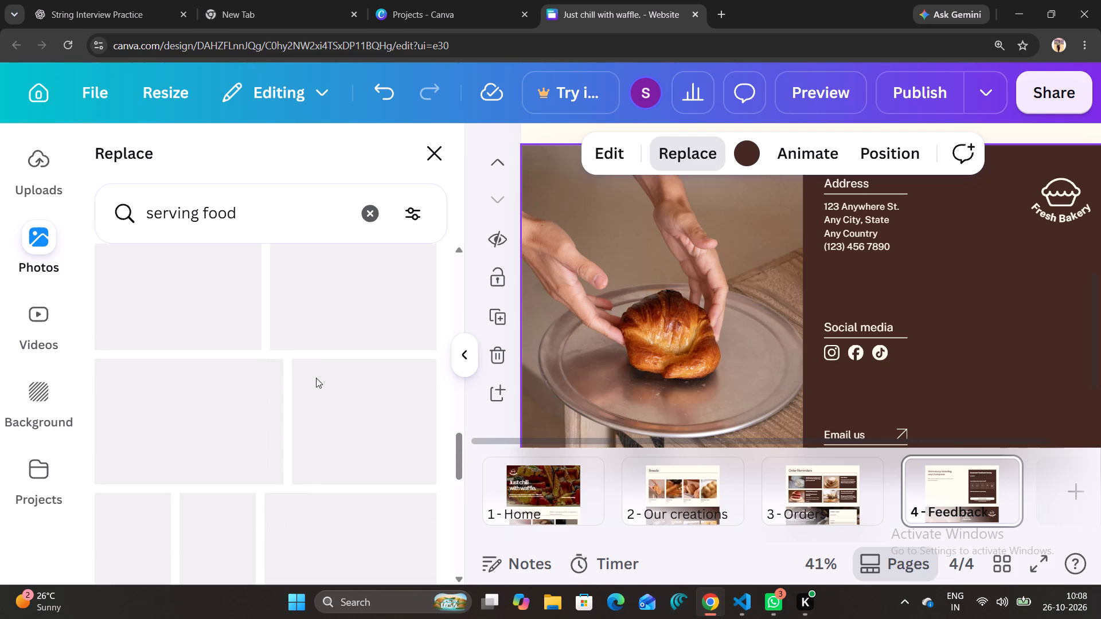
pyautogui.scroll(-1, 316, 378)
pyautogui.scroll(1, 316, 378)
pyautogui.scroll(-1, 316, 378)
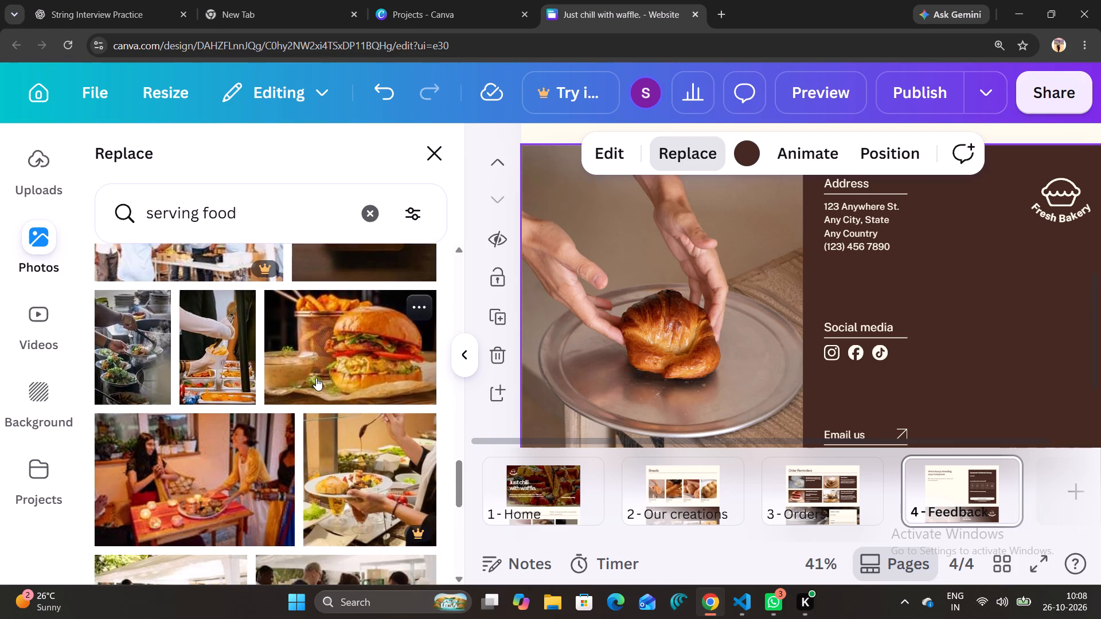
pyautogui.scroll(-3, 316, 378)
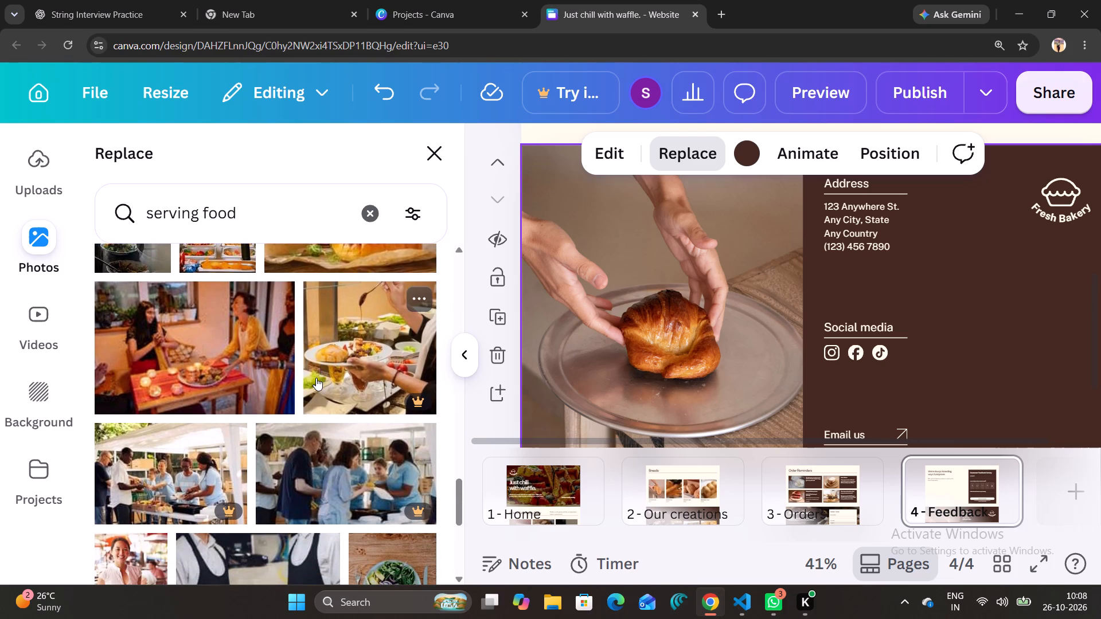
pyautogui.scroll(-3, 316, 378)
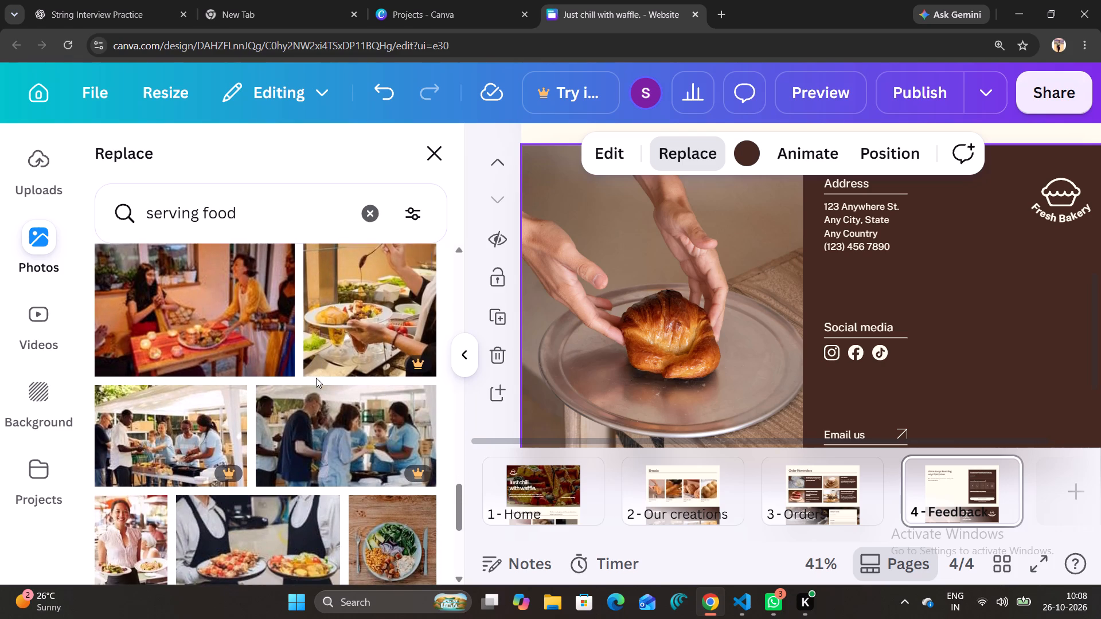
pyautogui.scroll(-3, 316, 378)
pyautogui.scroll(1, 316, 378)
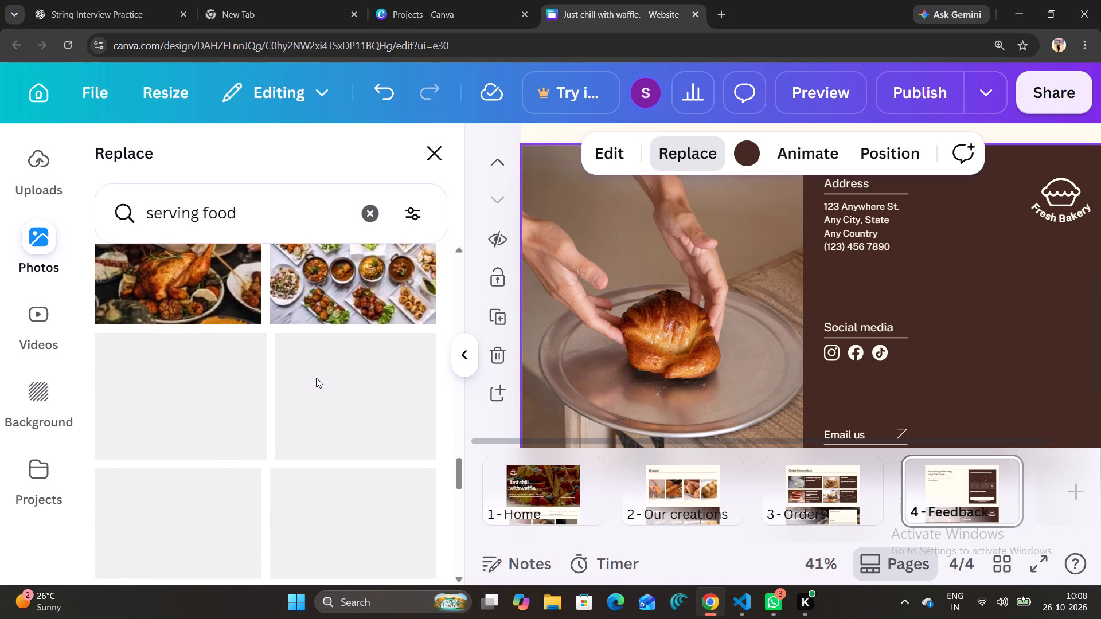
pyautogui.scroll(2, 316, 378)
pyautogui.scroll(-2, 316, 378)
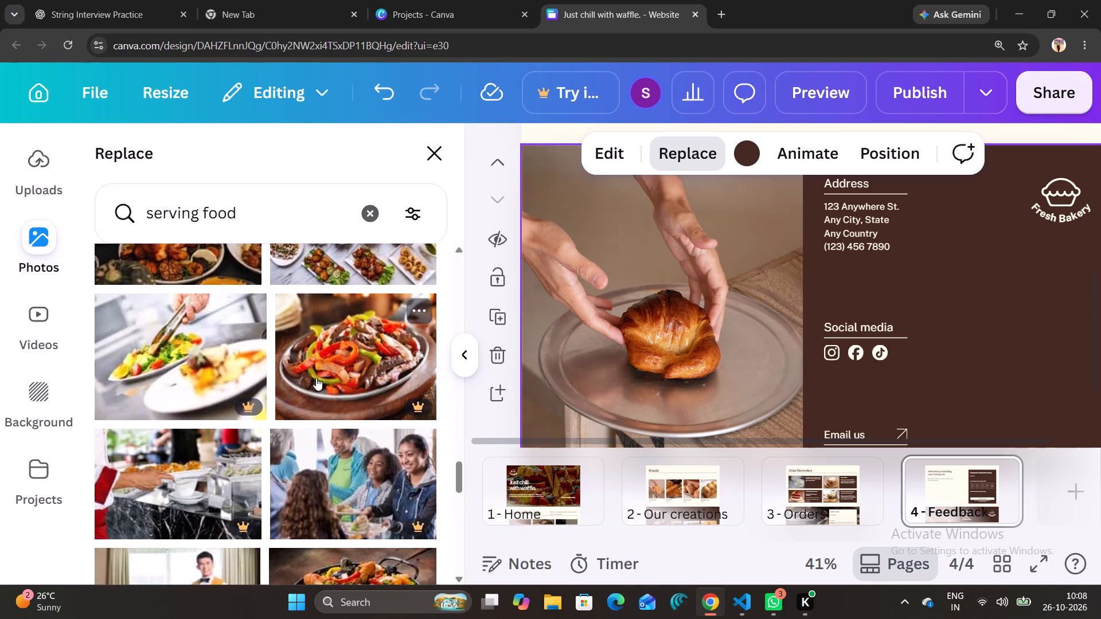
pyautogui.scroll(-5, 316, 378)
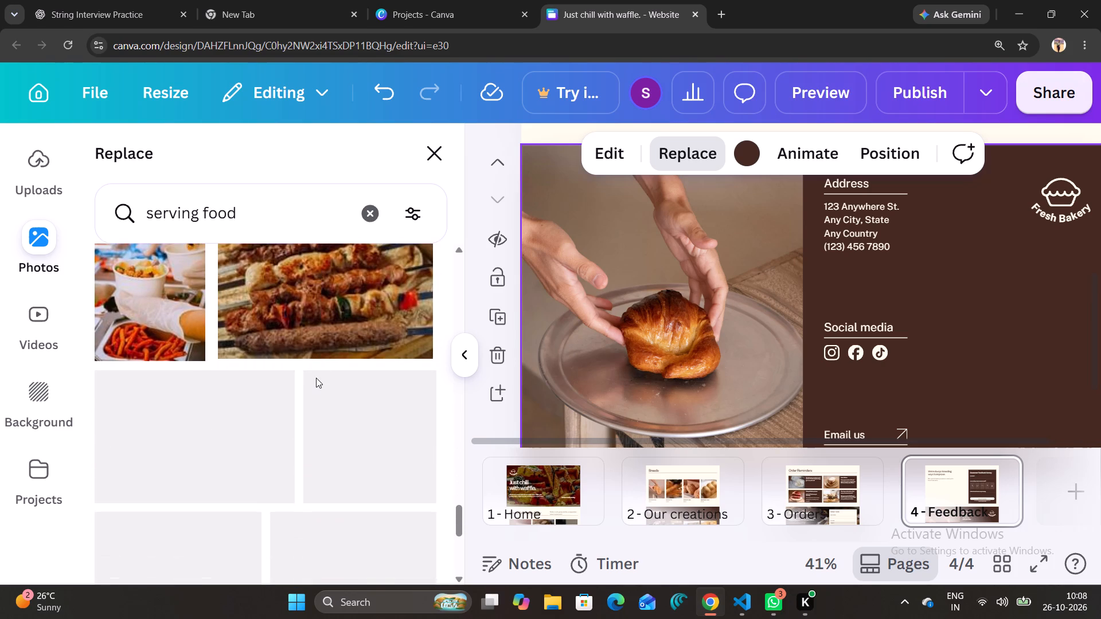
pyautogui.scroll(-3, 316, 378)
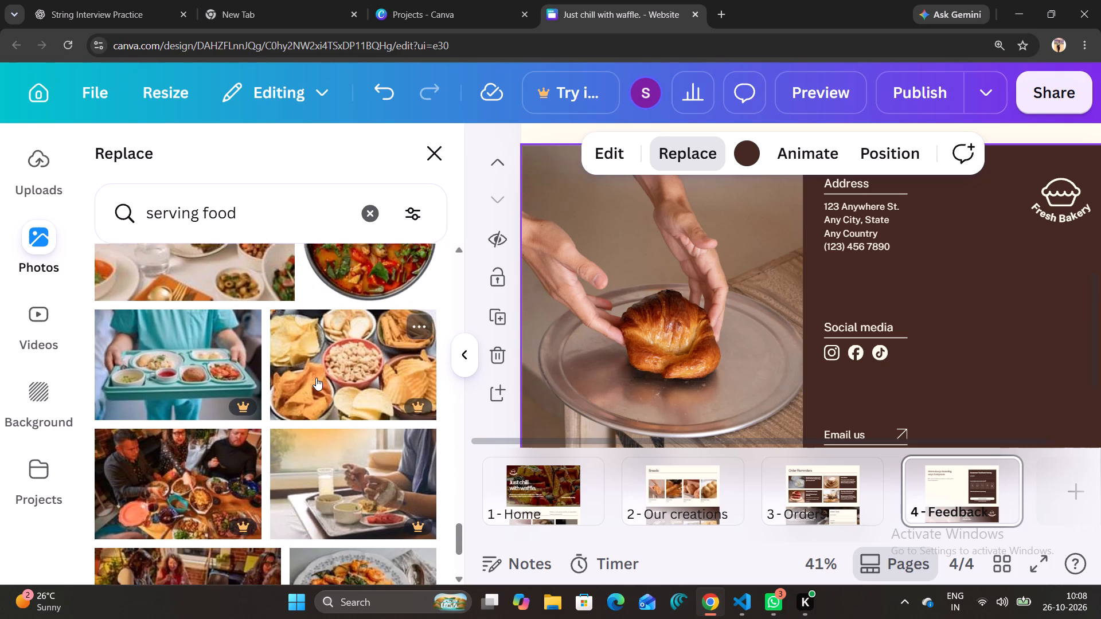
pyautogui.scroll(-4, 316, 378)
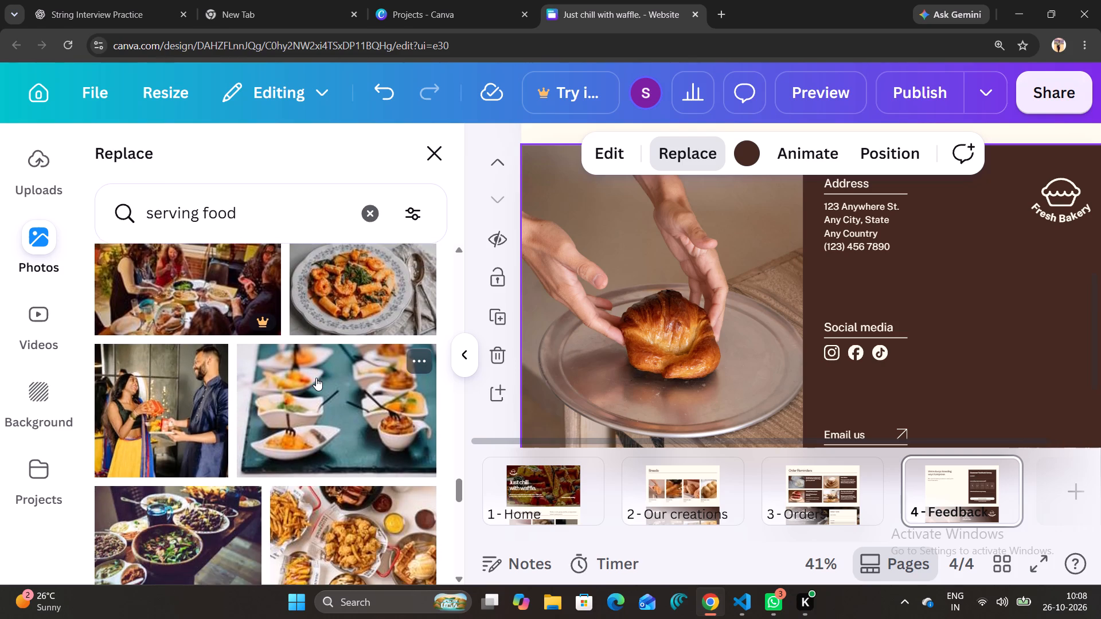
pyautogui.scroll(-5, 316, 378)
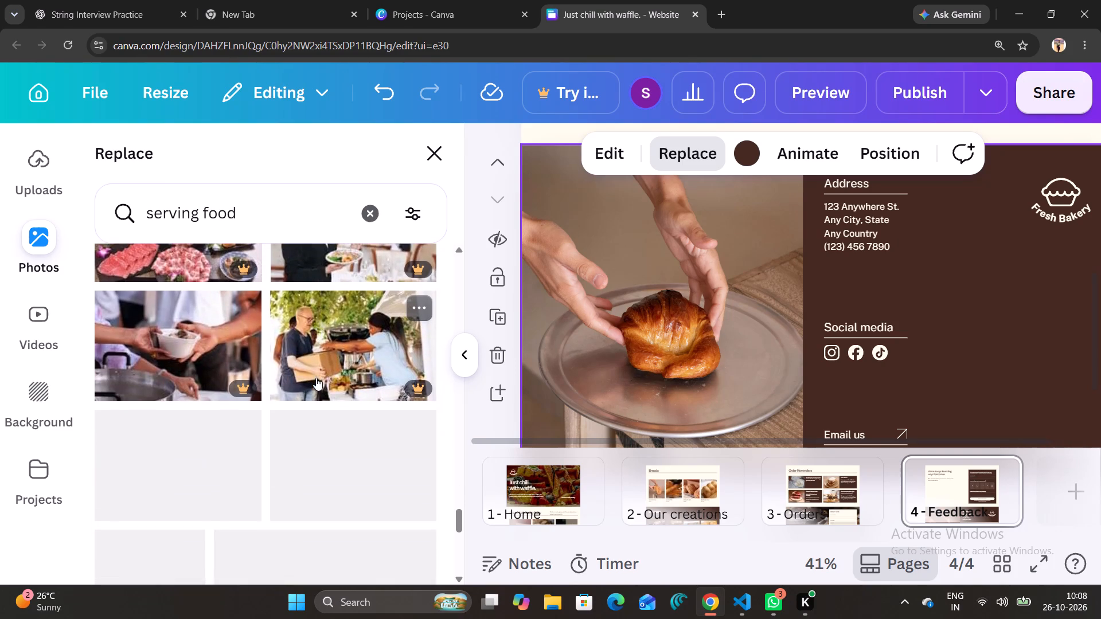
pyautogui.scroll(-3, 316, 378)
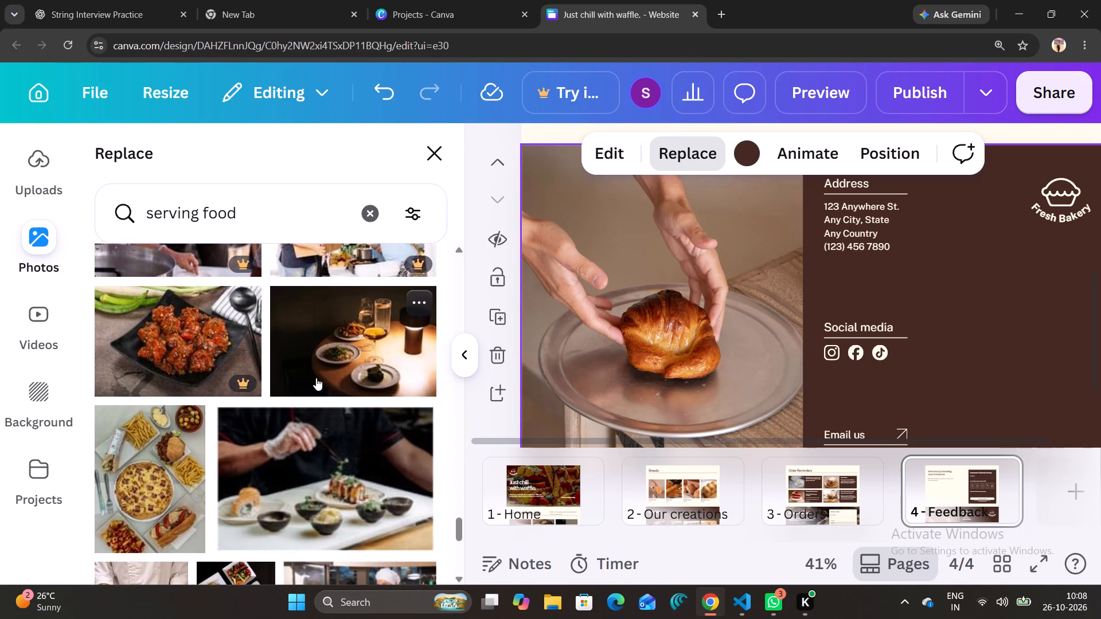
pyautogui.scroll(-2, 316, 378)
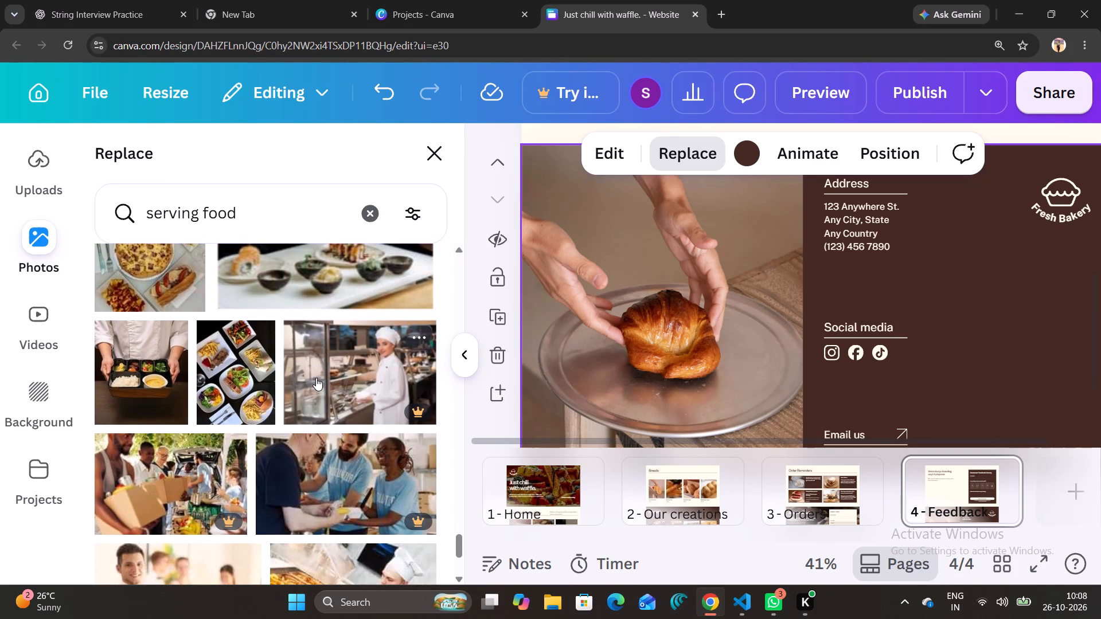
pyautogui.scroll(-4, 316, 378)
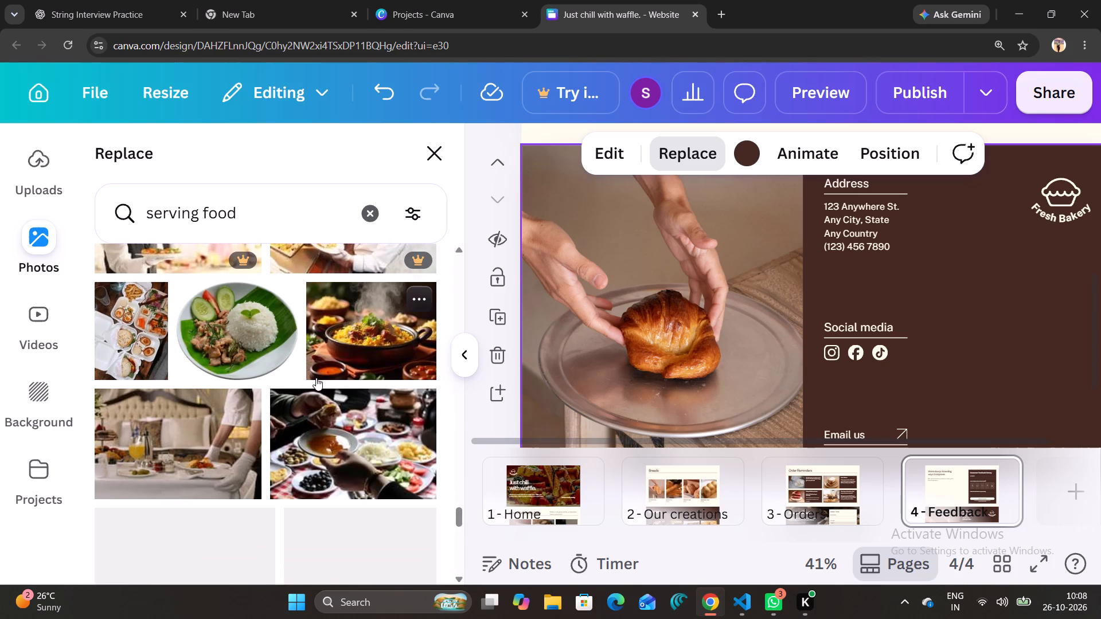
pyautogui.scroll(-2, 316, 378)
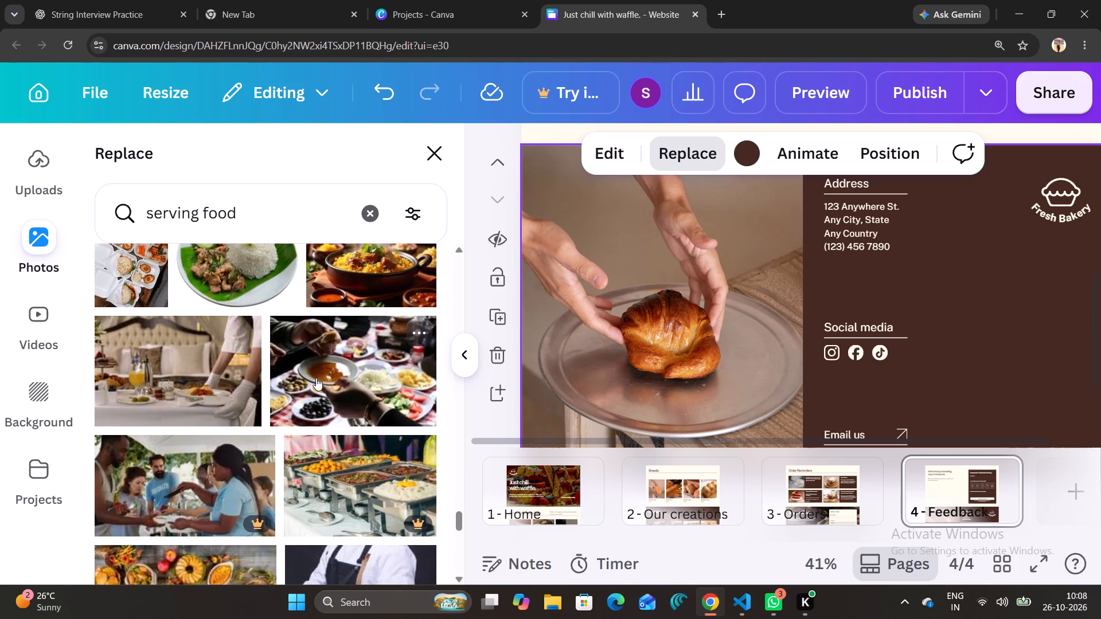
pyautogui.scroll(-4, 316, 378)
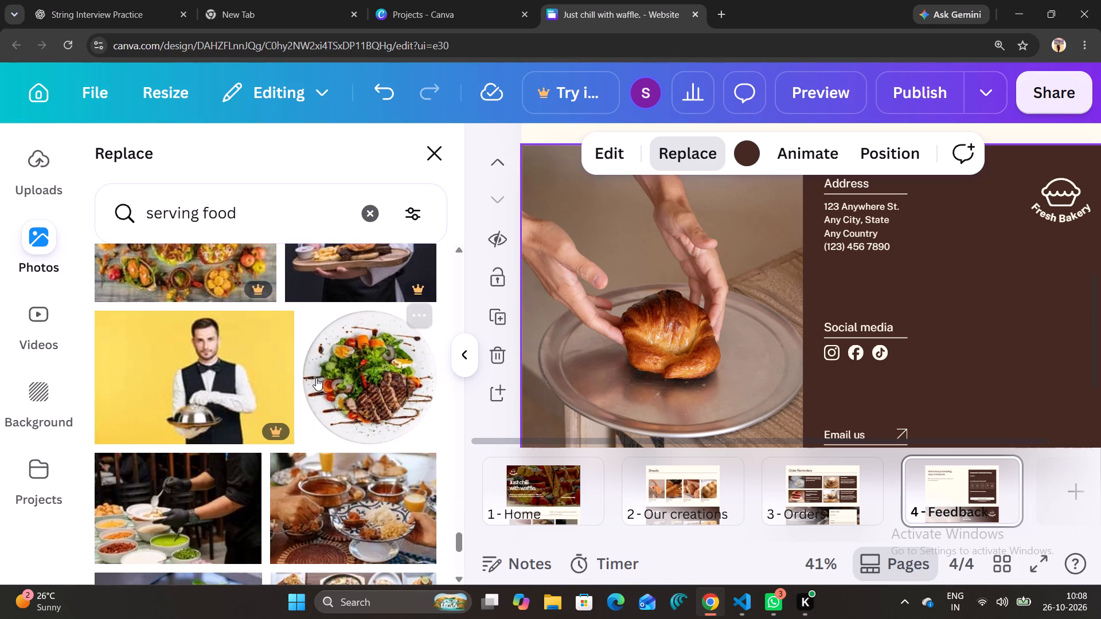
pyautogui.scroll(-3, 316, 378)
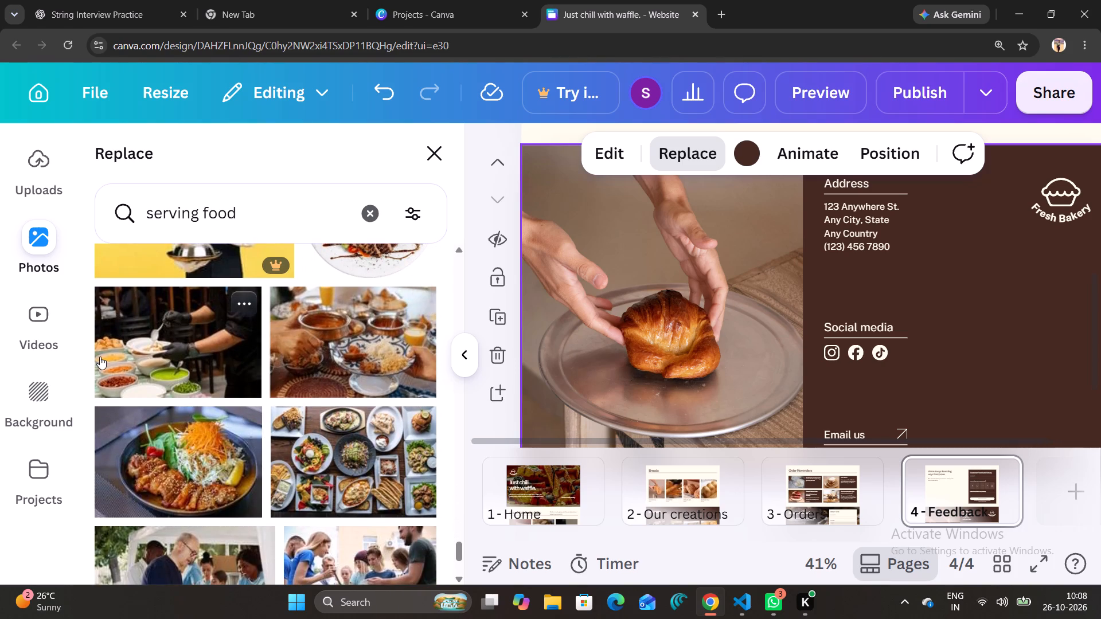
pyautogui.click(100, 356)
pyautogui.scroll(1, 407, 337)
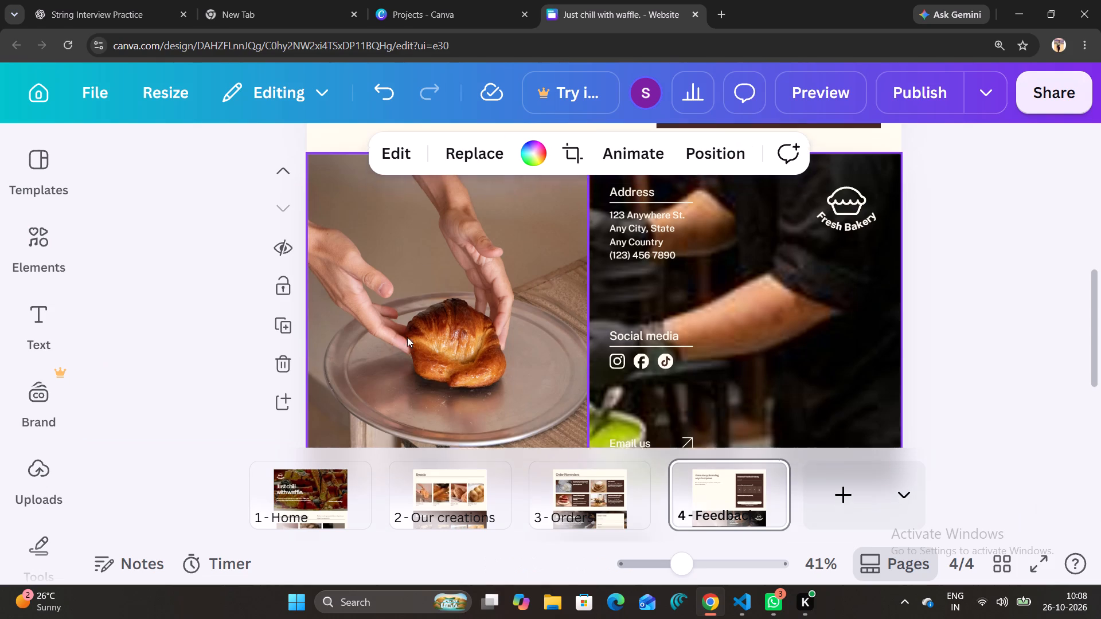
pyautogui.scroll(1, 407, 337)
pyautogui.scroll(-2, 729, 296)
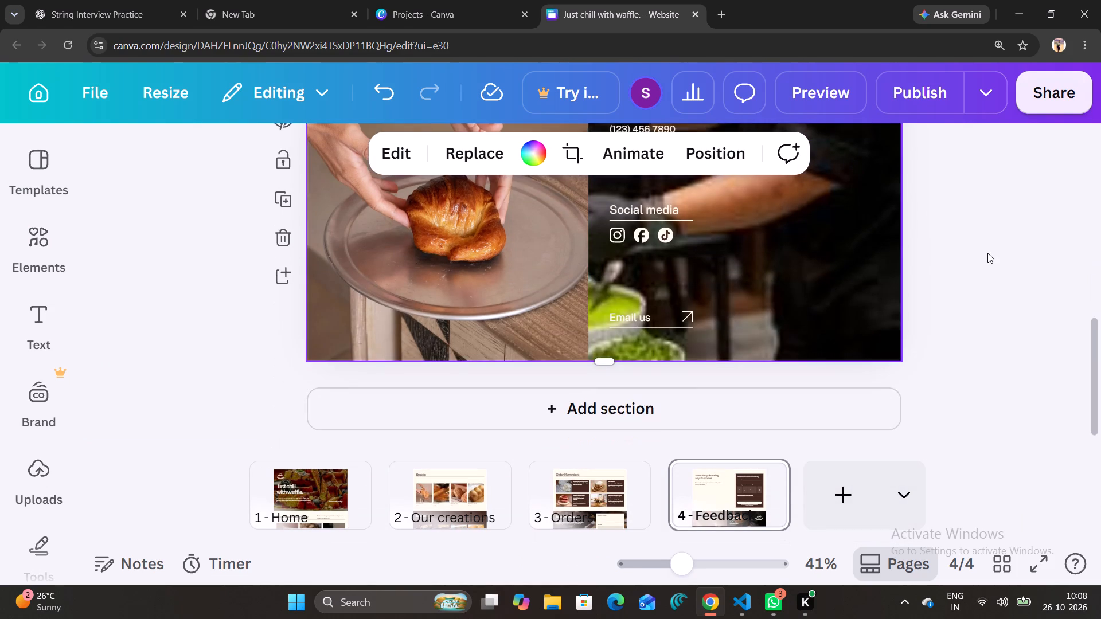
pyautogui.click(987, 253)
# Apply the Pan page animation to the Feedback page's contact section, without extending it to all pages.
pyautogui.click(729, 245)
pyautogui.scroll(2, 729, 245)
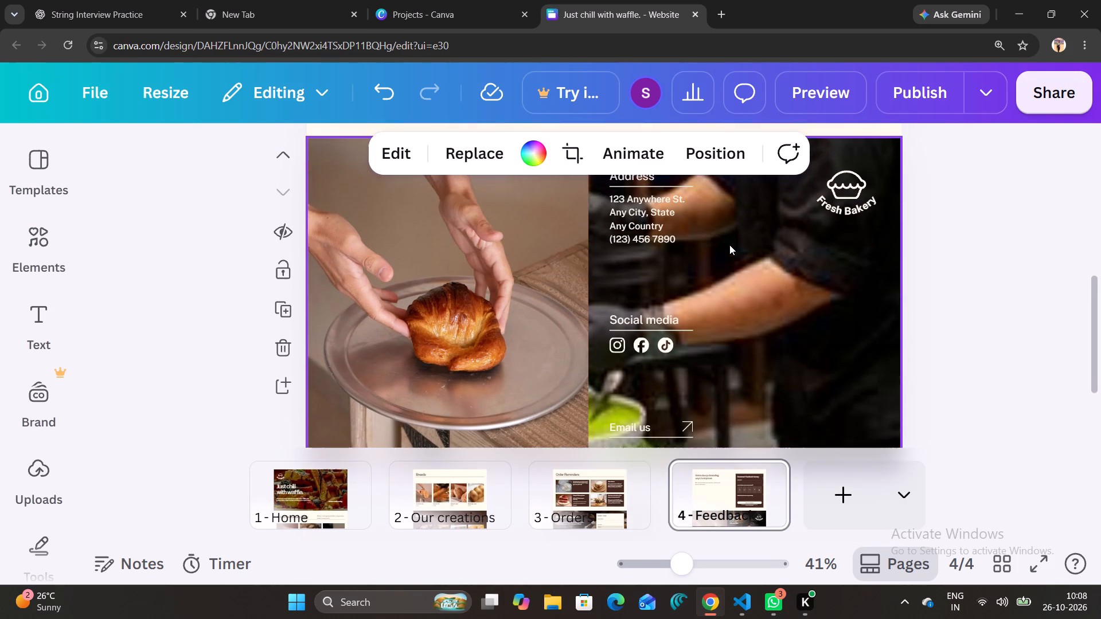
pyautogui.scroll(1, 729, 245)
pyautogui.click(658, 141)
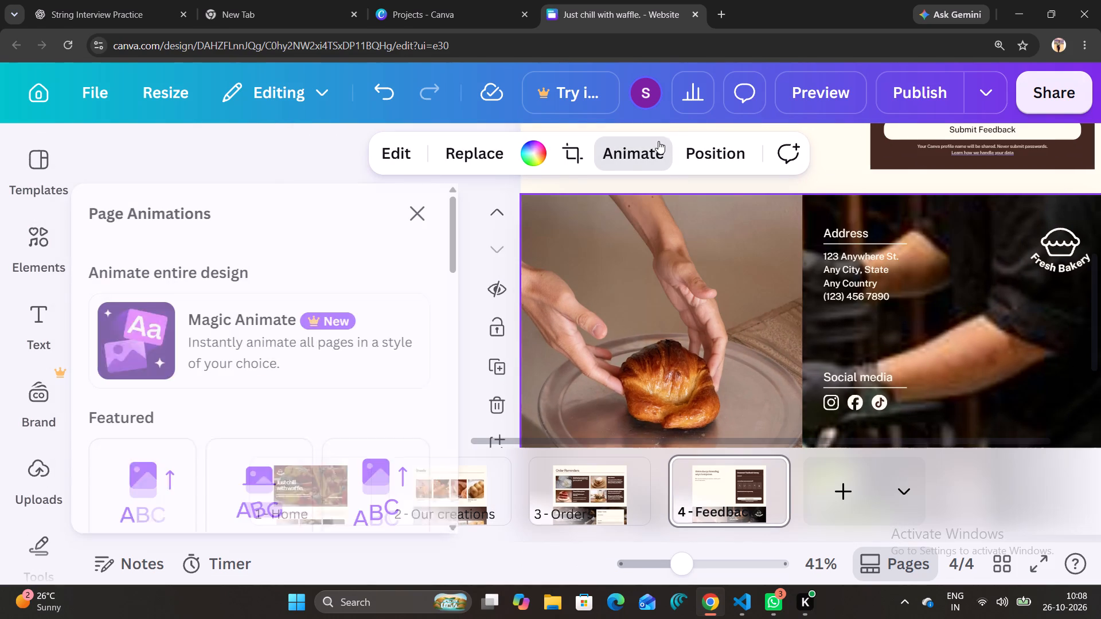
pyautogui.scroll(-1, 304, 386)
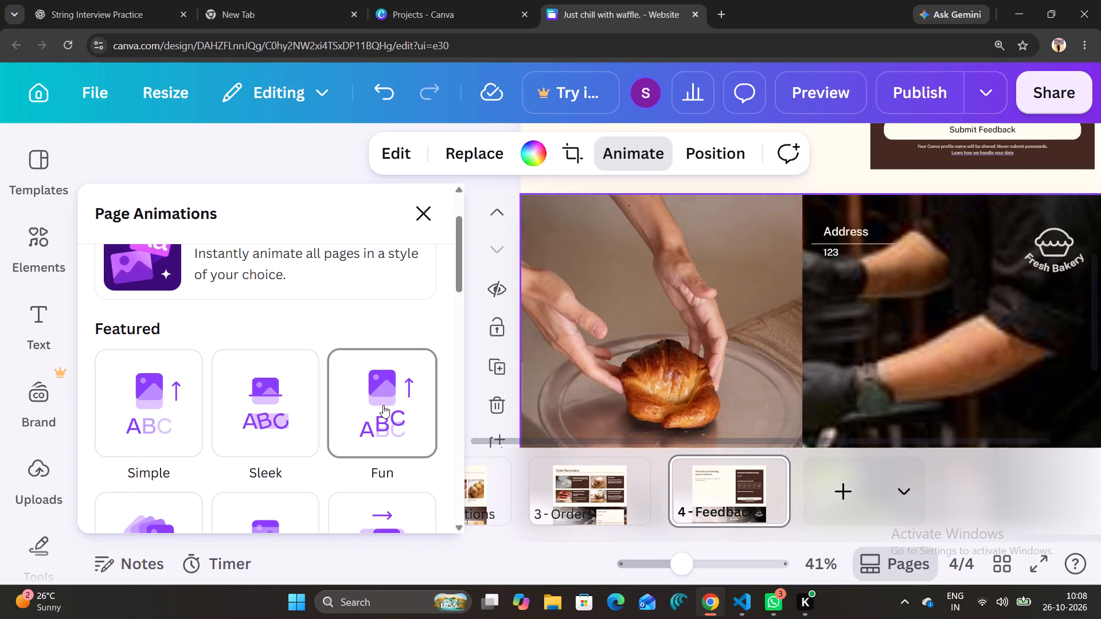
pyautogui.scroll(-2, 383, 405)
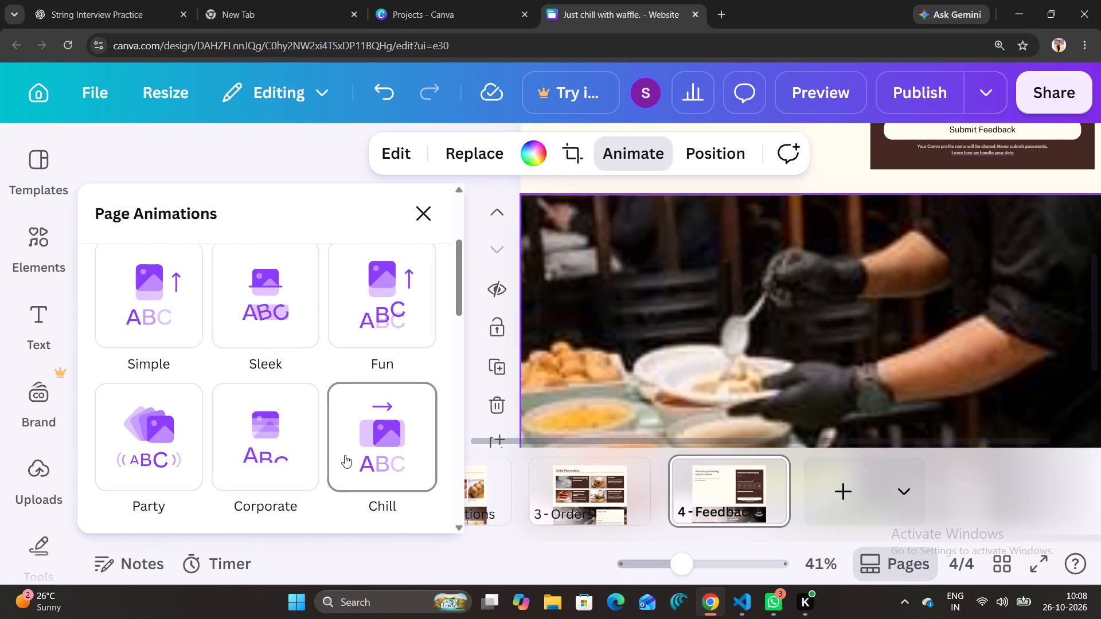
pyautogui.scroll(-4, 345, 455)
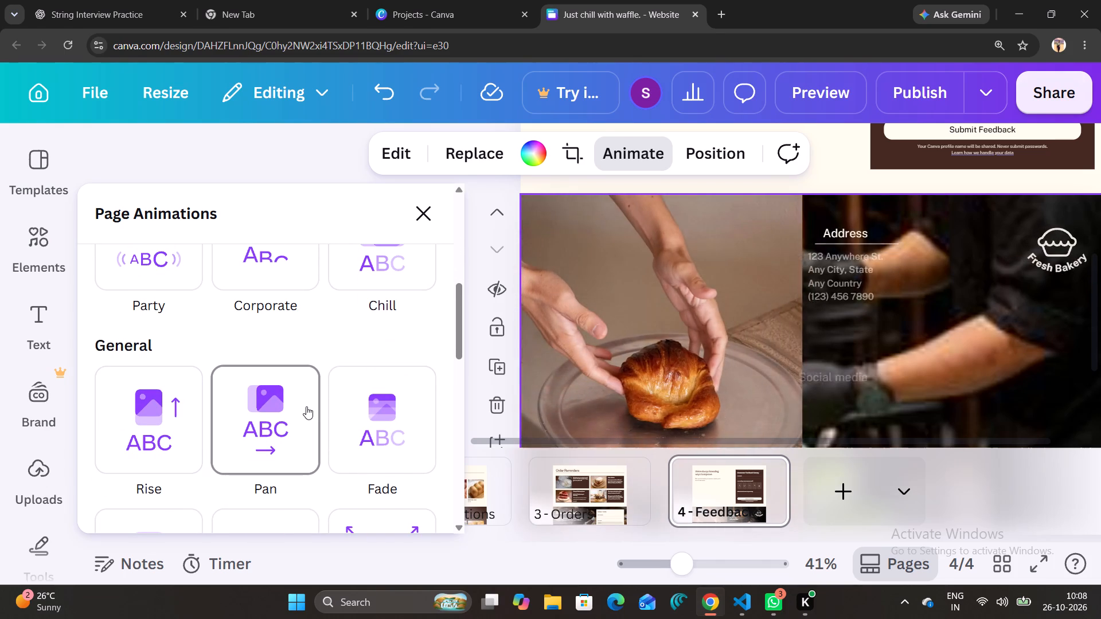
pyautogui.click(292, 410)
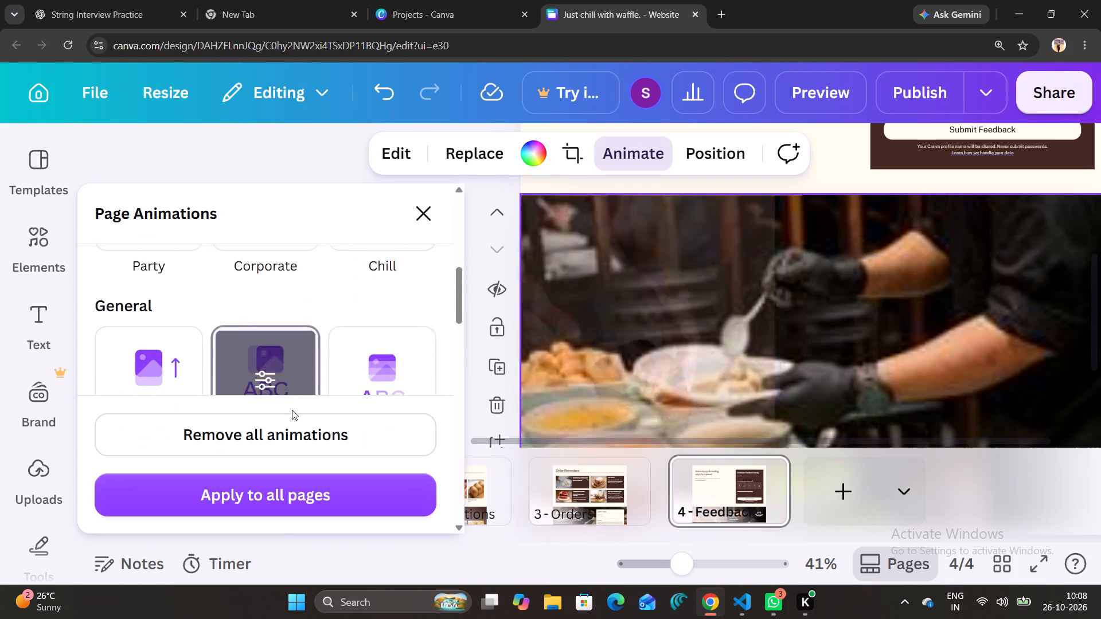
pyautogui.click(900, 251)
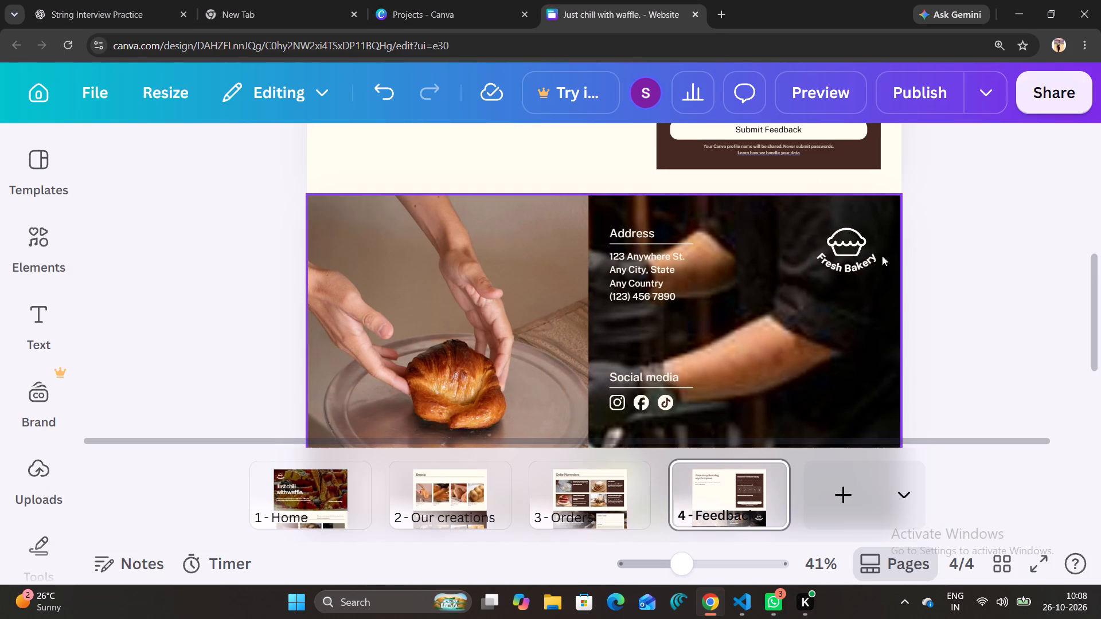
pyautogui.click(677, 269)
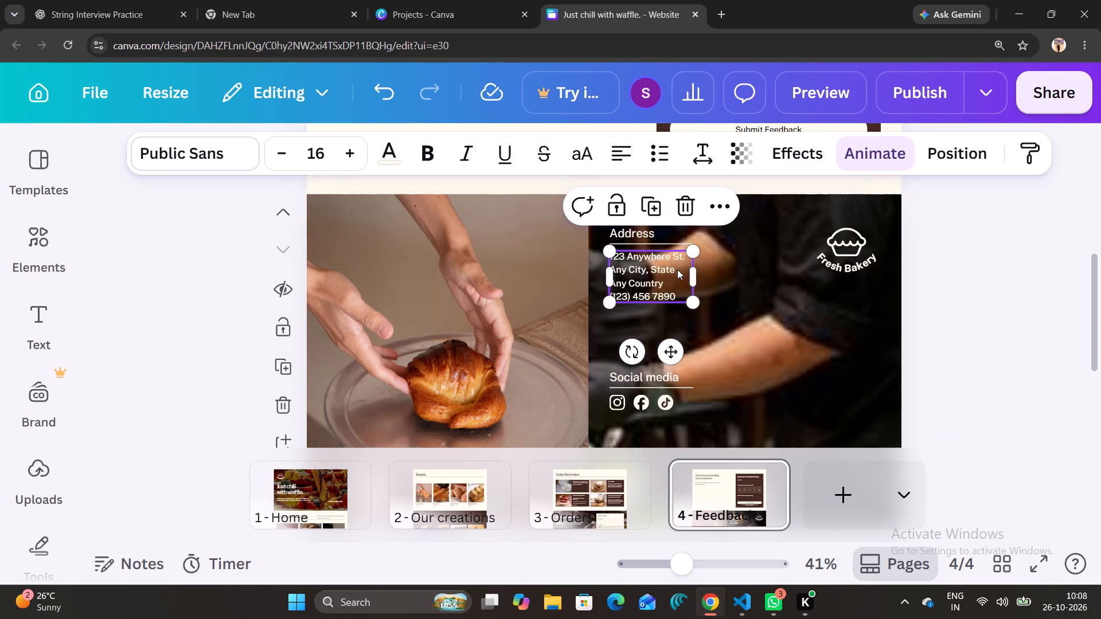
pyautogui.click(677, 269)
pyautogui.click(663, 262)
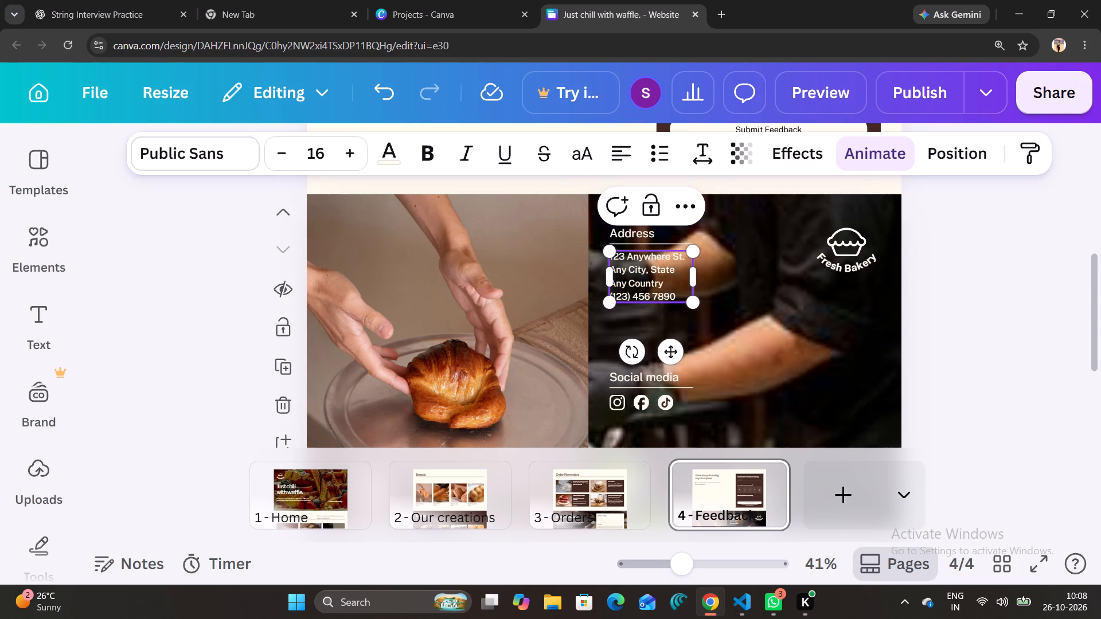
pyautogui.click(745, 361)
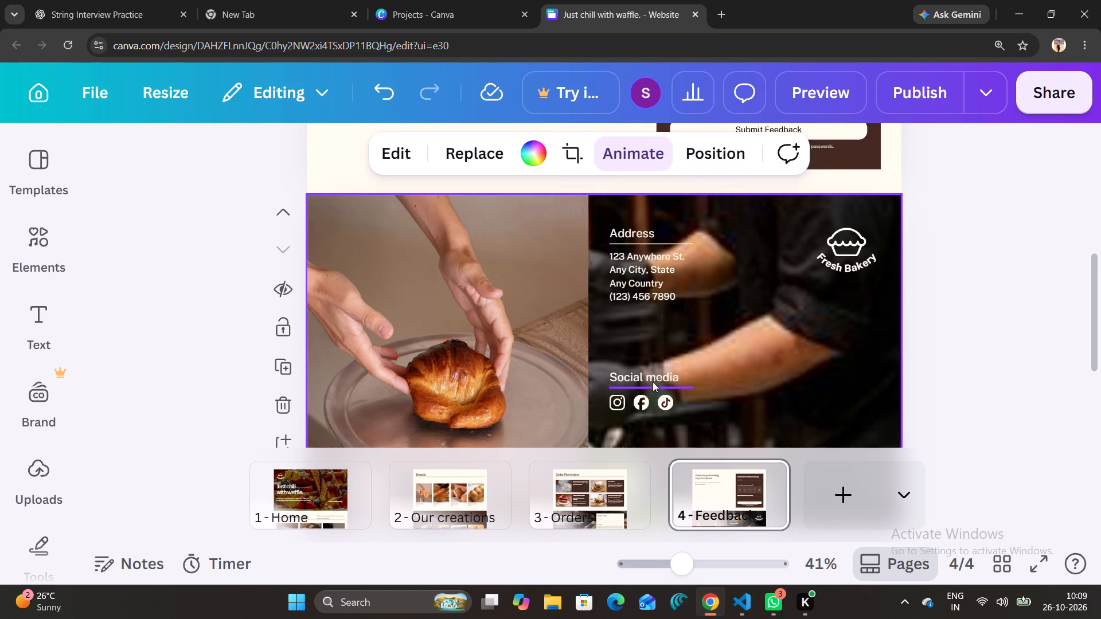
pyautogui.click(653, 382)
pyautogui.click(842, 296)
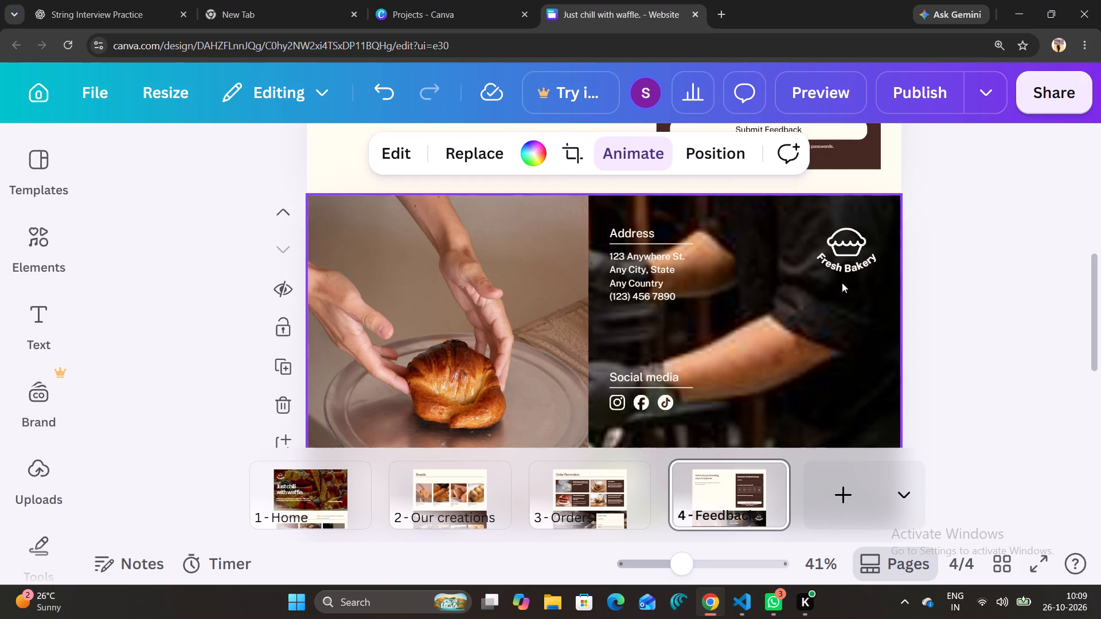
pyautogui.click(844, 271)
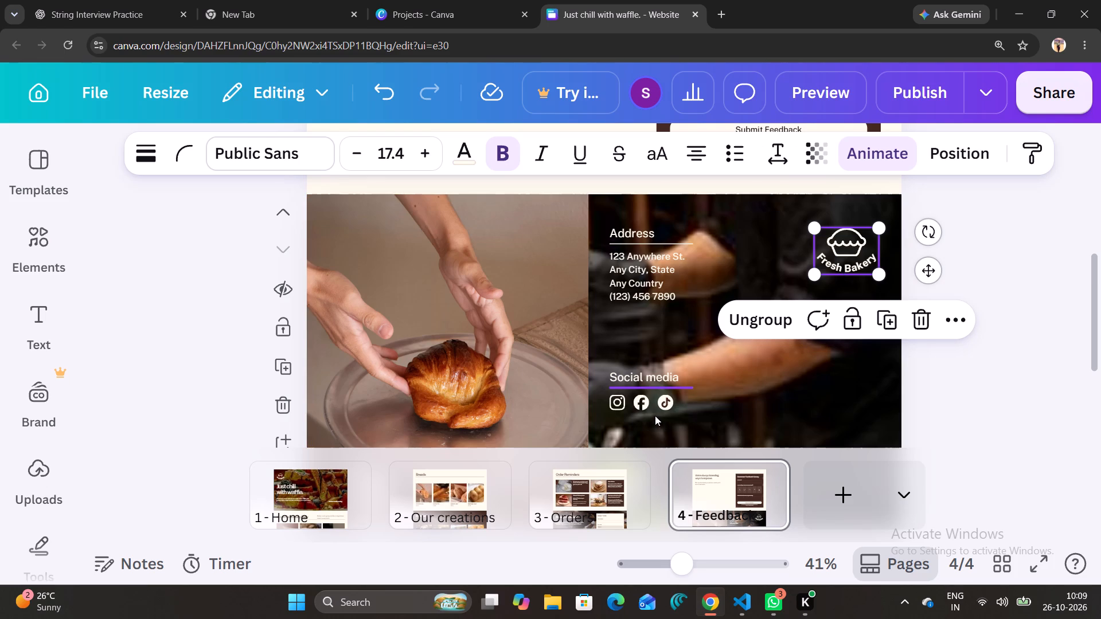
# Review the Feedback page's layout, from the contact section with its social media links to the heading and Customer Feedback Survey form.
pyautogui.click(654, 401)
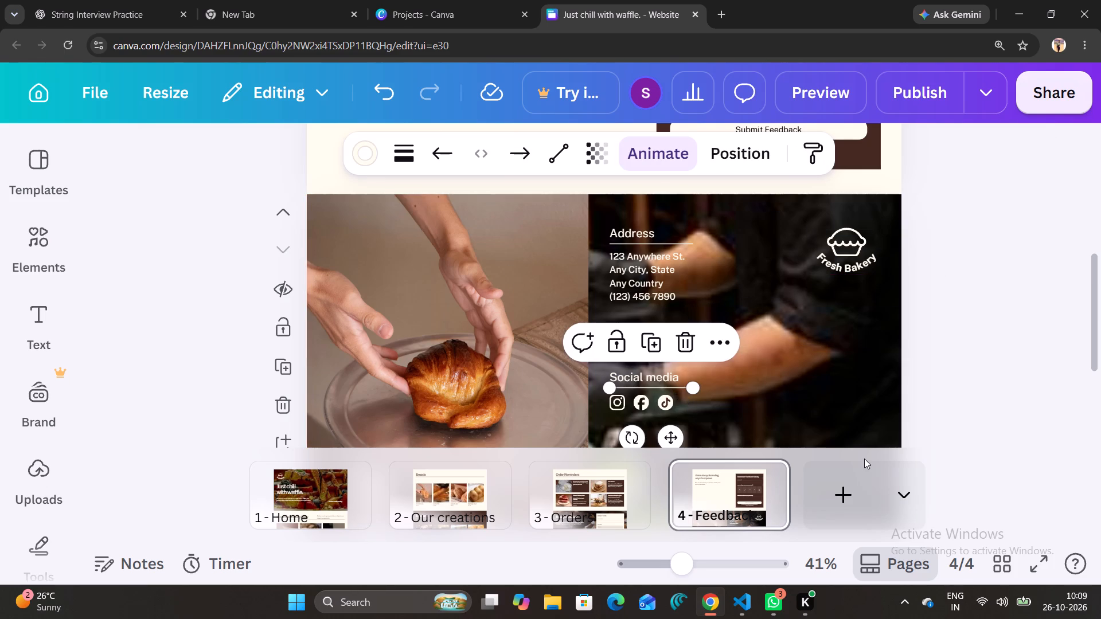
pyautogui.scroll(-2, 864, 459)
pyautogui.scroll(-3, 813, 362)
pyautogui.scroll(4, 813, 362)
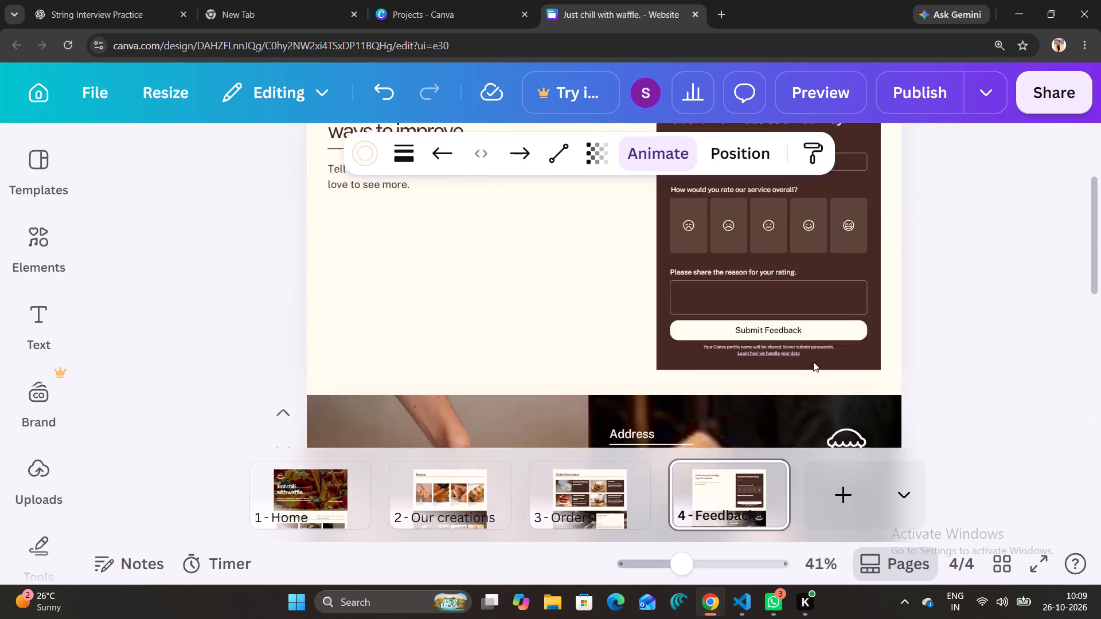
pyautogui.scroll(1, 813, 362)
pyautogui.scroll(-1, 503, 289)
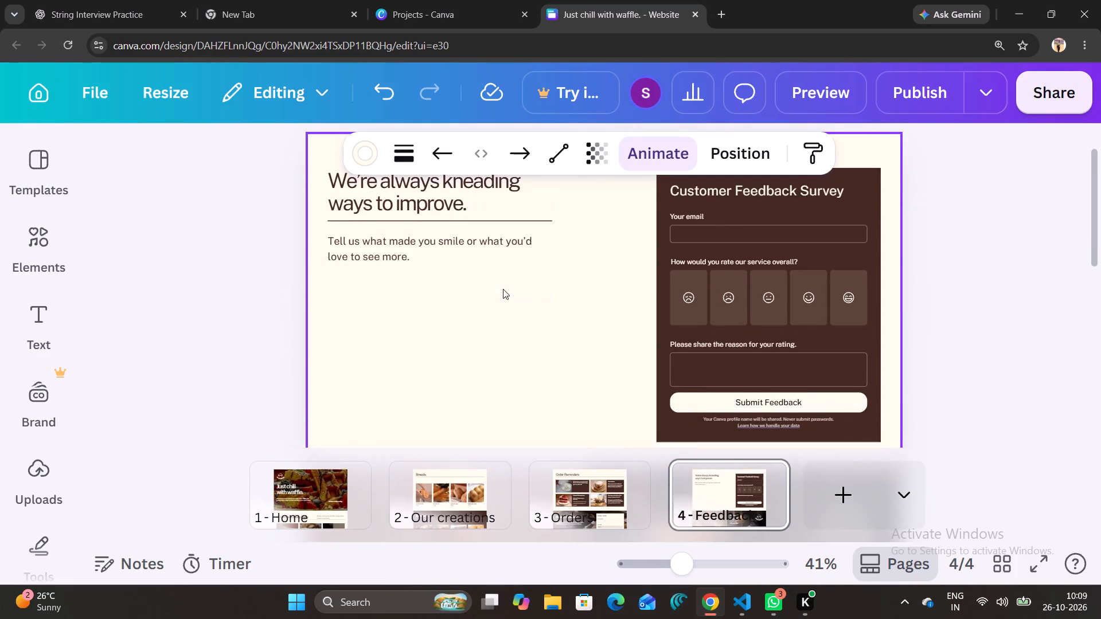
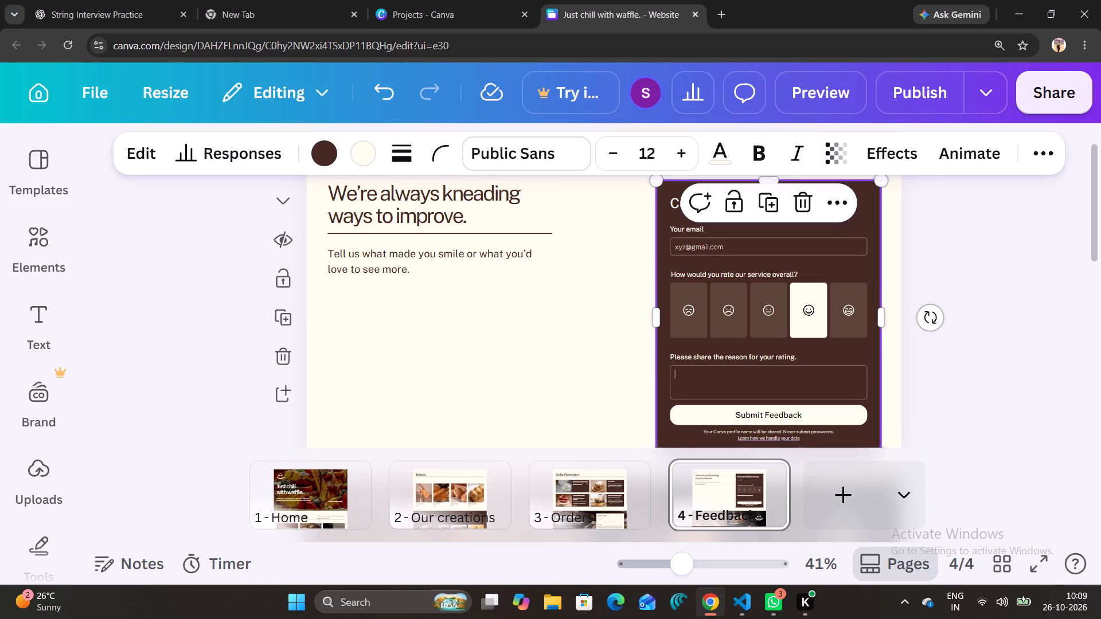
# Fill in the feedback form's rating reason with "this is the great website where i can easily select".
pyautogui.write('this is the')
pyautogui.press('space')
# Complete the survey's rating reason with "great website where i can easily select any options and just easy to order on your door steps.".
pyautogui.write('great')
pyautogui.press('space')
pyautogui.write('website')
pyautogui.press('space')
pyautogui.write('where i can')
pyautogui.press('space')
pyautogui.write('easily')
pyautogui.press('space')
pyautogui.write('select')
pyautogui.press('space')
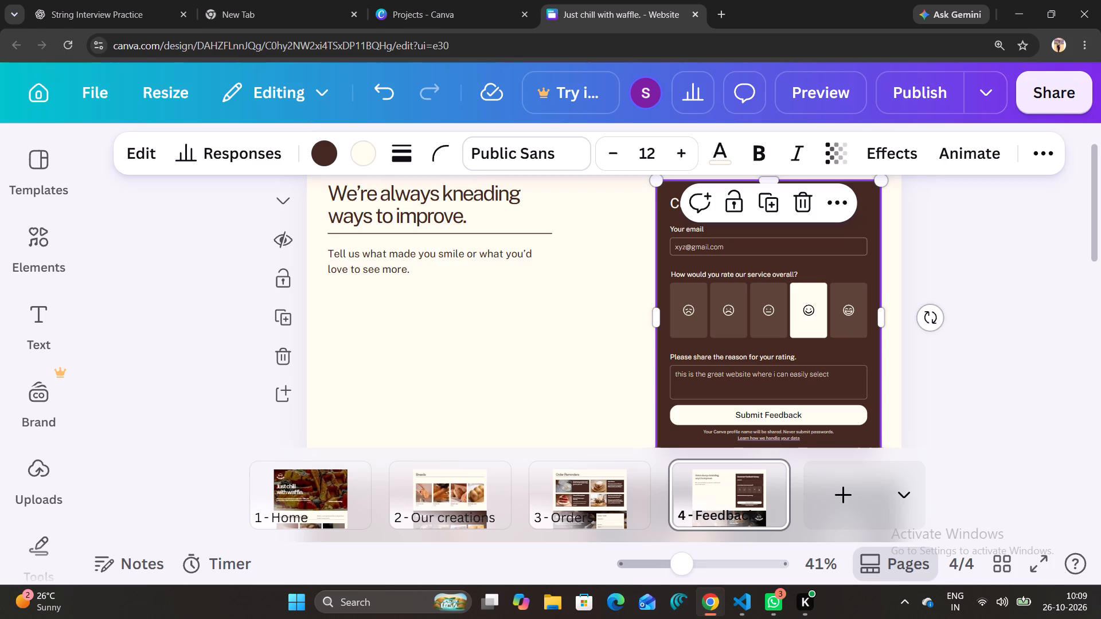
pyautogui.write('any ot')
pyautogui.press('\\')
pyautogui.press('BackSpace')
pyautogui.press('BackSpace')
pyautogui.write('ptions and just easr')
pyautogui.press('BackSpace')
pyautogui.write('y to order')
pyautogui.press('space')
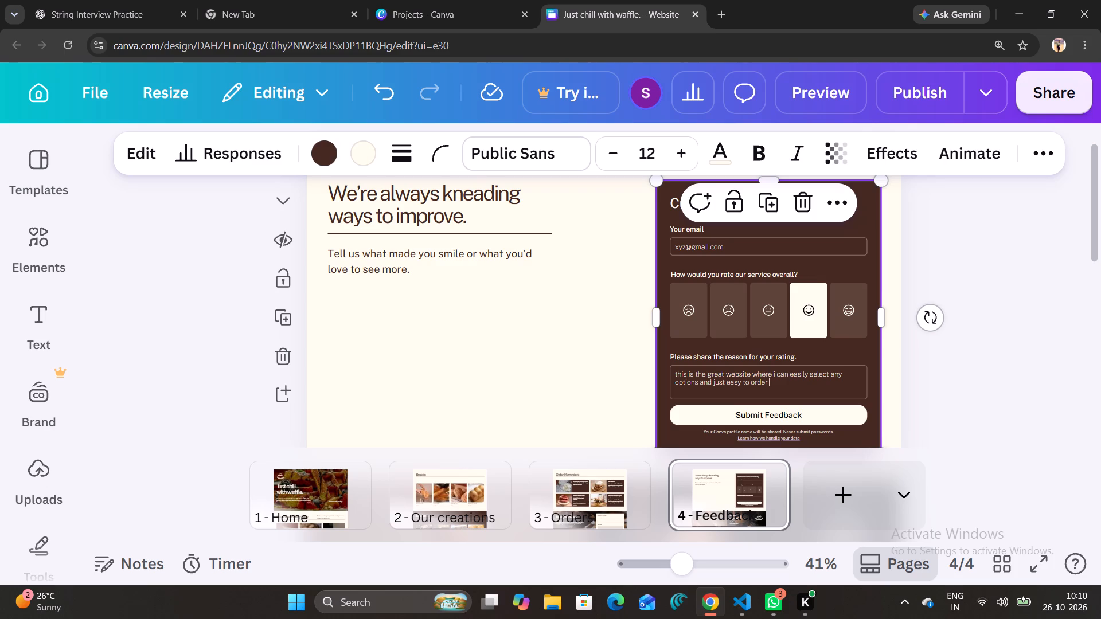
pyautogui.write('on your door st')
pyautogui.write('eps')
pyautogui.press('.')
# Submit the completed Customer Feedback Survey response on the Feedback page.
pyautogui.click(811, 408)
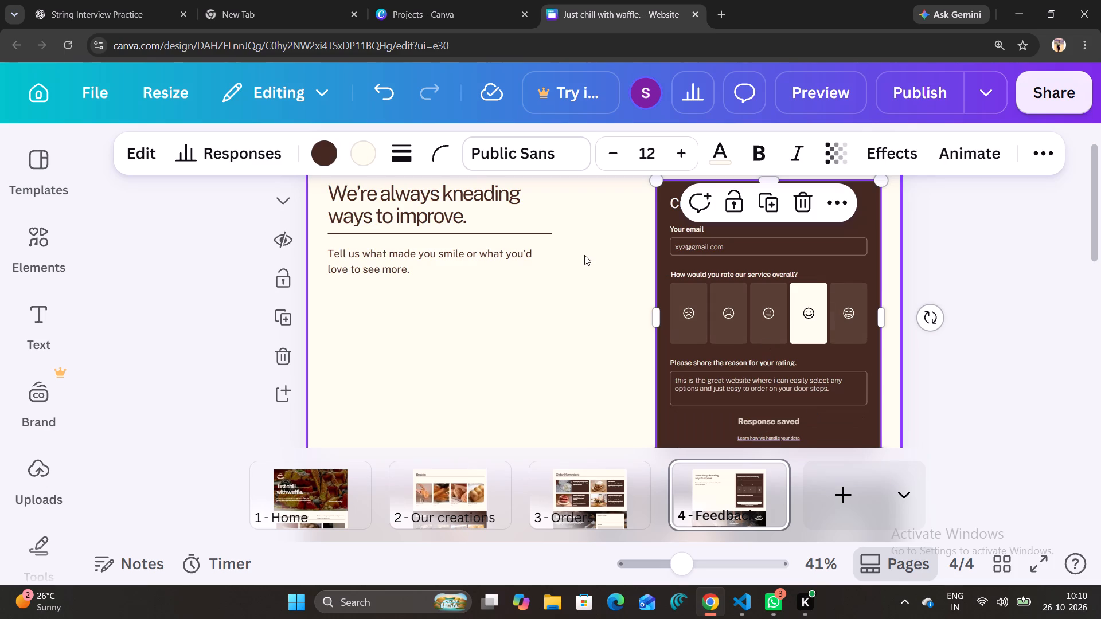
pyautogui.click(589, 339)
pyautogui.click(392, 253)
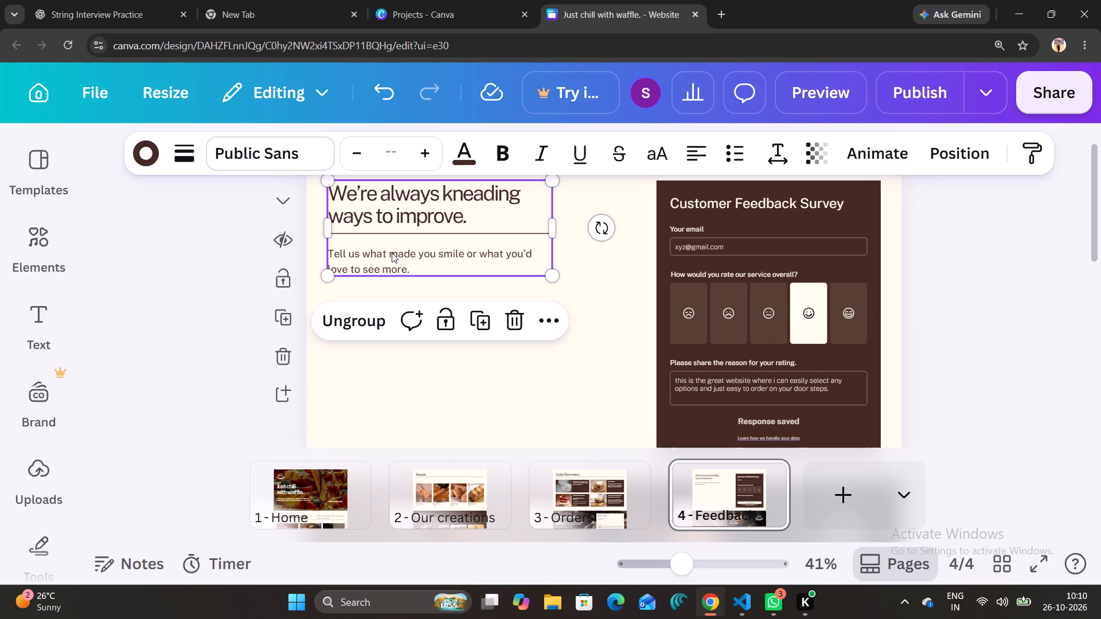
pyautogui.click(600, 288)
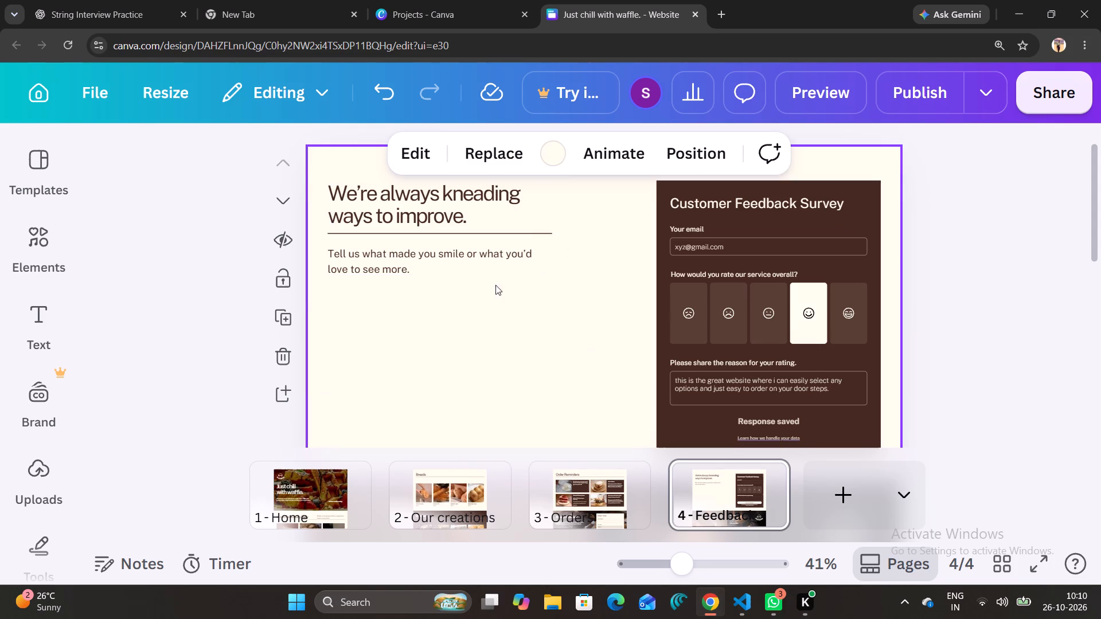
# Review the Our creations, Orders and Feedback pages, then examine the text block beside the Customer Feedback Survey.
pyautogui.click(471, 506)
pyautogui.scroll(1, 359, 326)
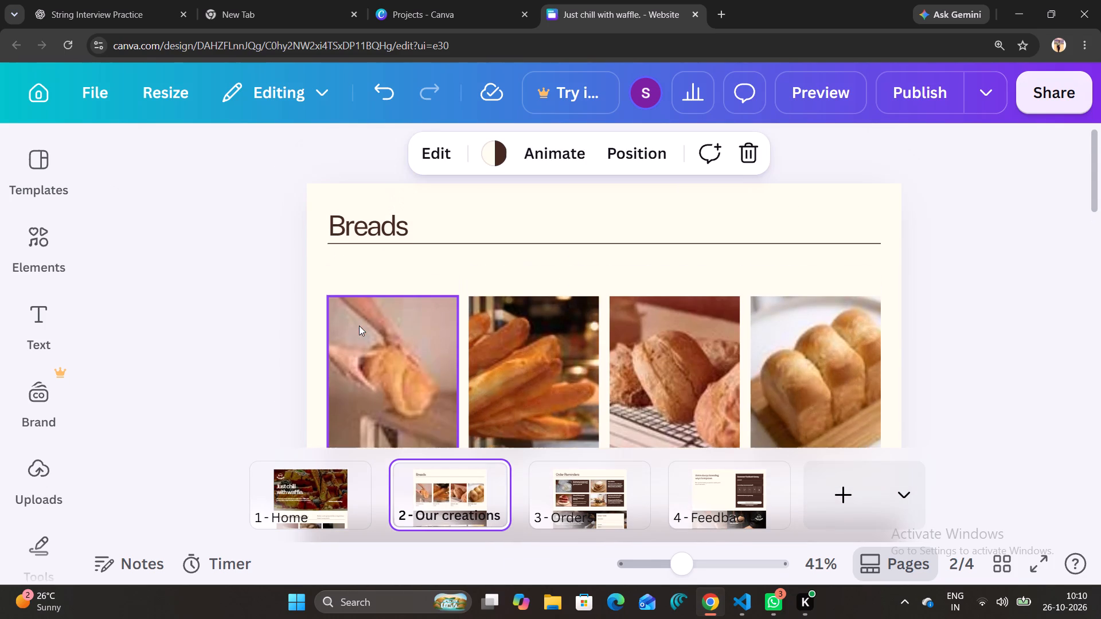
pyautogui.scroll(1, 359, 326)
pyautogui.click(599, 517)
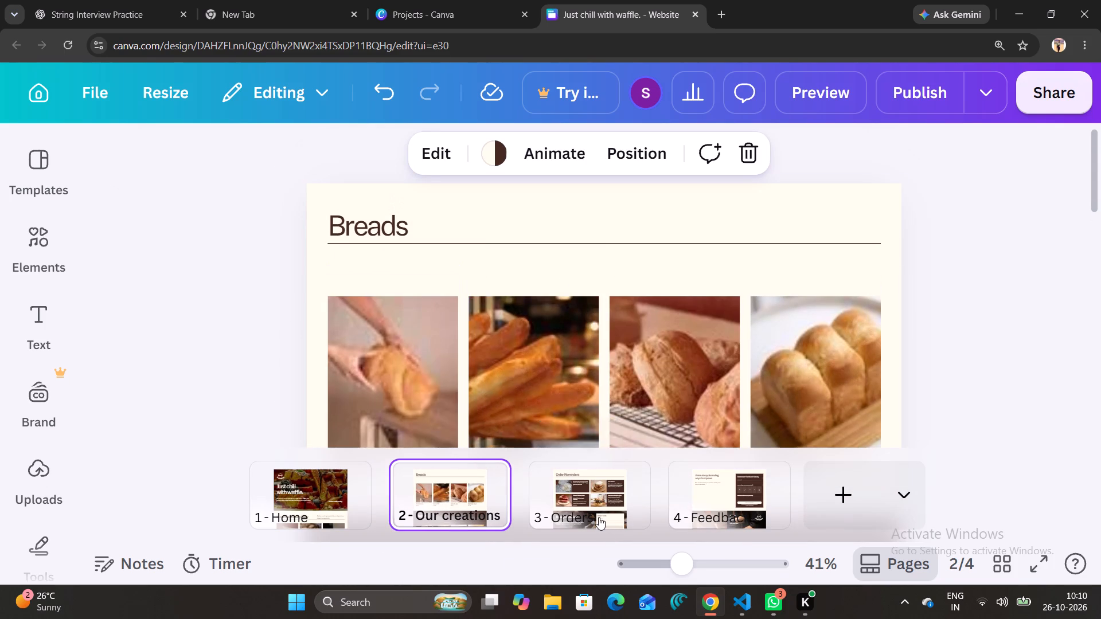
pyautogui.click(696, 499)
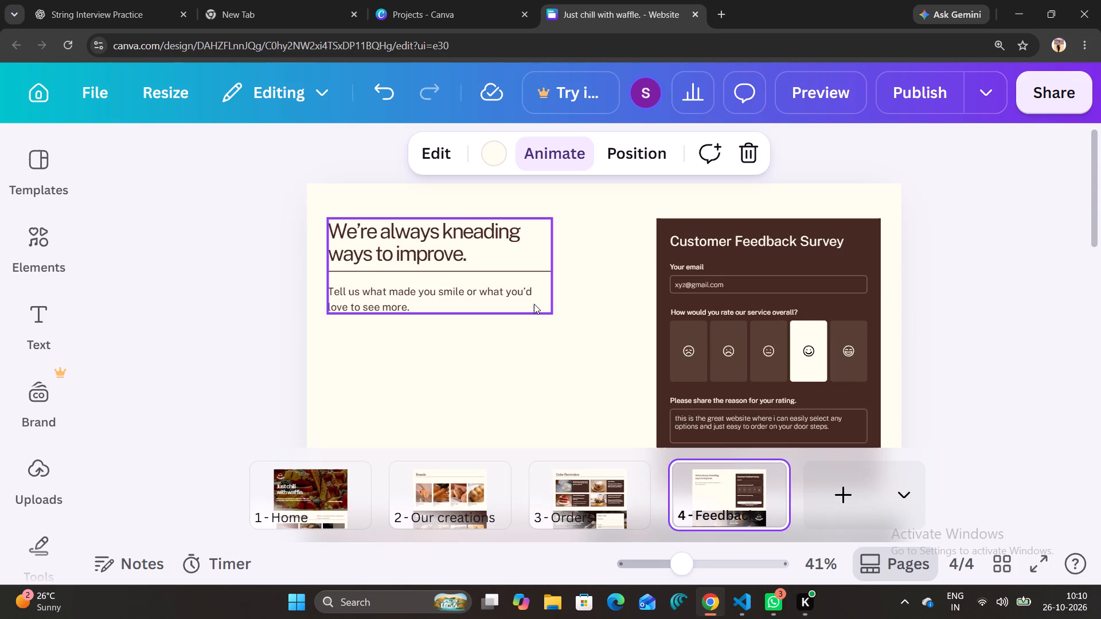
pyautogui.scroll(1, 534, 304)
pyautogui.click(523, 299)
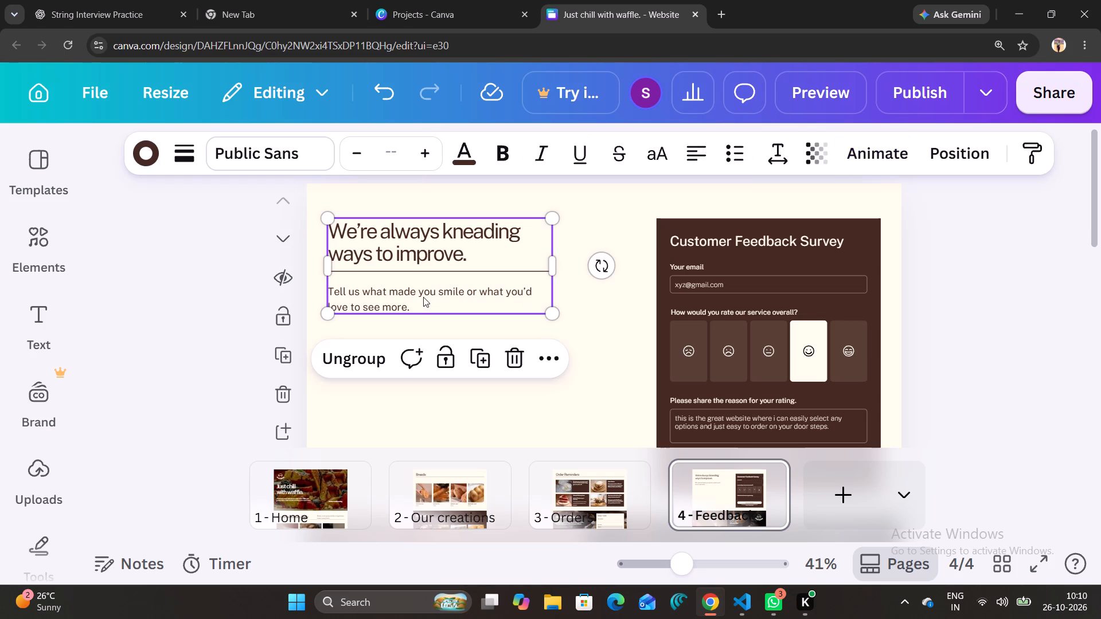
pyautogui.doubleClick(417, 302)
pyautogui.click(417, 302)
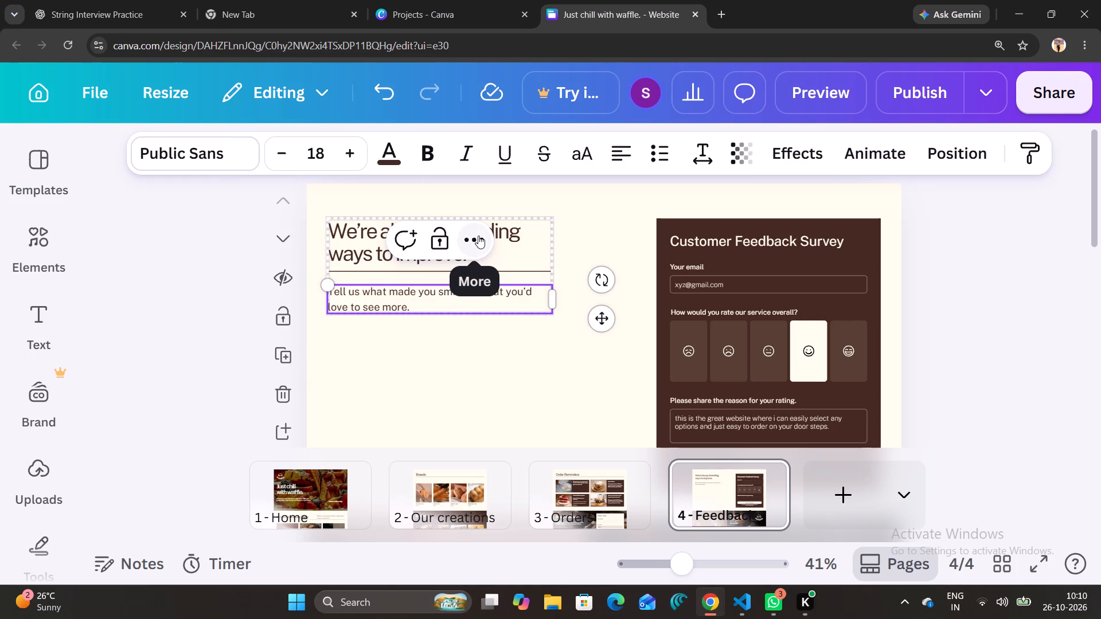
pyautogui.click(549, 369)
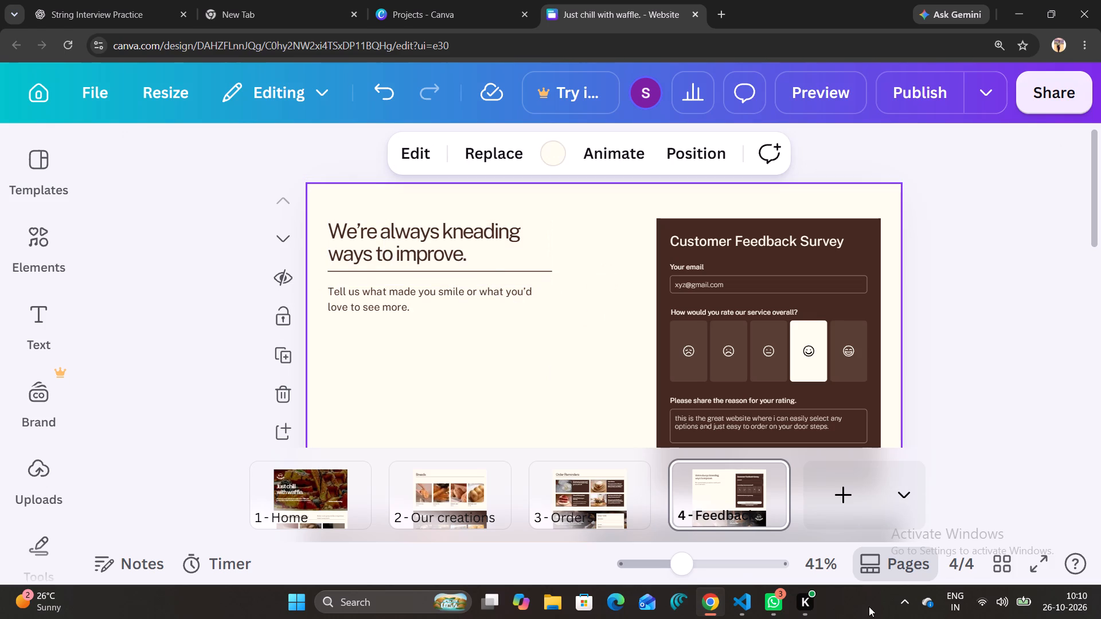
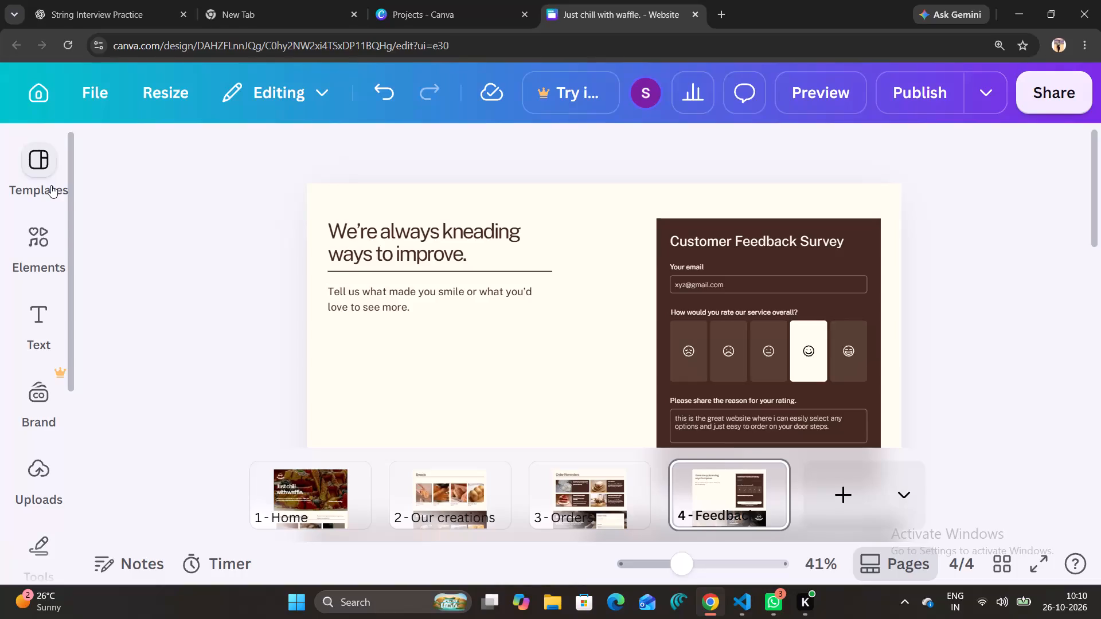
# Look over the Feedback page once more and return from the website design to the Canva home page.
pyautogui.scroll(-5, 485, 413)
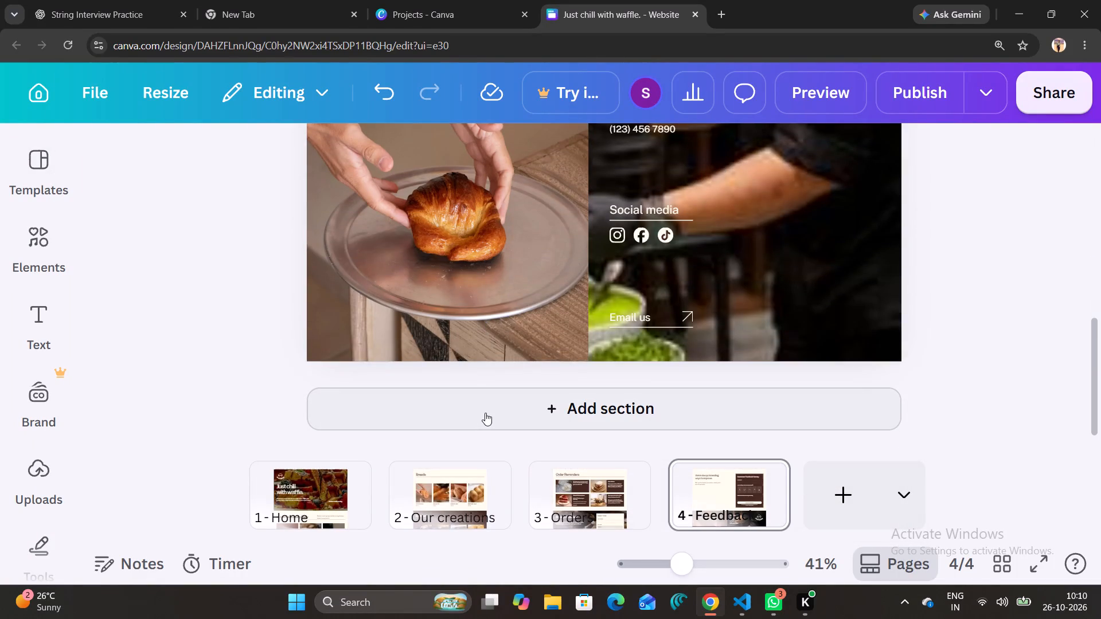
pyautogui.scroll(-3, 485, 413)
pyautogui.scroll(4, 485, 413)
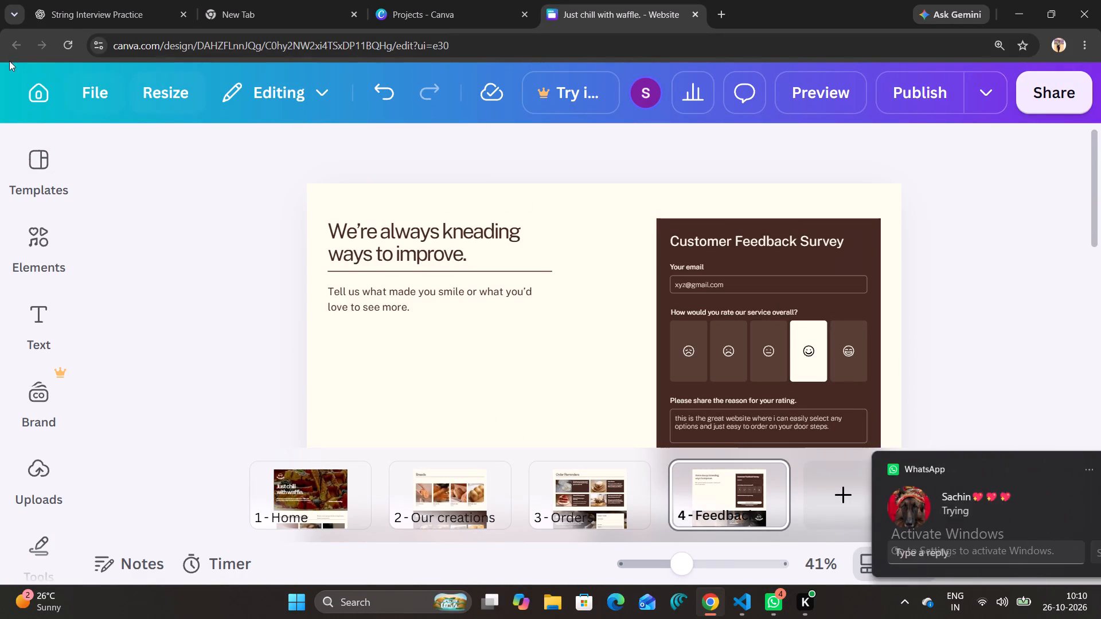
pyautogui.click(29, 69)
pyautogui.click(33, 80)
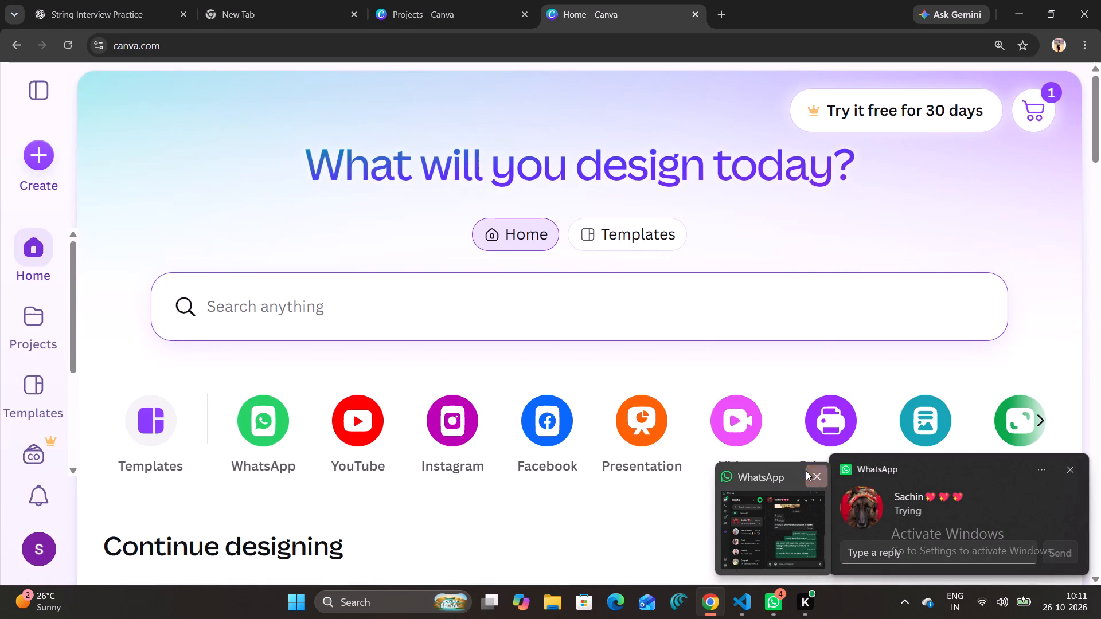
# Close the WhatsApp window.
pyautogui.click(808, 472)
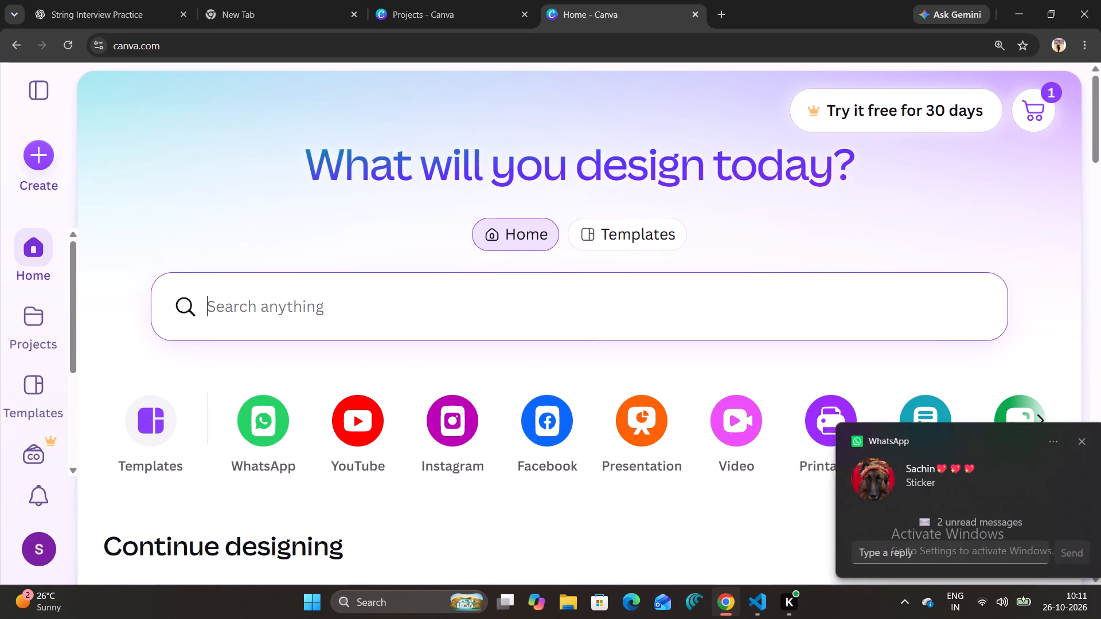
# Browse the home page's recent designs and the design types under Popular on Canva.
pyautogui.scroll(-2, 366, 305)
pyautogui.scroll(-2, 729, 298)
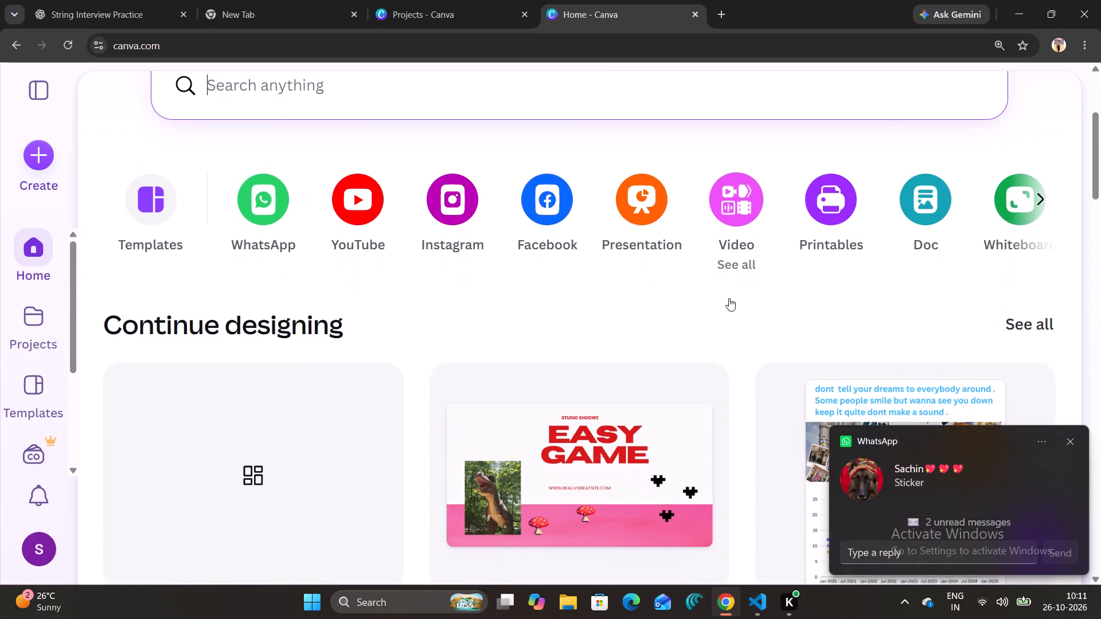
pyautogui.scroll(-4, 729, 298)
pyautogui.scroll(4, 729, 298)
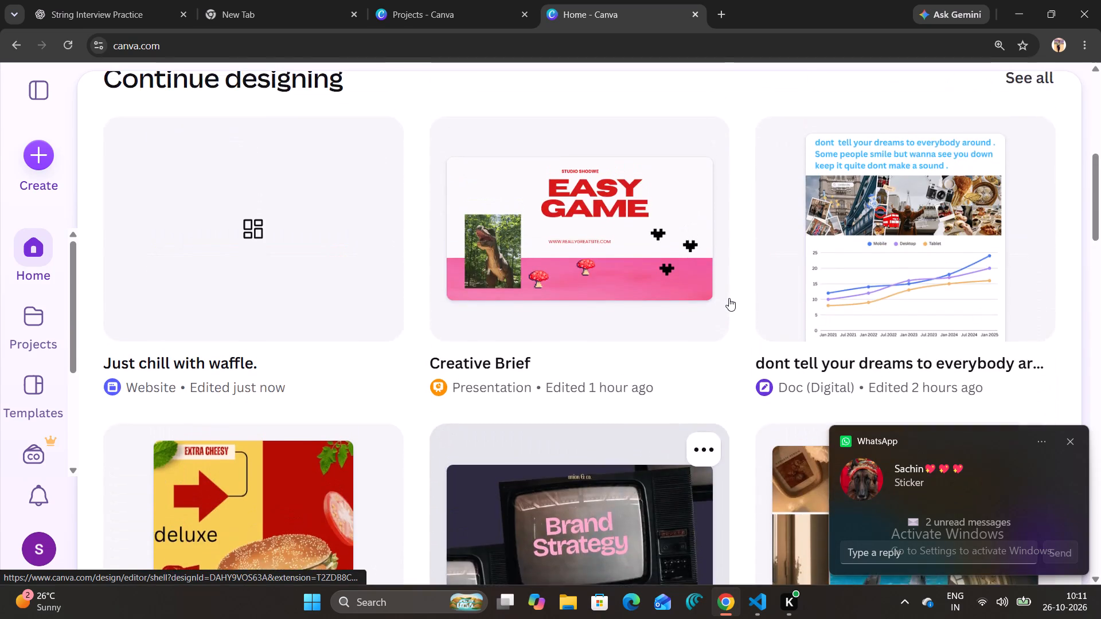
pyautogui.scroll(-8, 729, 298)
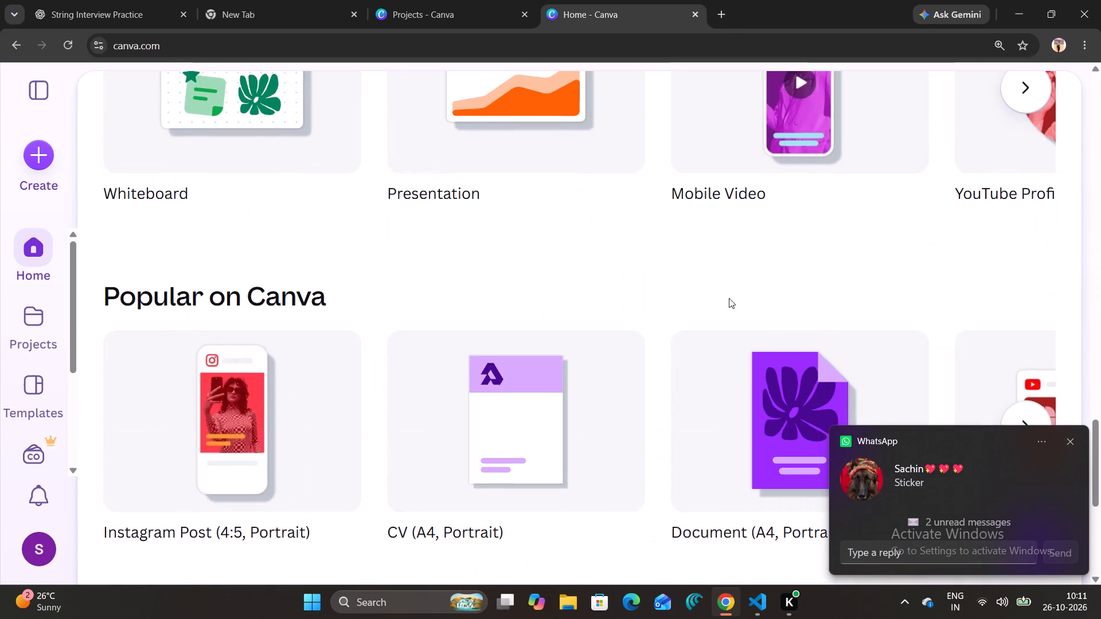
pyautogui.scroll(-2, 729, 298)
pyautogui.hscroll(-1, 899, 334)
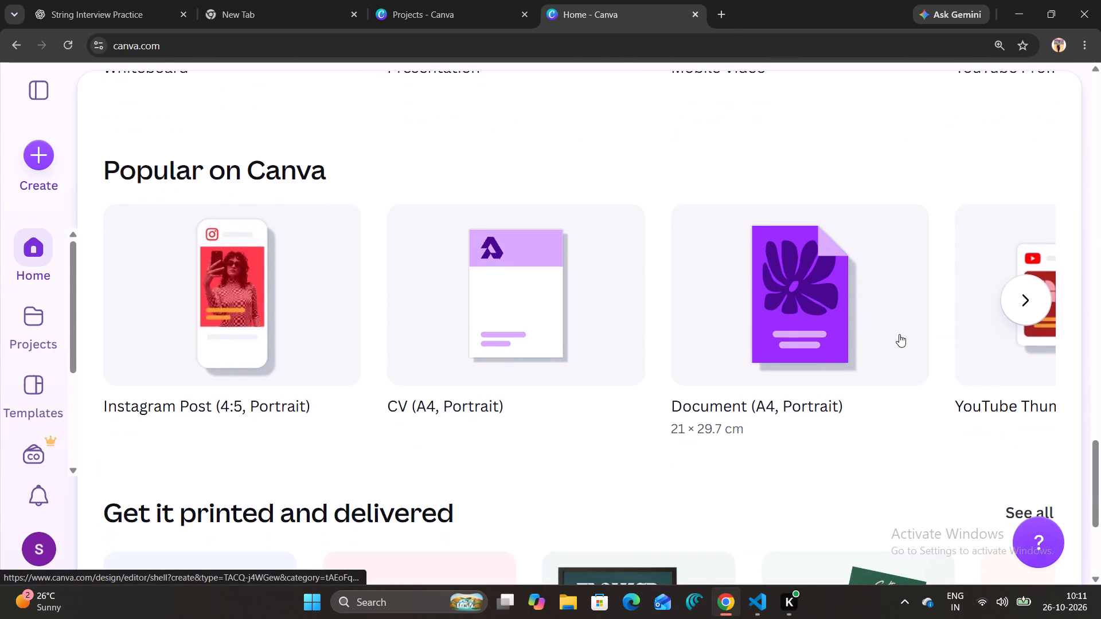
pyautogui.hscroll(-12, 899, 334)
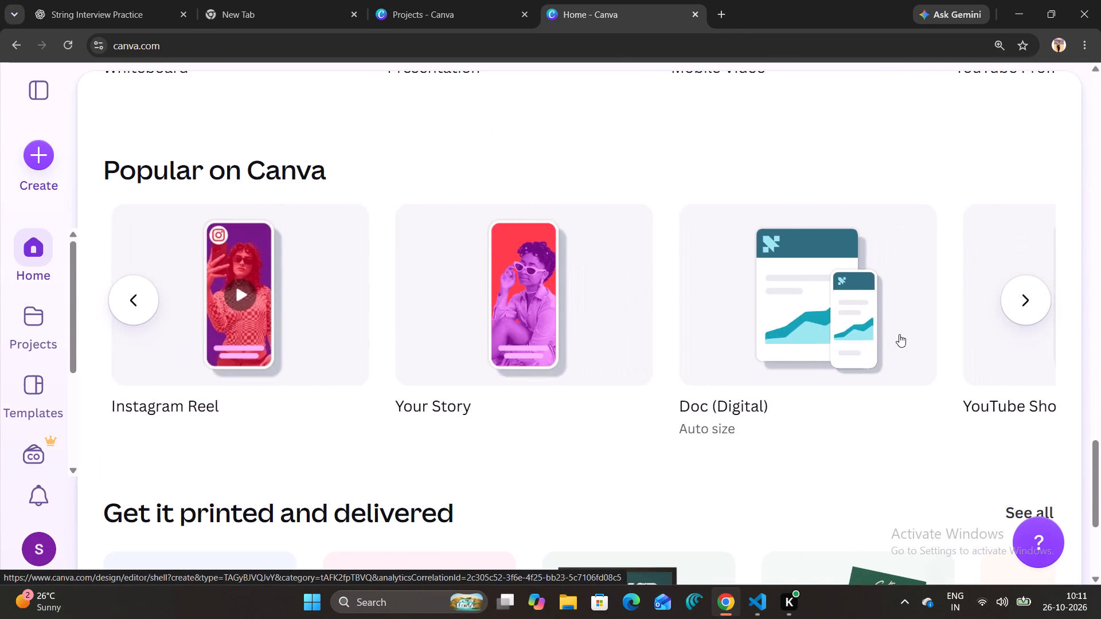
# Create a new Banner (1000 × 500 mm, Landscape) design from the popular formats on the home page.
pyautogui.hscroll(-7, 899, 334)
pyautogui.scroll(-1, 899, 334)
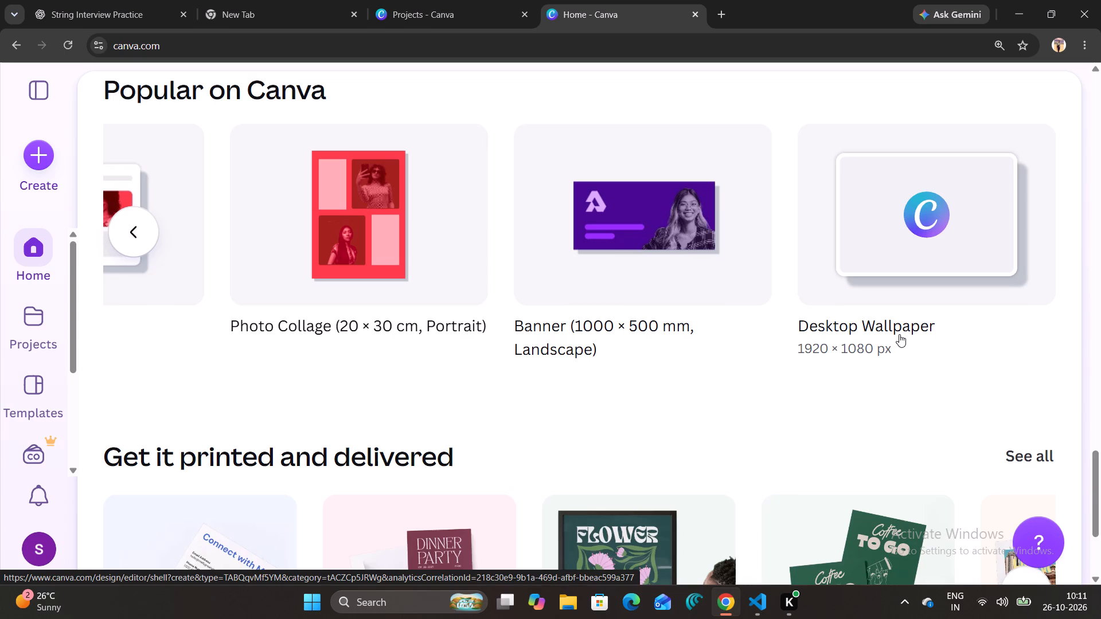
pyautogui.scroll(-6, 899, 334)
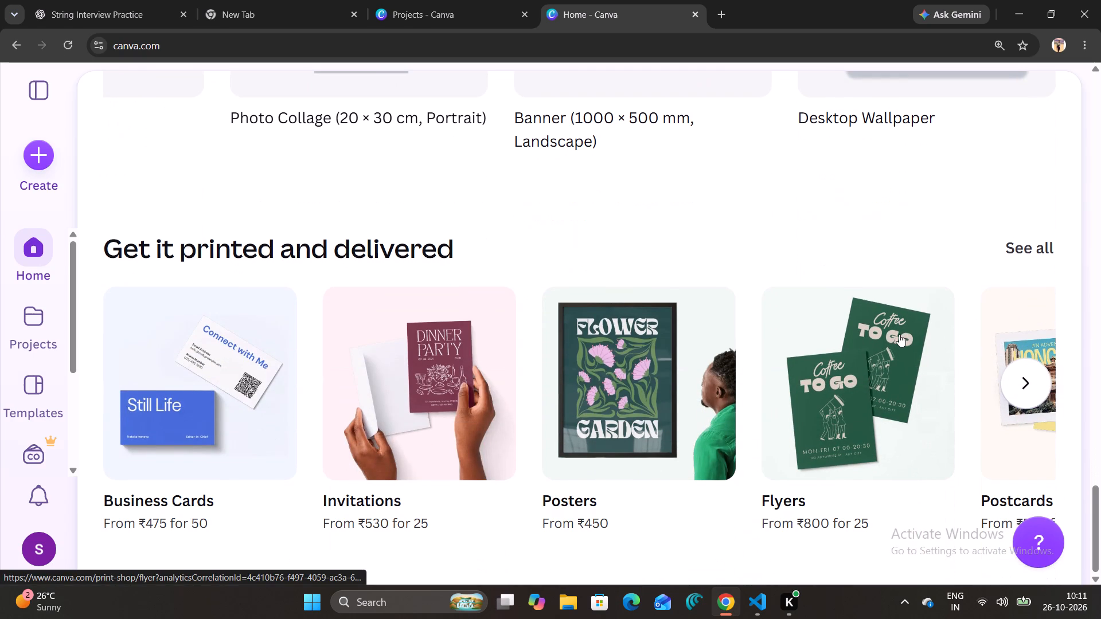
pyautogui.scroll(-1, 899, 334)
pyautogui.scroll(2, 806, 365)
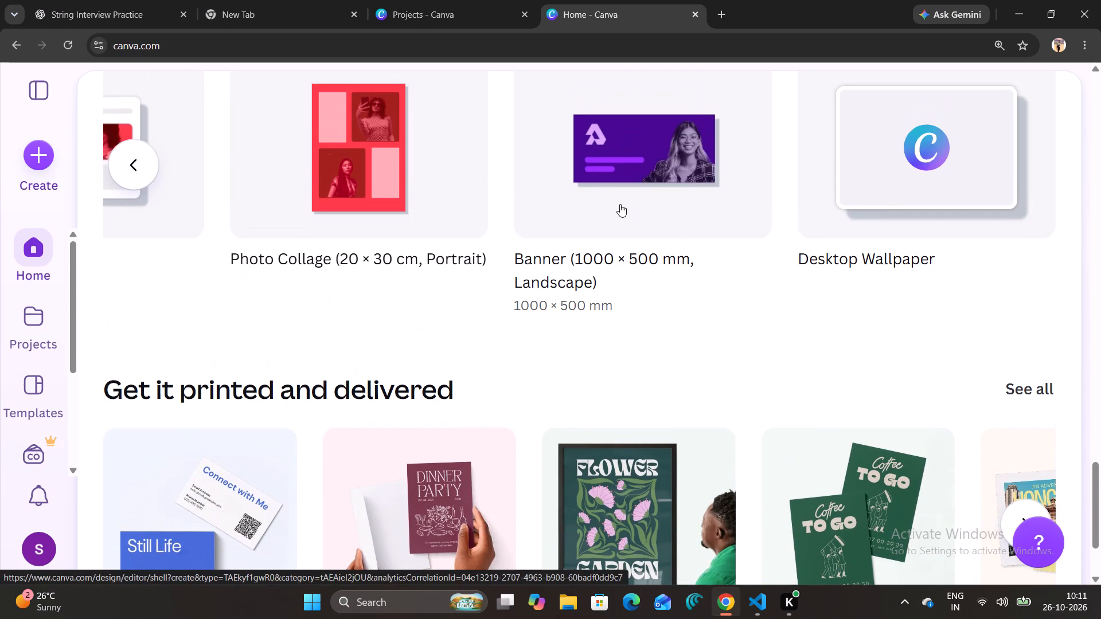
pyautogui.click(620, 204)
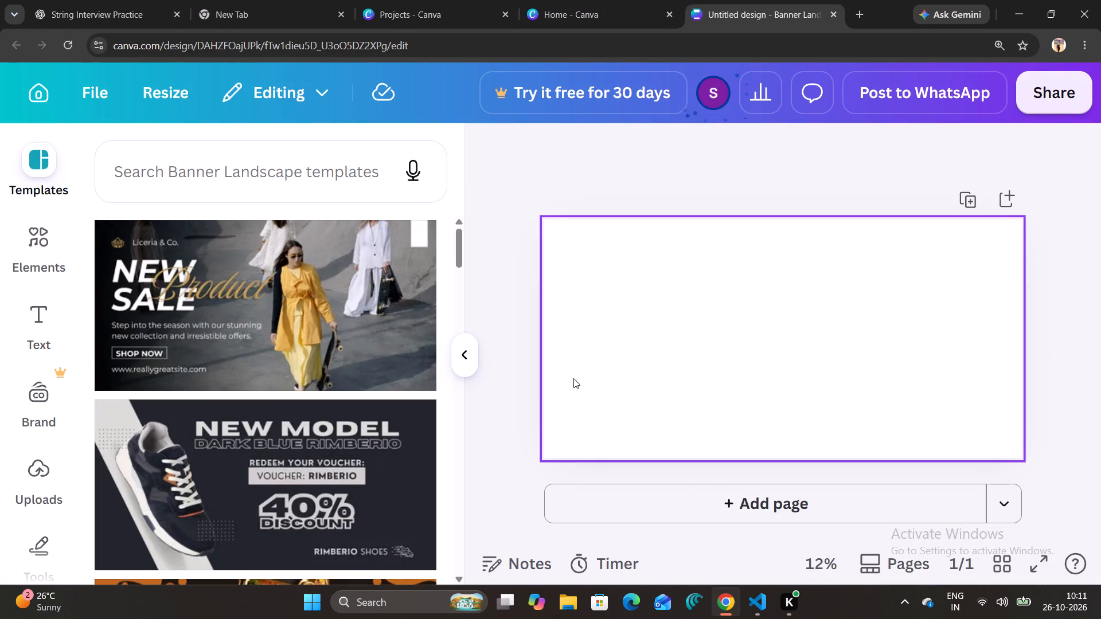
# Apply the beige "Beauty Fest Special Scent" cosmetic banner template to the blank page.
pyautogui.scroll(-5, 573, 378)
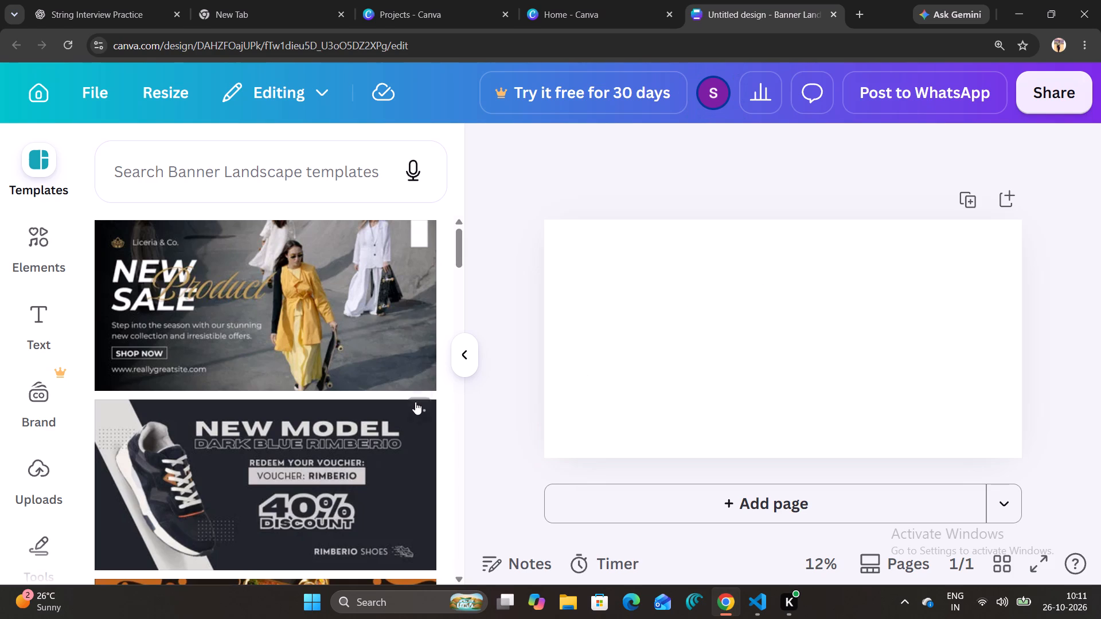
pyautogui.scroll(-6, 415, 402)
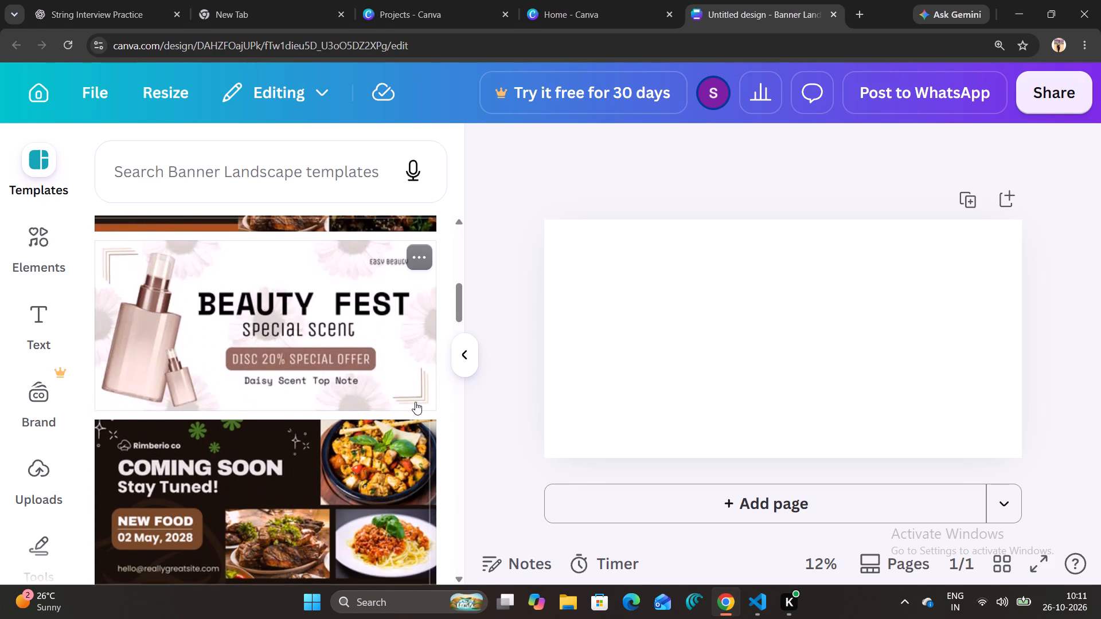
pyautogui.scroll(-3, 415, 402)
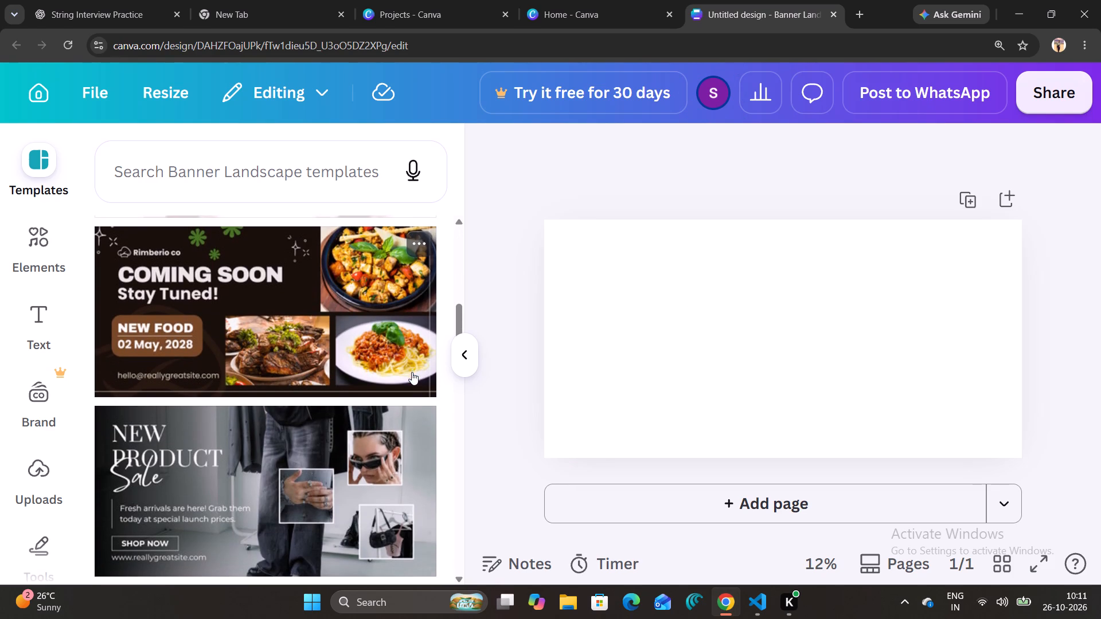
pyautogui.scroll(-1, 412, 372)
pyautogui.scroll(3, 412, 372)
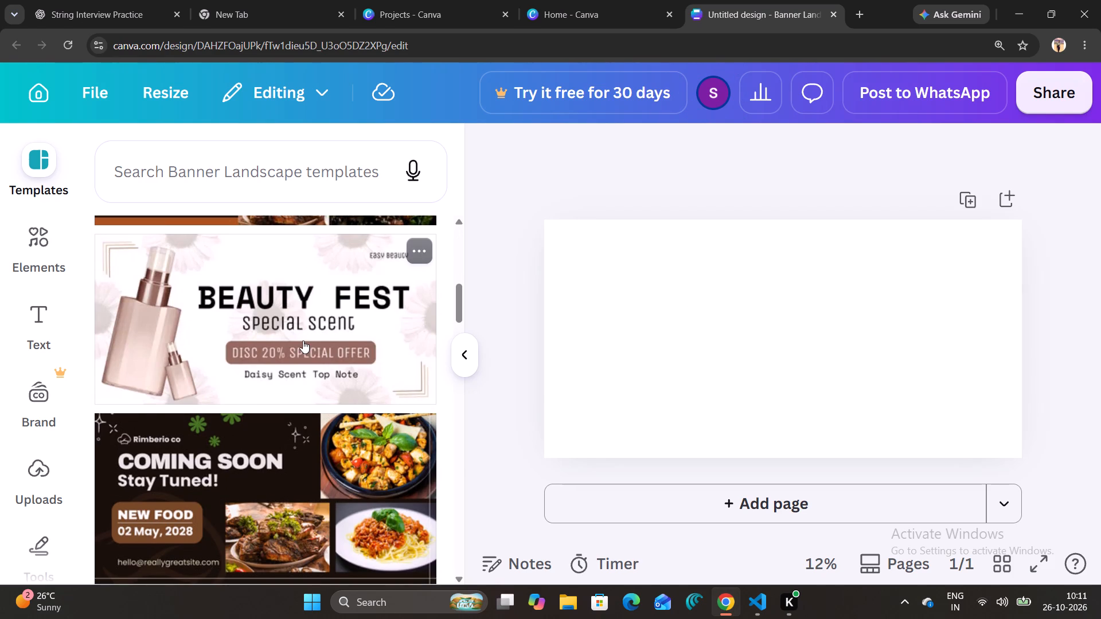
pyautogui.click(303, 340)
pyautogui.click(719, 359)
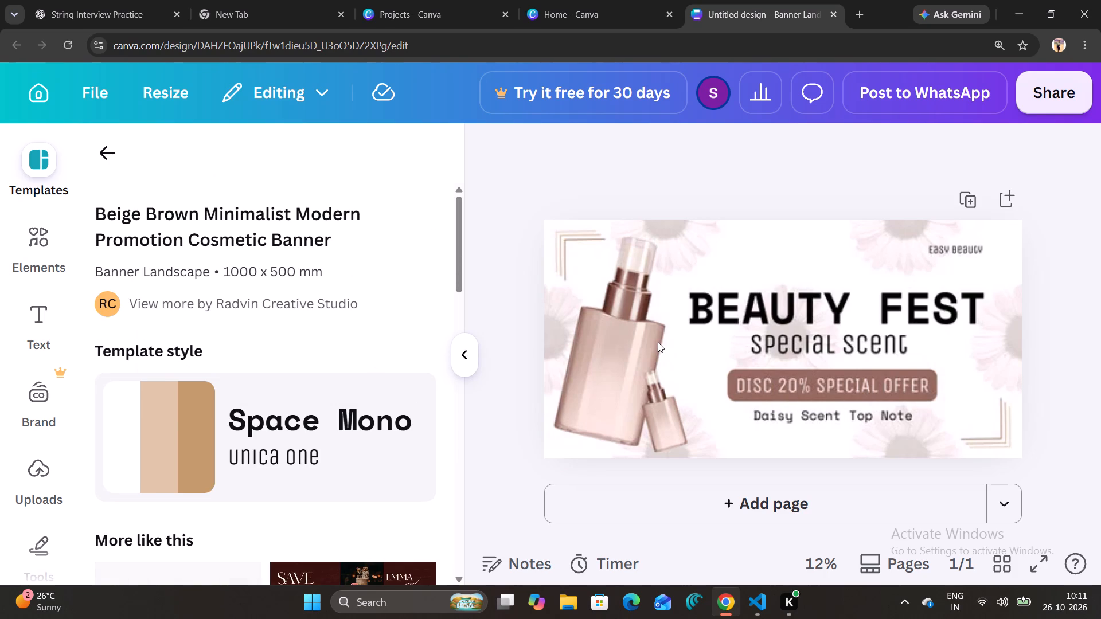
# Delete the pale pink flower background image from the banner.
pyautogui.click(658, 342)
pyautogui.scroll(-1, 450, 378)
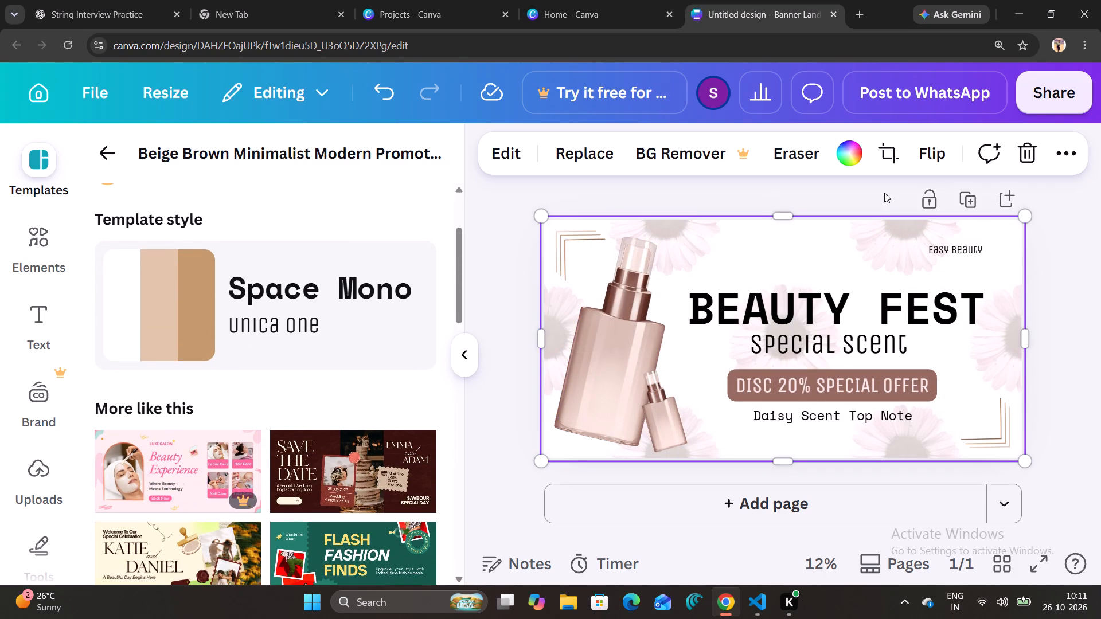
pyautogui.click(1022, 154)
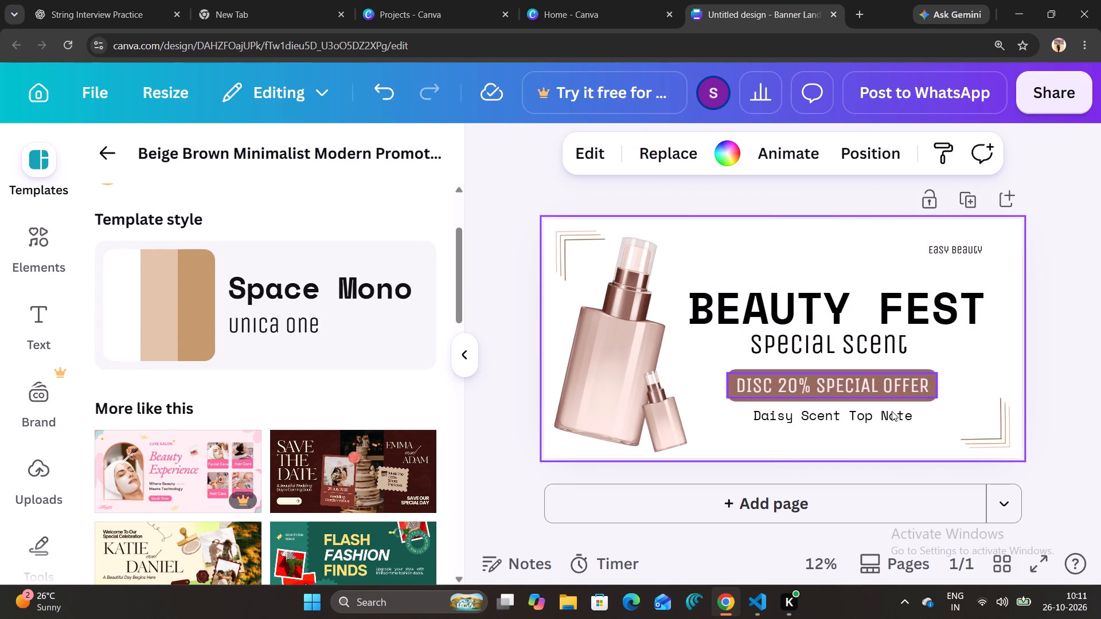
pyautogui.scroll(-1, 892, 411)
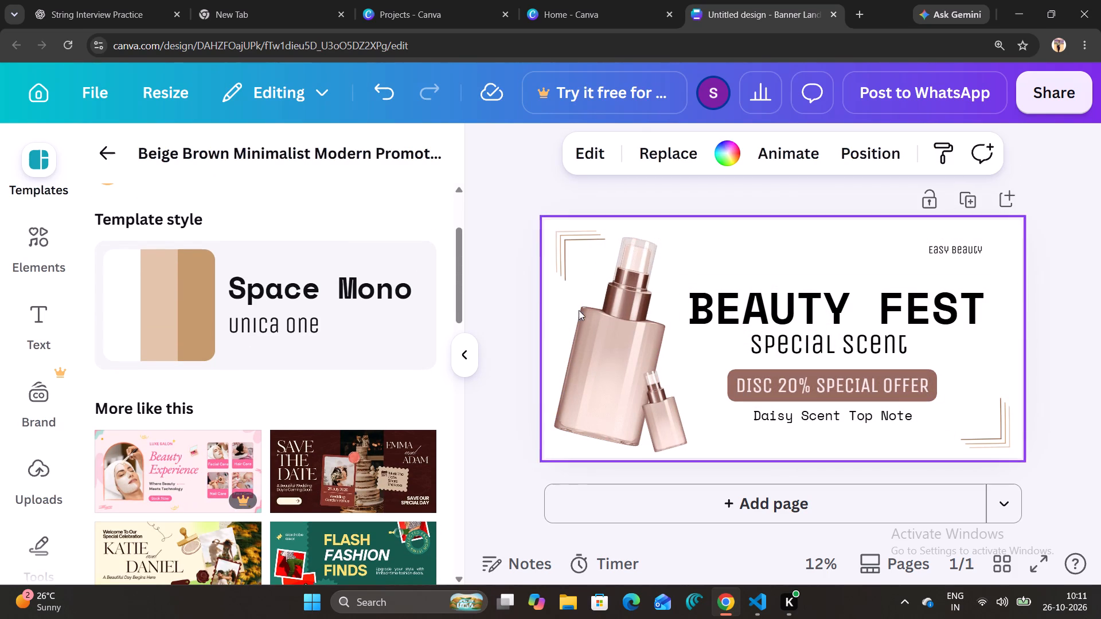
# Search replacement photos for the banner's large bottle image using "perfume bottle" and browse the options.
pyautogui.click(592, 315)
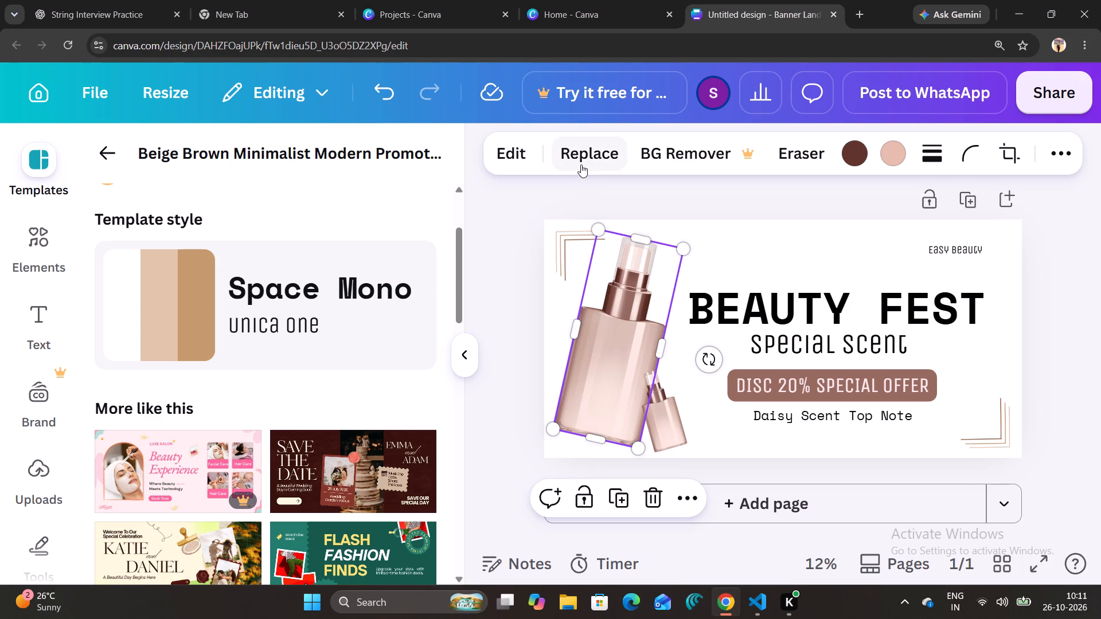
pyautogui.click(608, 152)
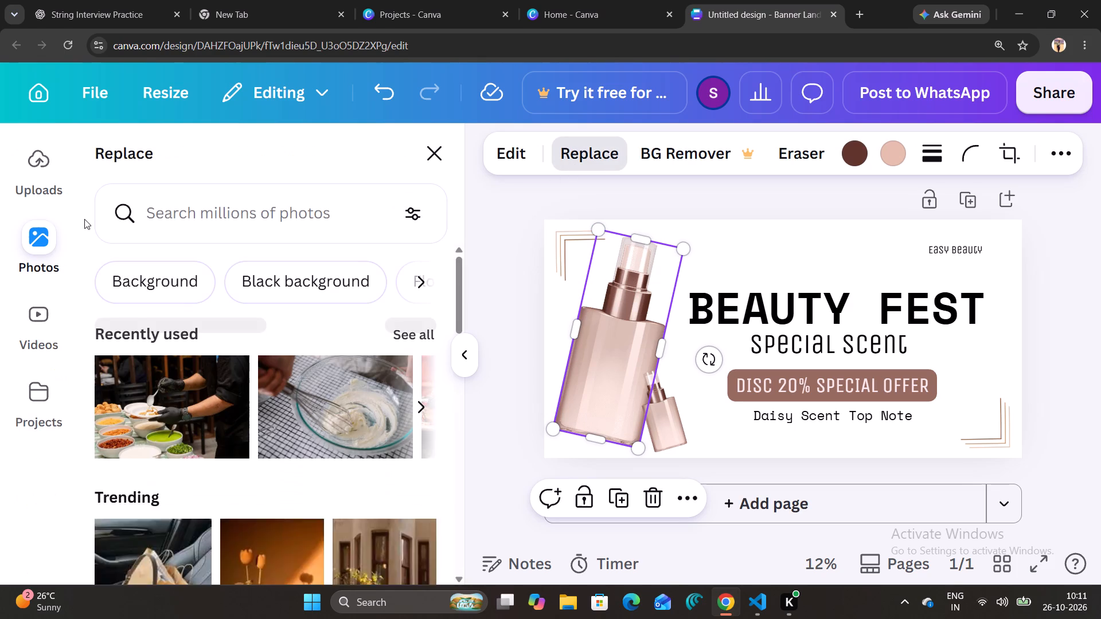
pyautogui.click(200, 221)
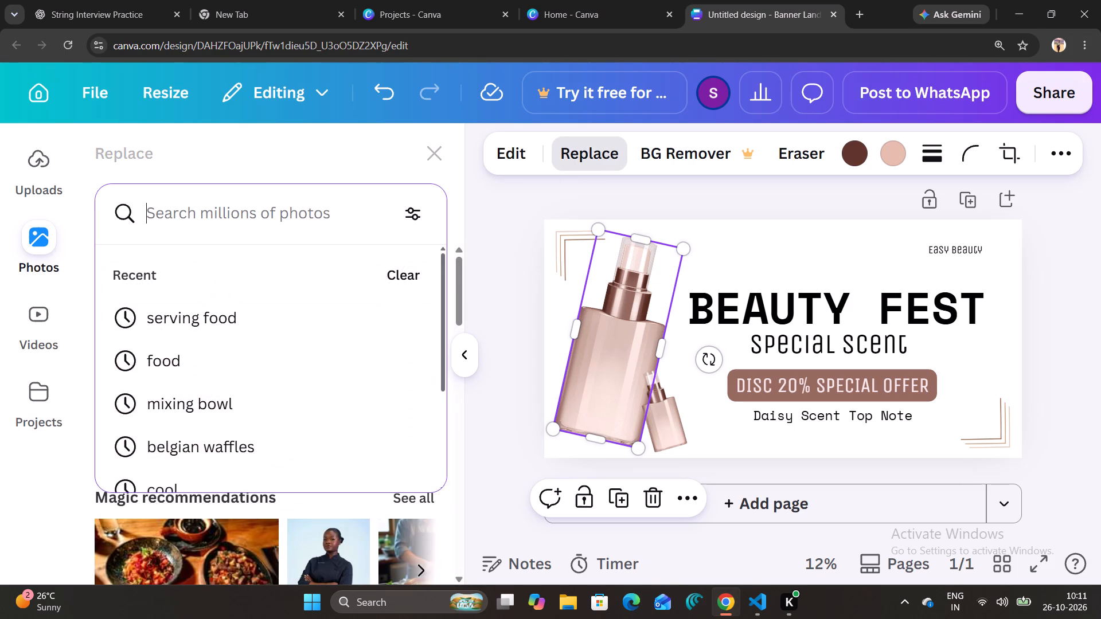
pyautogui.write('perfume')
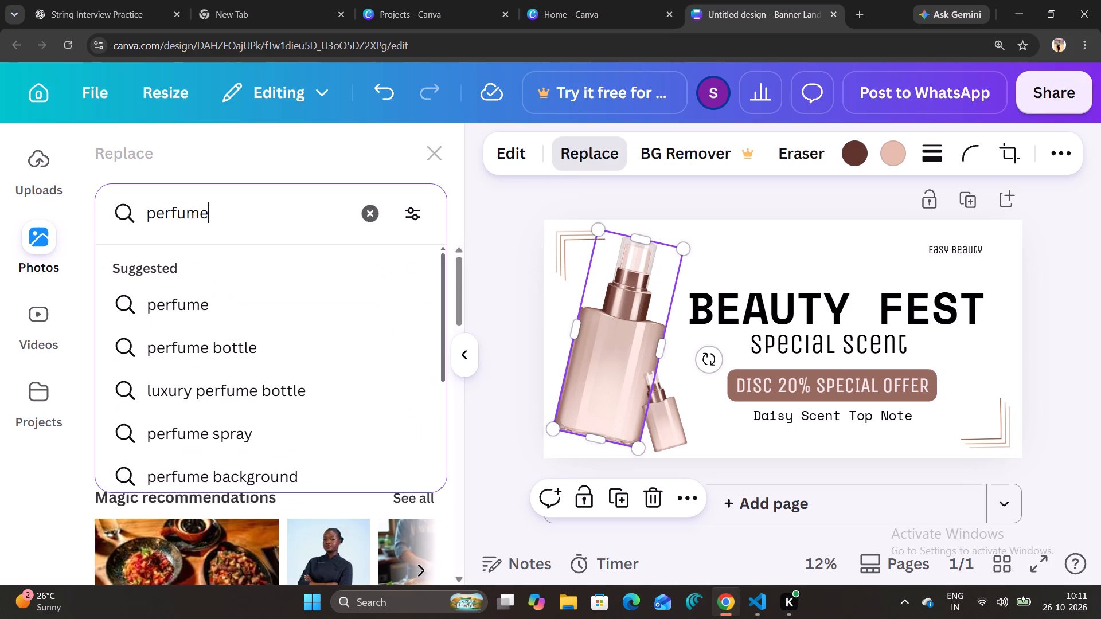
pyautogui.click(178, 304)
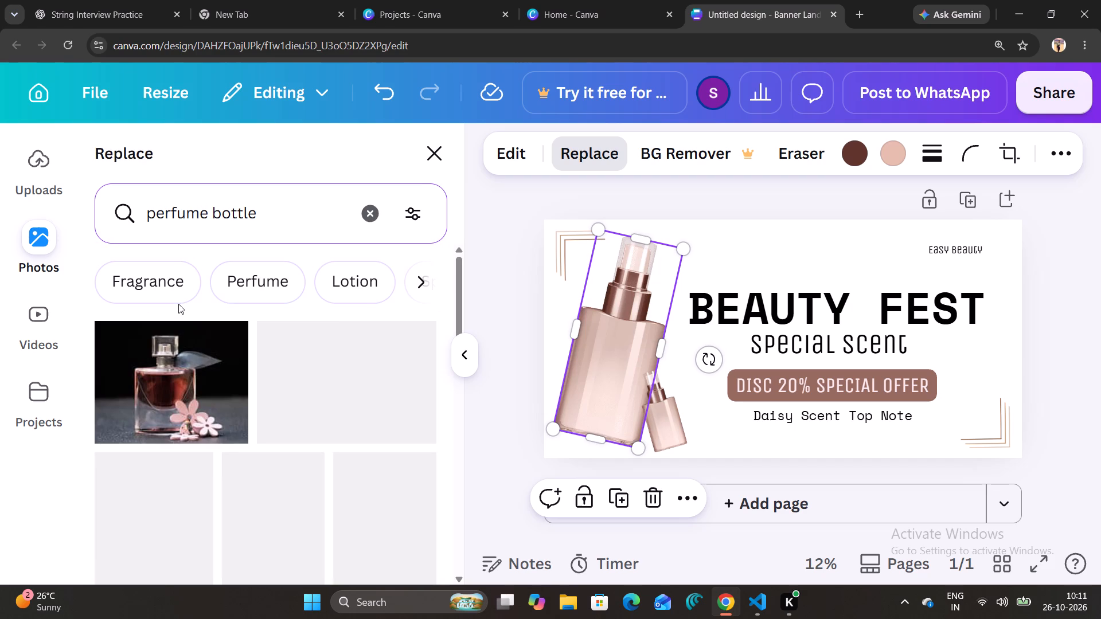
pyautogui.scroll(-7, 178, 304)
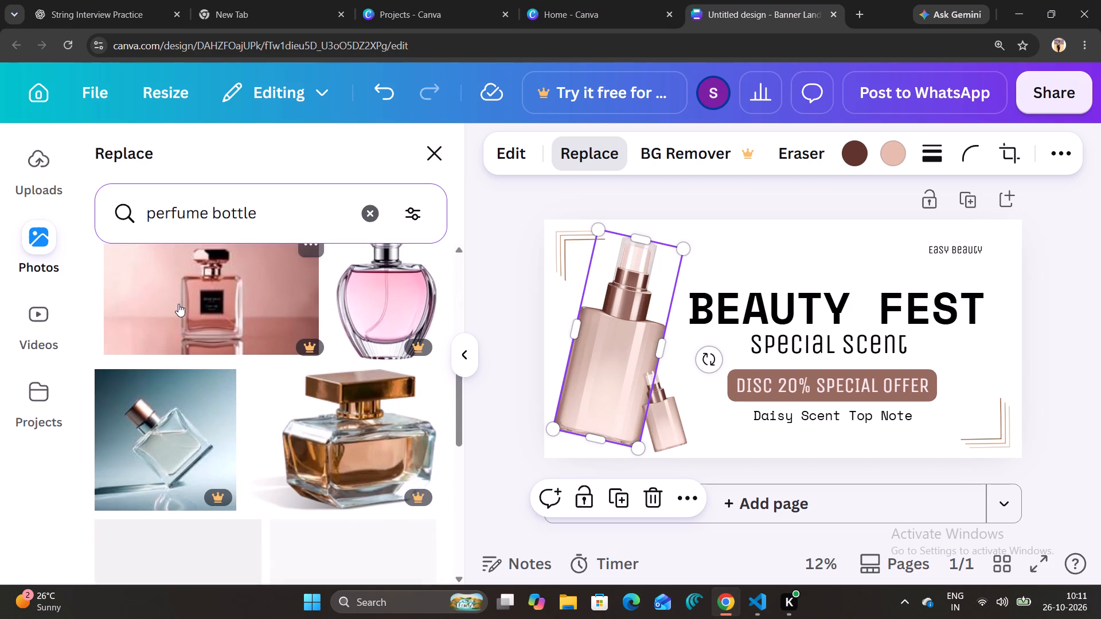
pyautogui.scroll(-1, 178, 304)
# Search the replacement photos for "luxury perfume bottle" and look through the options for the large bottle.
pyautogui.click(376, 203)
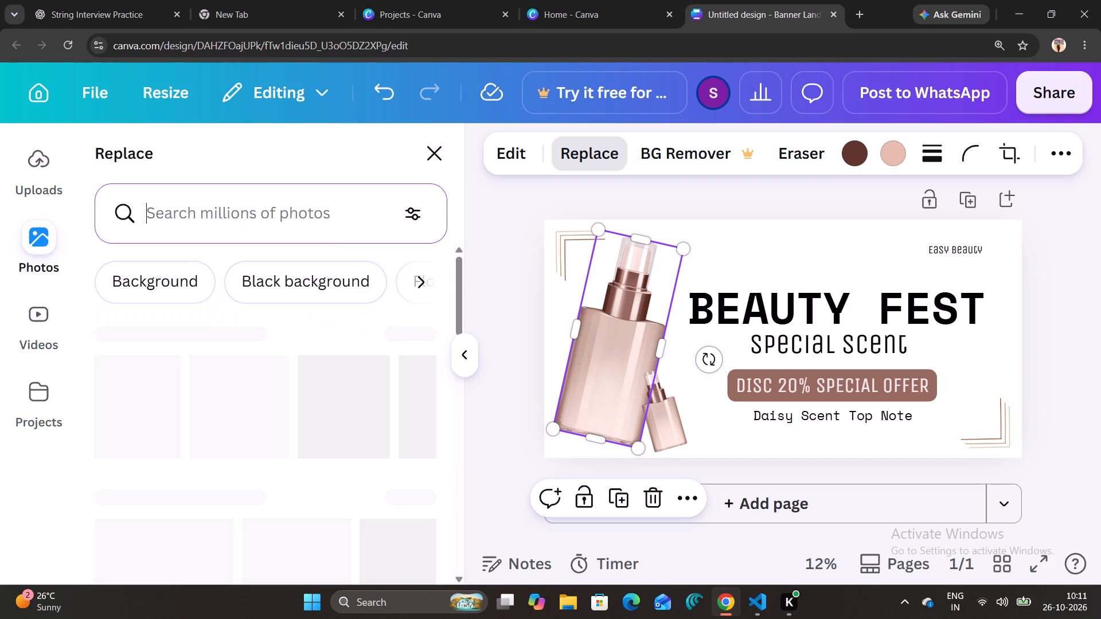
pyautogui.click(331, 209)
pyautogui.press('l')
pyautogui.write('uxu')
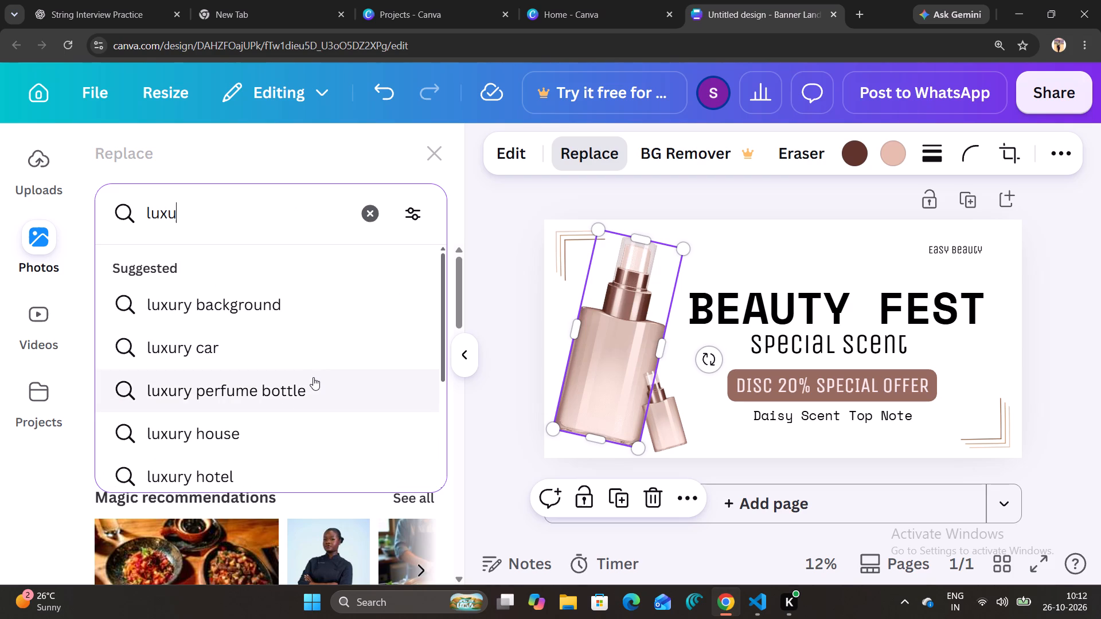
pyautogui.click(286, 391)
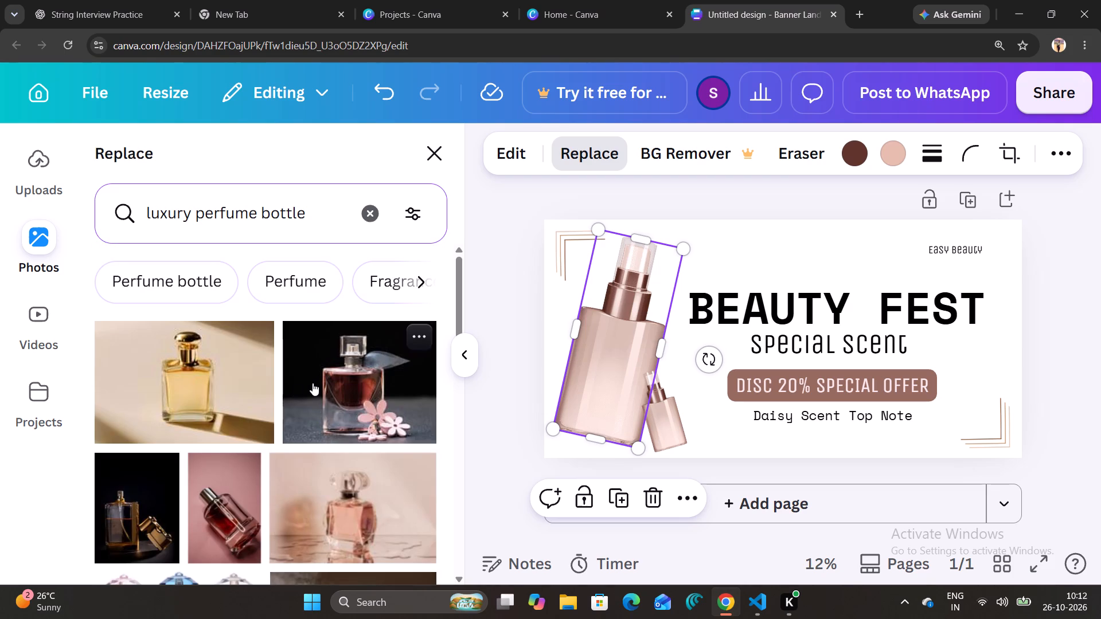
pyautogui.scroll(-4, 198, 389)
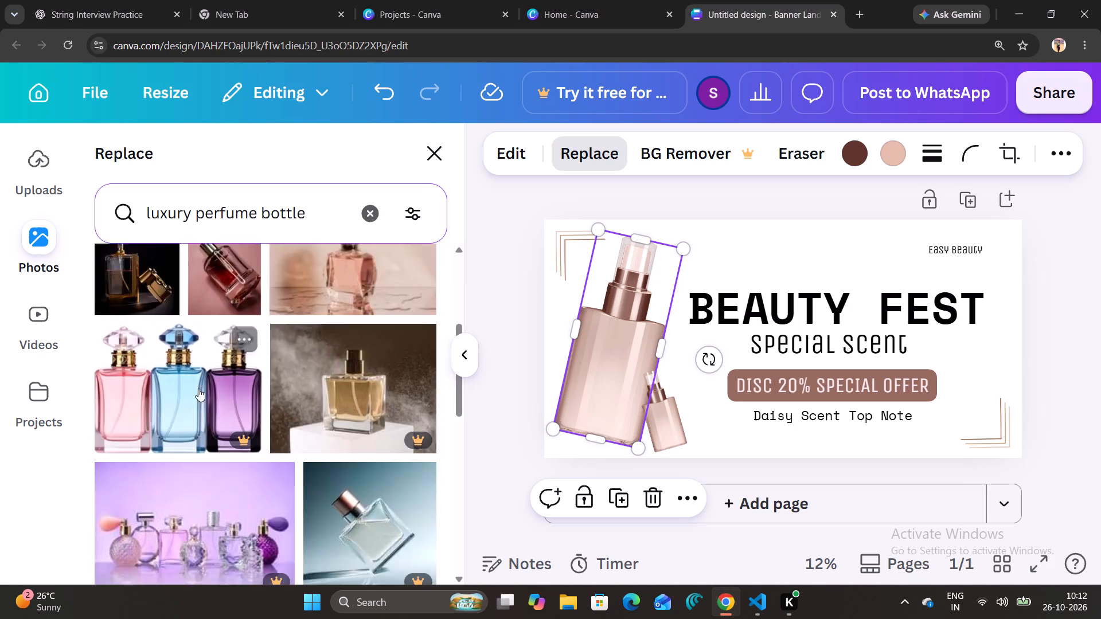
pyautogui.scroll(-3, 198, 389)
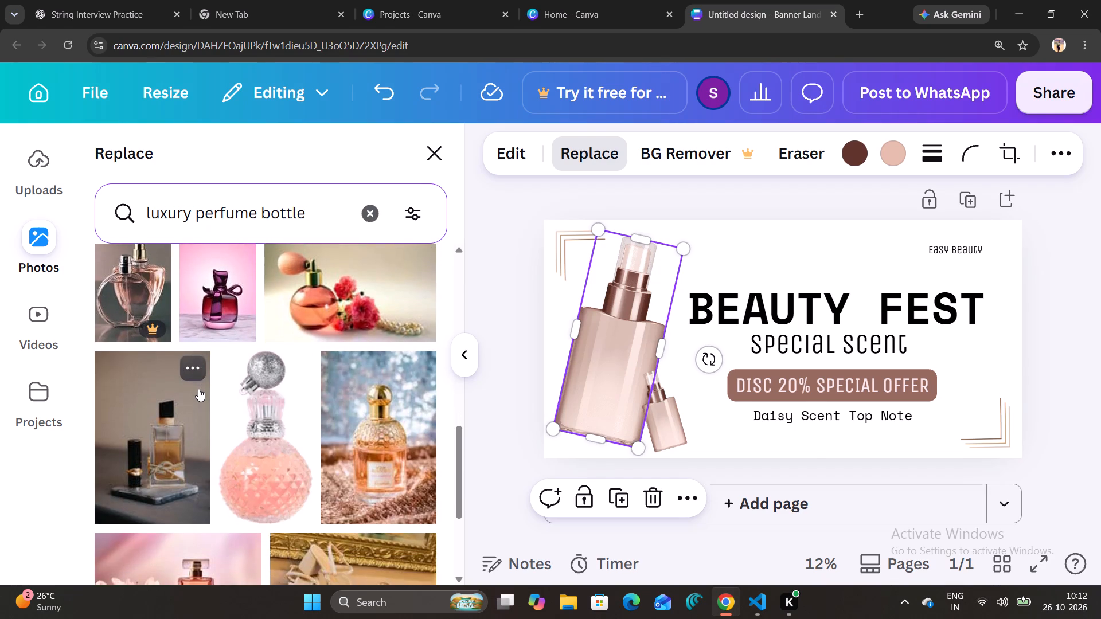
pyautogui.scroll(-3, 198, 389)
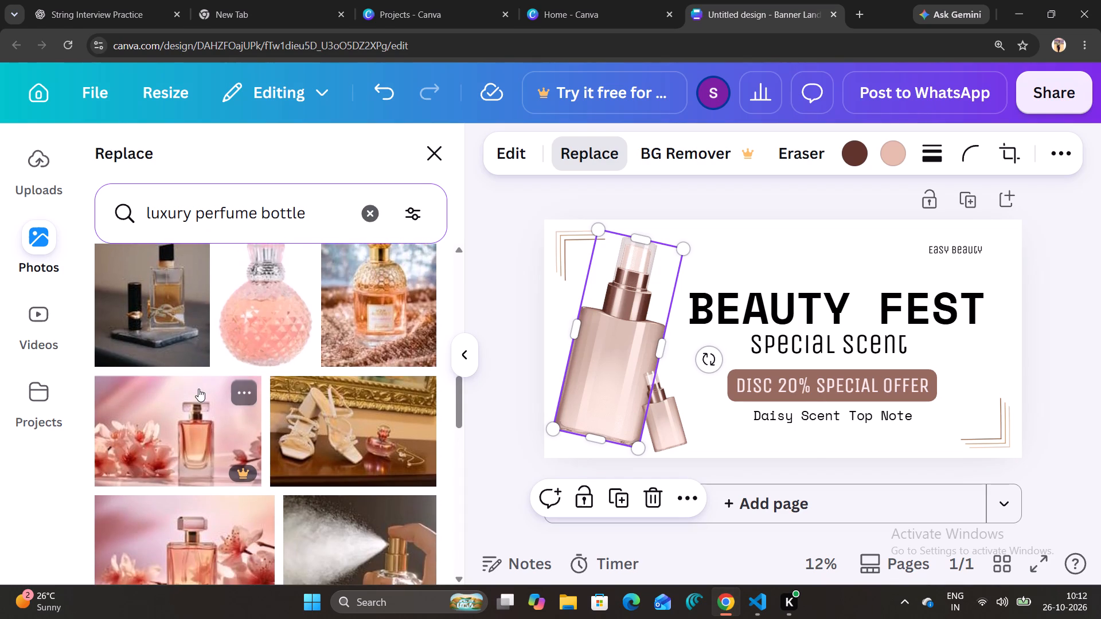
pyautogui.scroll(-2, 198, 389)
pyautogui.scroll(-1, 194, 343)
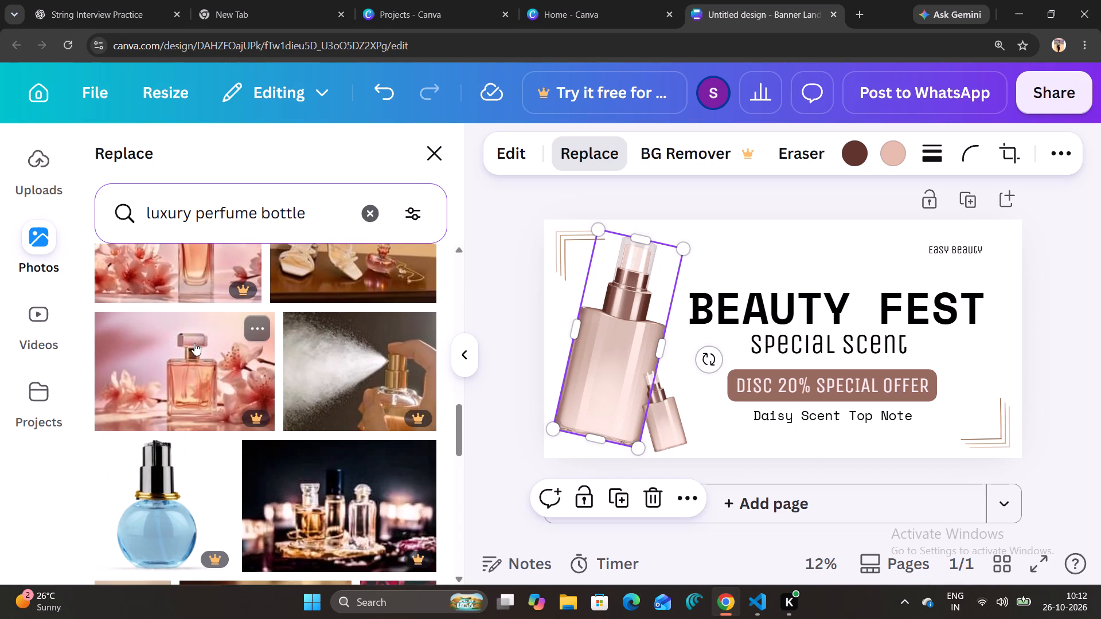
pyautogui.scroll(-4, 194, 343)
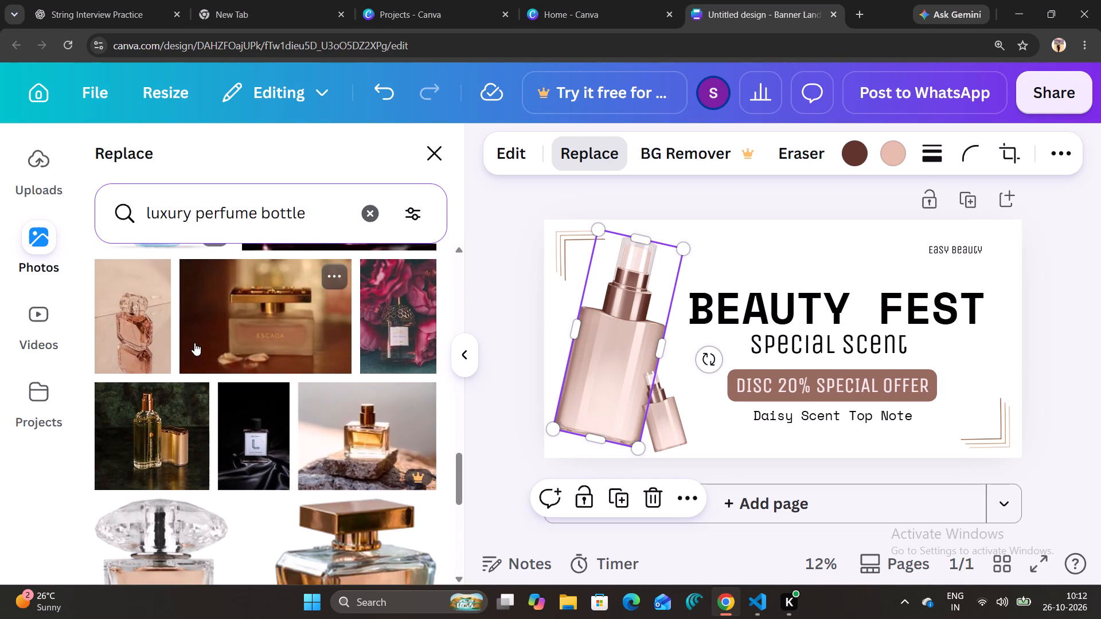
pyautogui.scroll(-3, 194, 343)
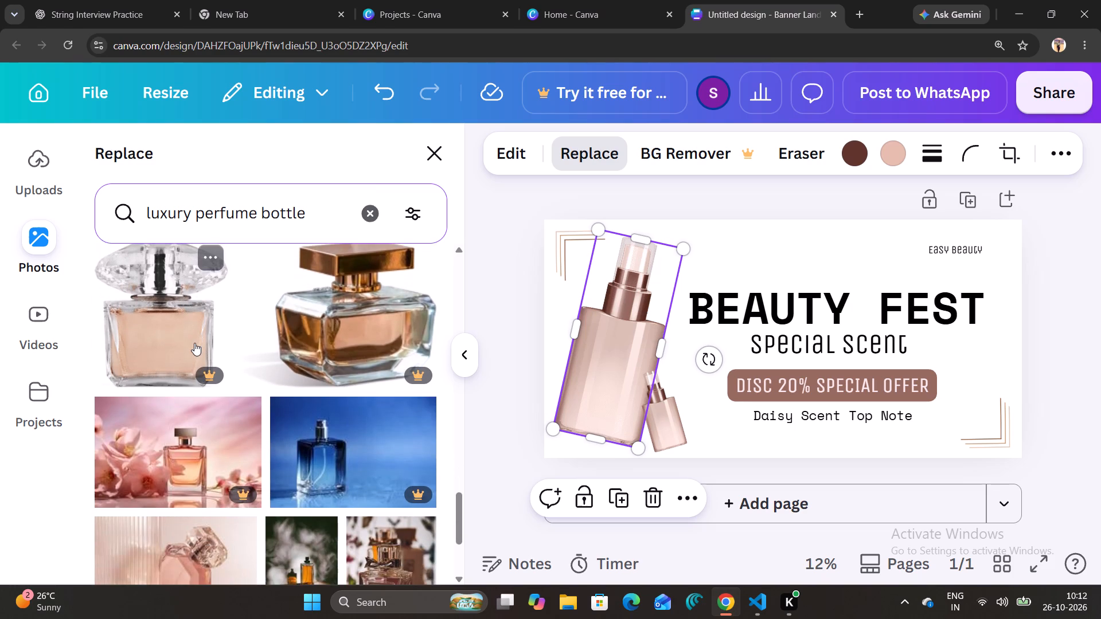
pyautogui.scroll(-4, 194, 343)
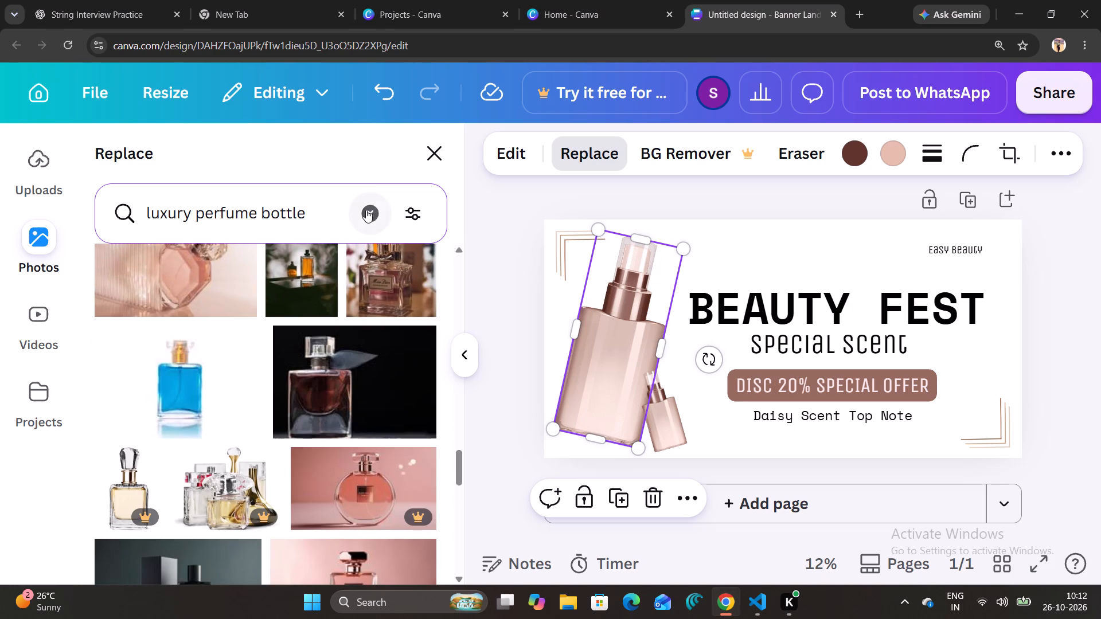
# Search the replacement photos for "sheer skin by titan".
pyautogui.click(368, 211)
pyautogui.write('sheer')
pyautogui.press('space')
pyautogui.write('skin')
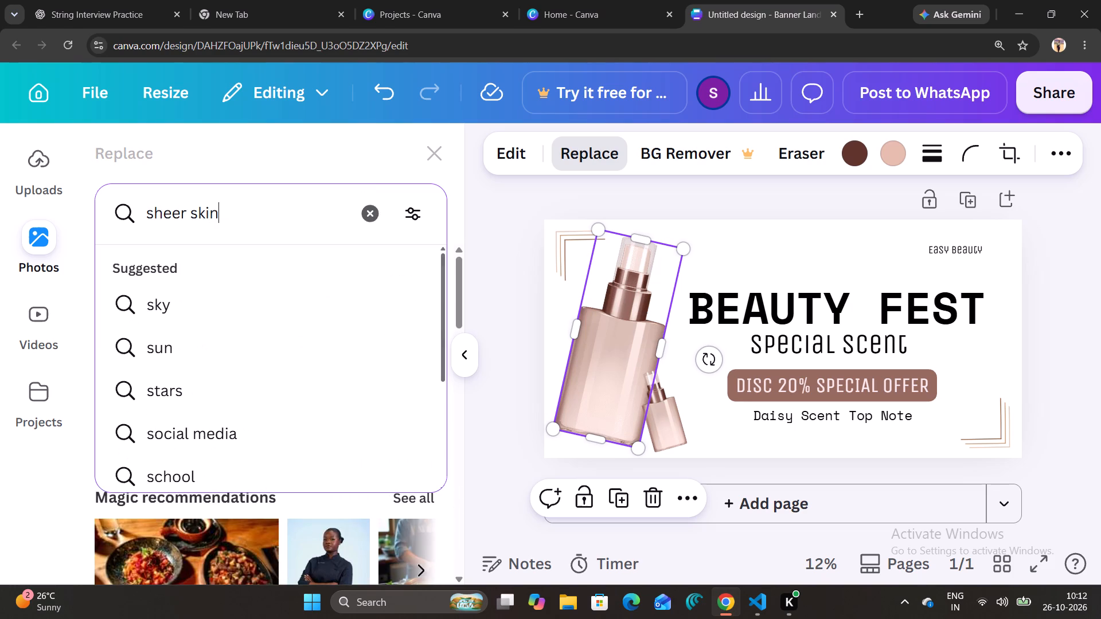
pyautogui.press('space')
pyautogui.write('by')
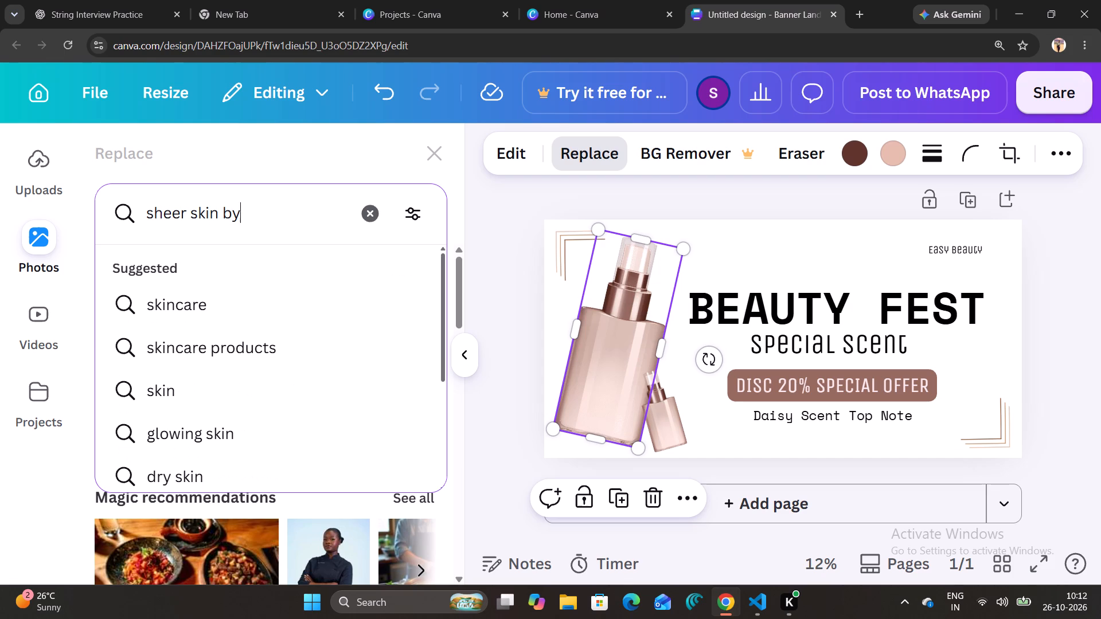
pyautogui.press('space')
pyautogui.write('titan')
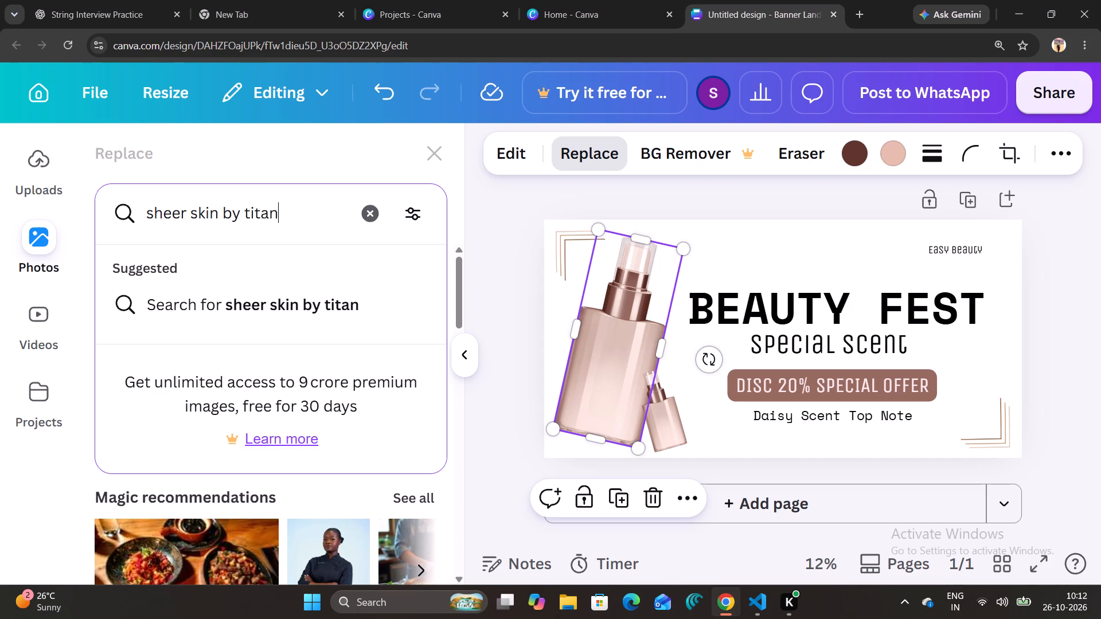
pyautogui.press('Return')
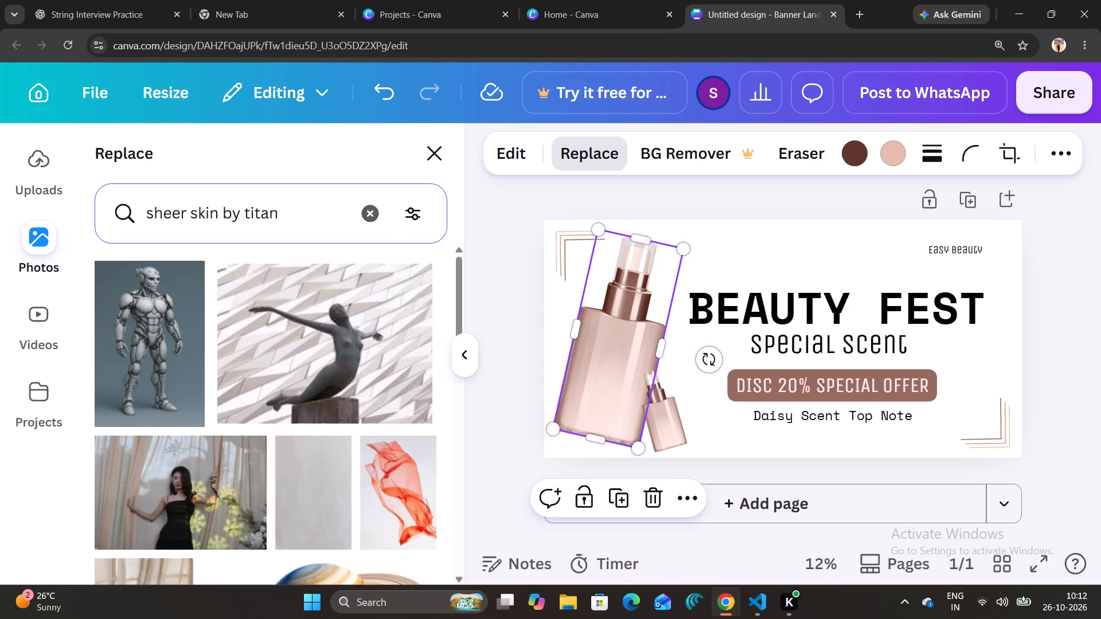
# Replace the large bottle image with the "luxury perfume bottle" search photo of an amber bottle beside a black lipstick.
pyautogui.click(372, 222)
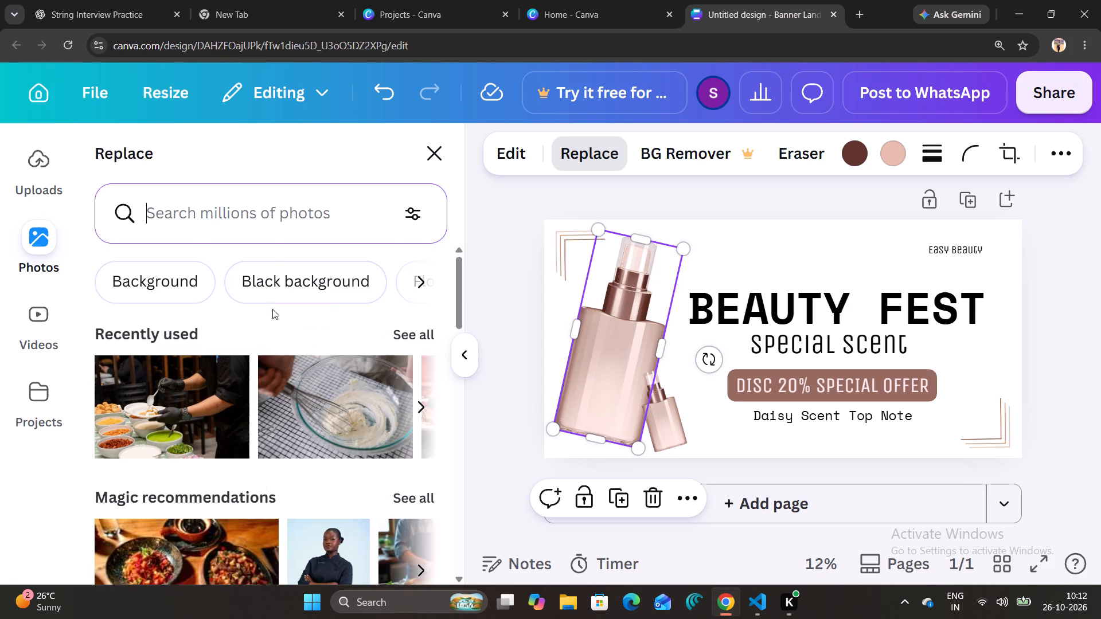
pyautogui.click(272, 201)
pyautogui.write('lux')
pyautogui.click(245, 312)
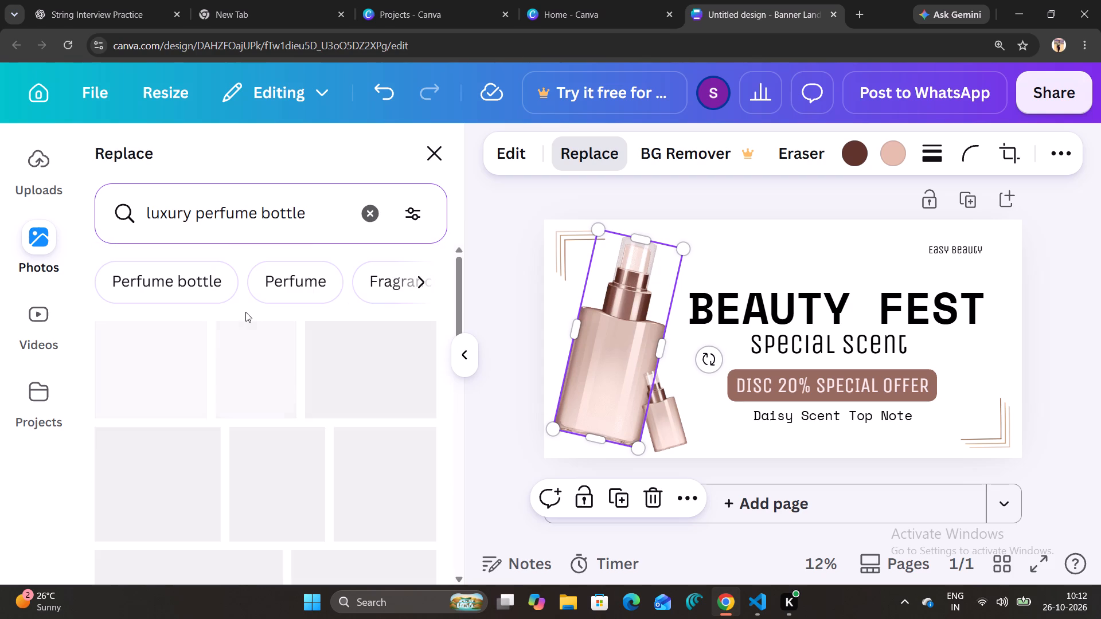
pyautogui.scroll(-2, 178, 359)
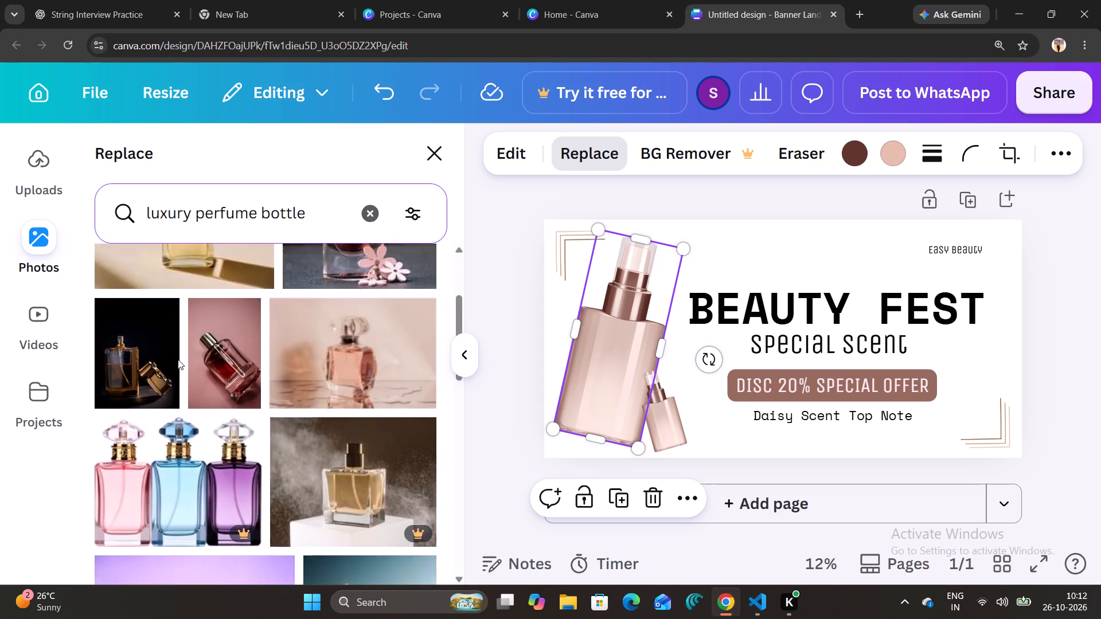
pyautogui.scroll(-3, 178, 359)
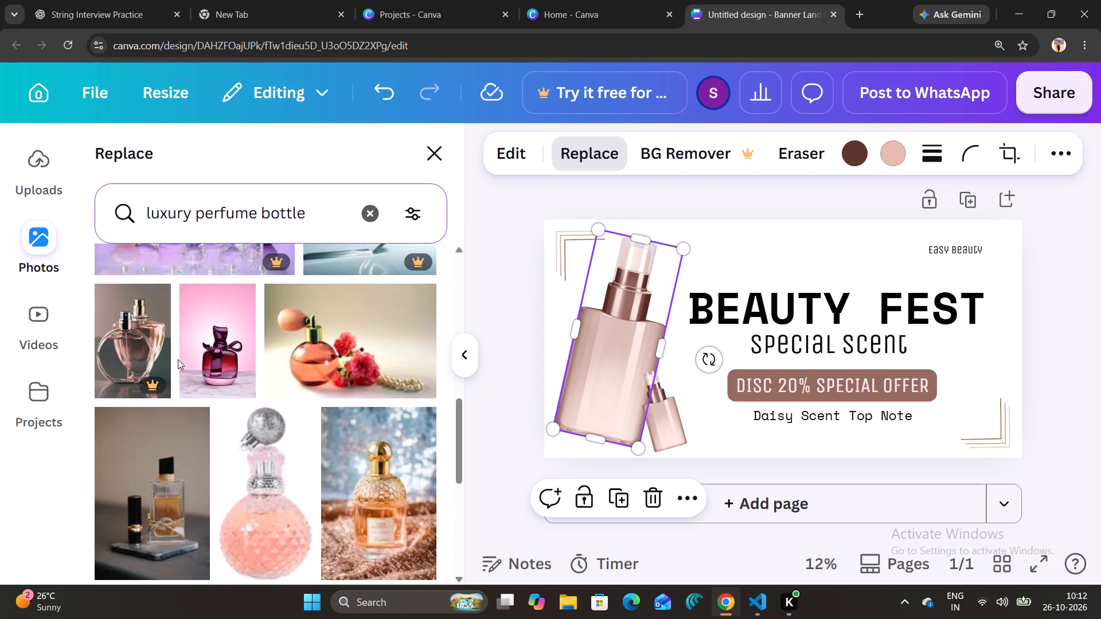
pyautogui.scroll(-2, 178, 359)
pyautogui.click(178, 359)
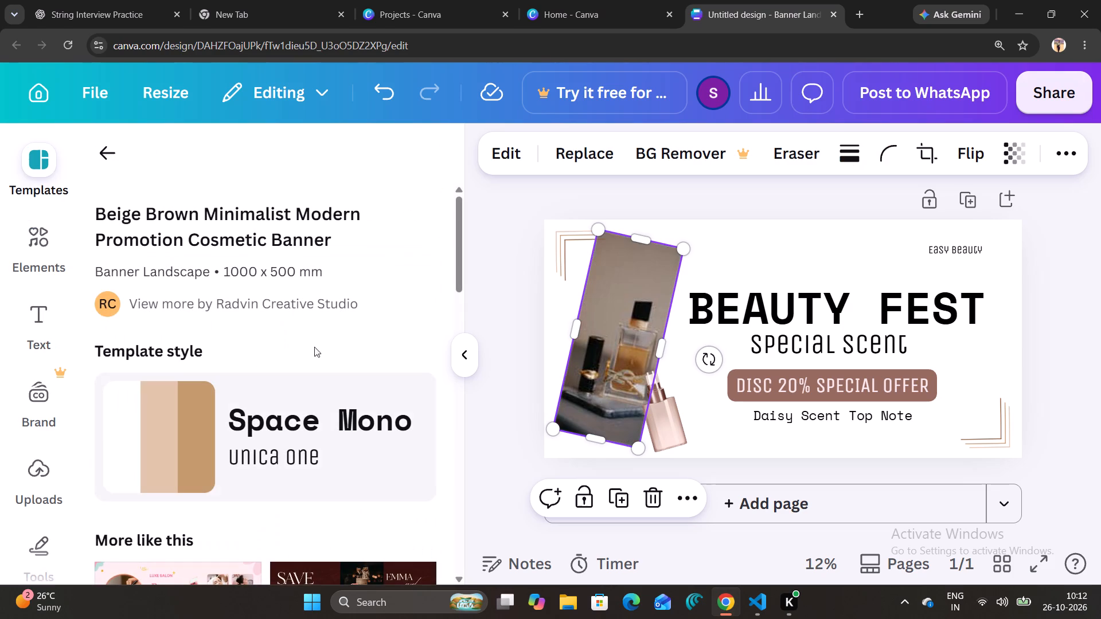
# Widen the tilted perfume photo slightly on its side facing the headline.
pyautogui.moveTo(661, 347); pyautogui.dragTo(682, 356)
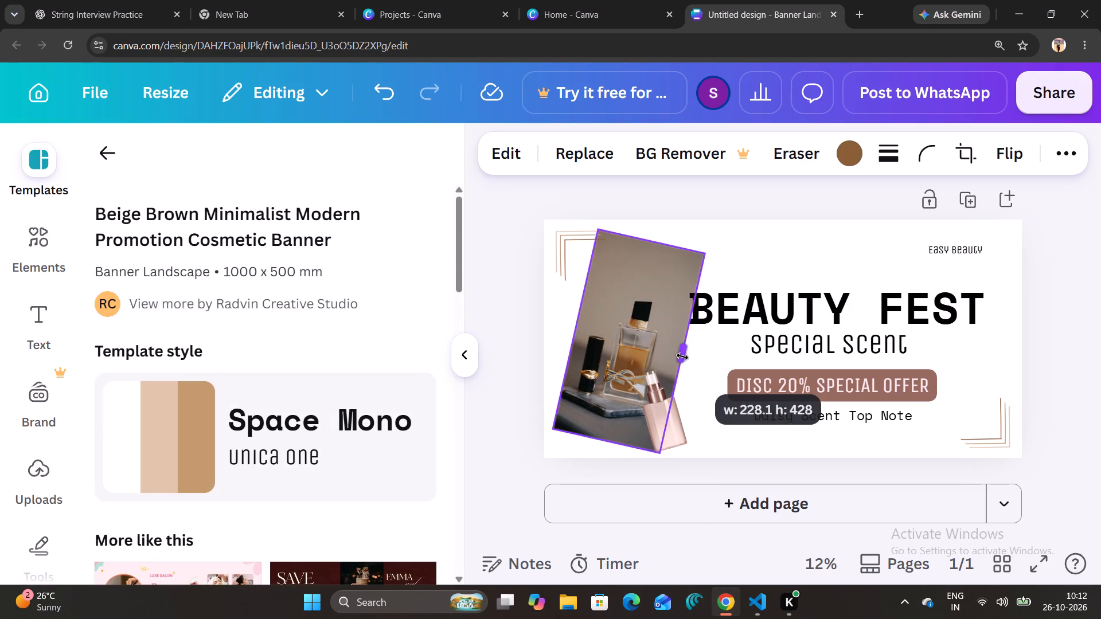
pyautogui.moveTo(682, 356); pyautogui.dragTo(666, 351)
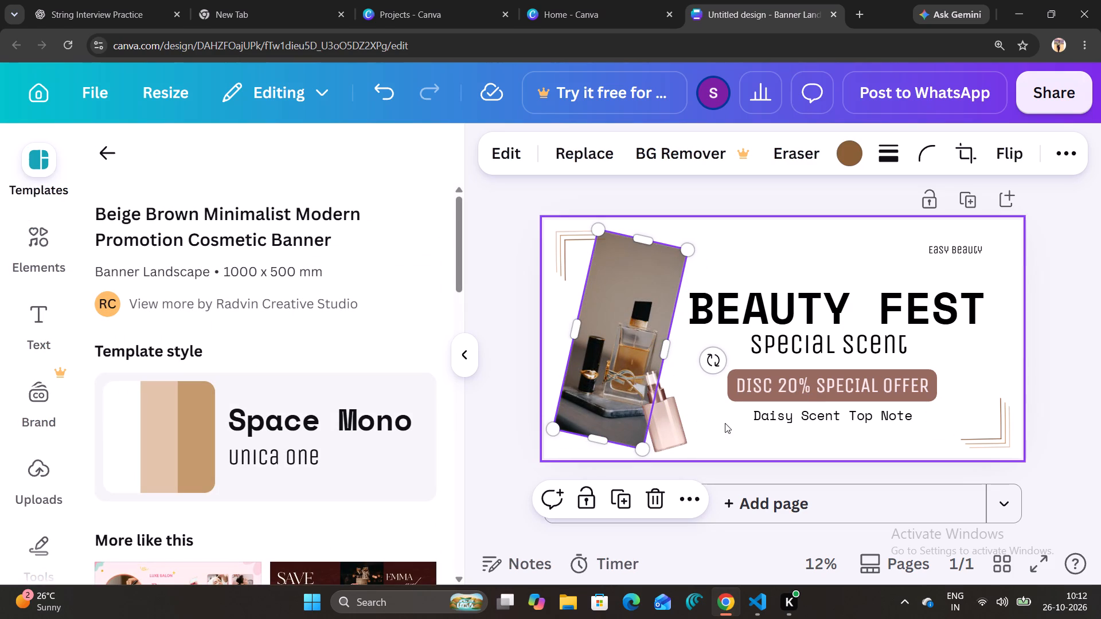
# Delete the small pink bottle image overlapping the lower corner of the perfume photo.
pyautogui.click(672, 424)
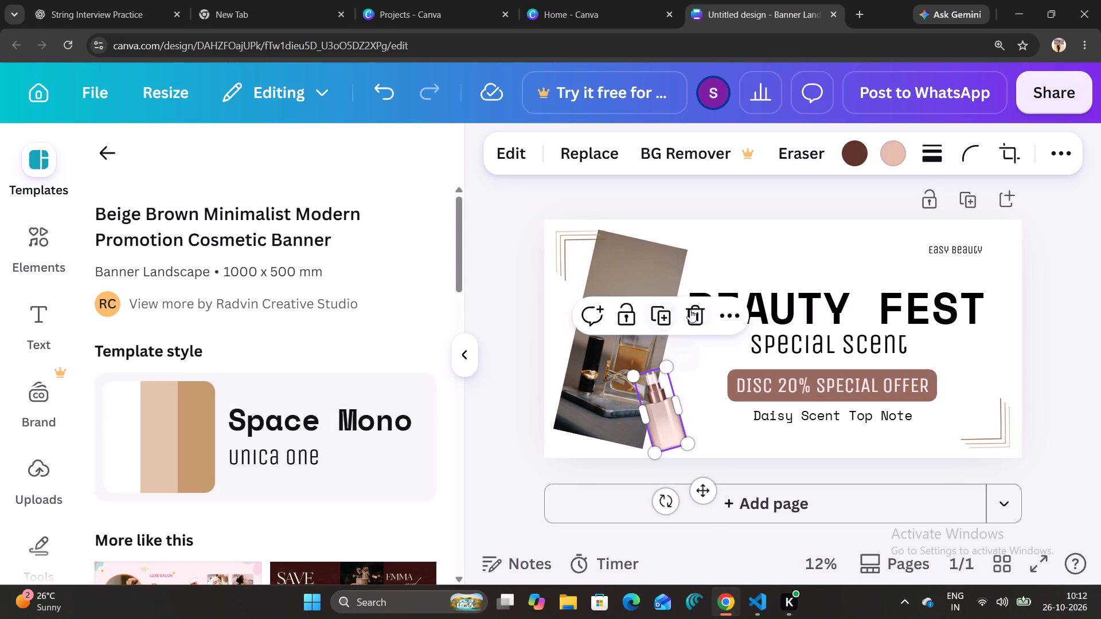
pyautogui.click(693, 309)
# Widen the tilted perfume photo a little on both its long sides.
pyautogui.click(638, 362)
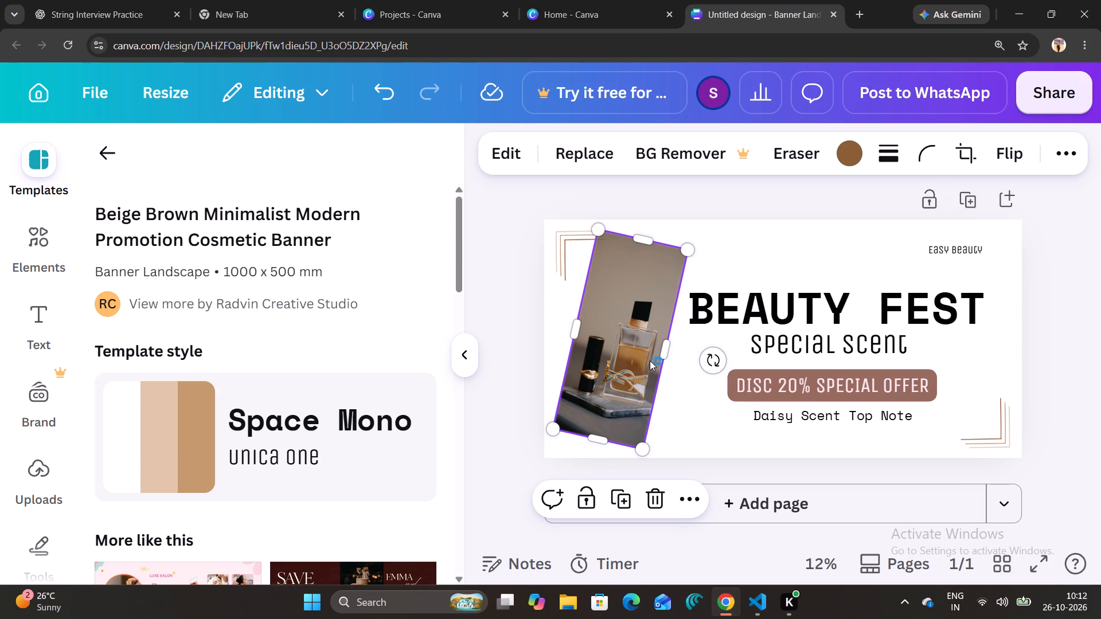
pyautogui.moveTo(660, 352); pyautogui.dragTo(668, 365)
pyautogui.moveTo(575, 328); pyautogui.dragTo(569, 323)
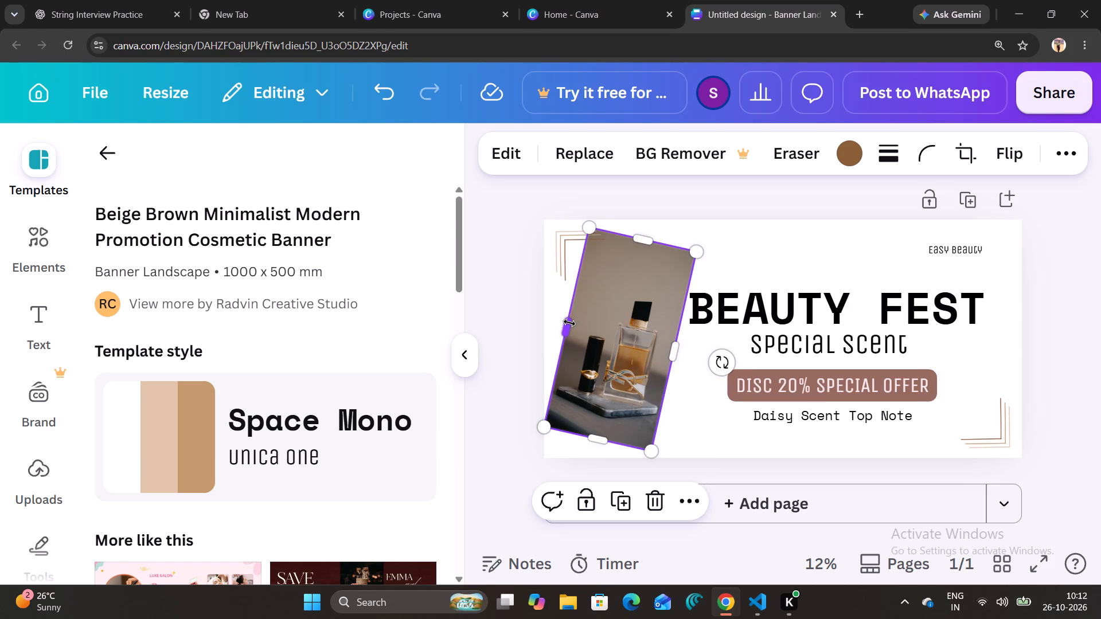
# Replace the banner's upper-left corner lines with the gold-and-black balloon garland photo found under "decorate" and move it flush into the corner.
pyautogui.click(569, 241)
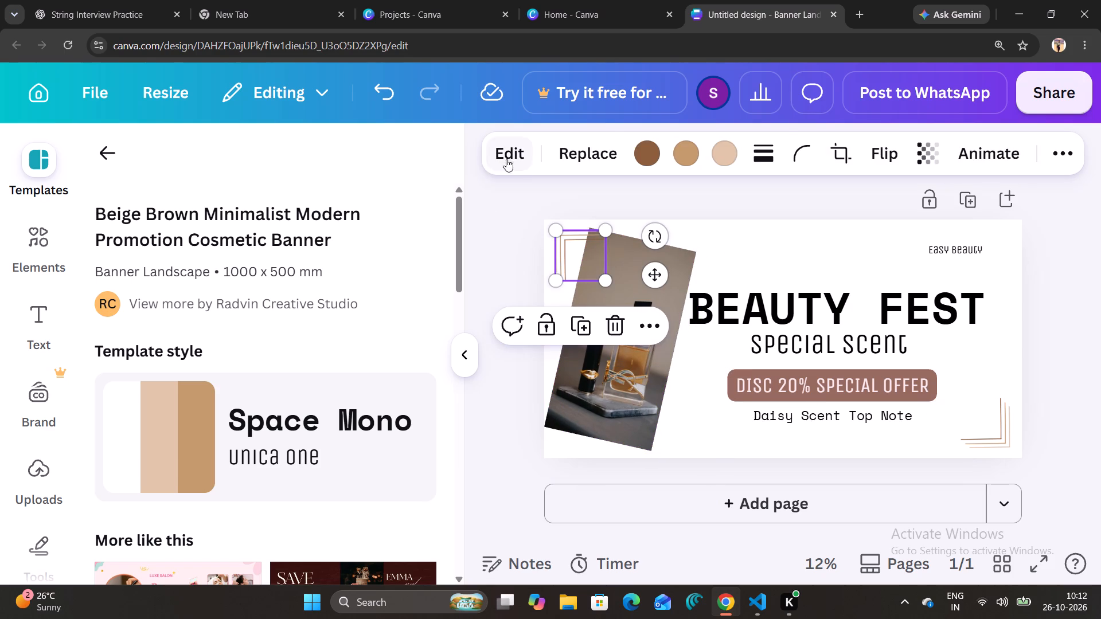
pyautogui.click(615, 141)
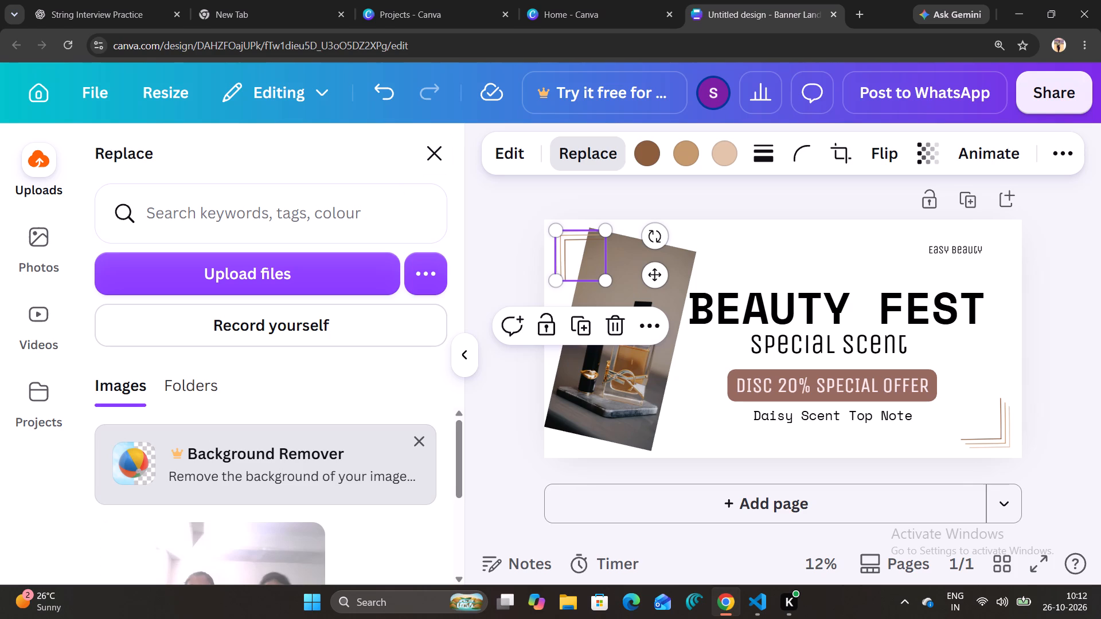
pyautogui.click(7, 251)
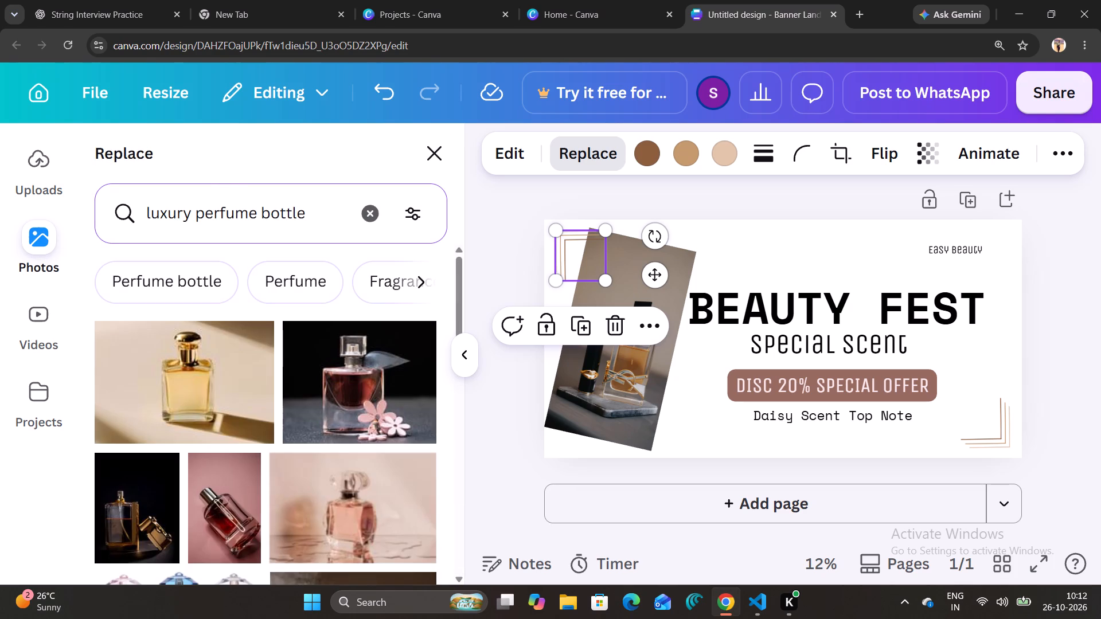
pyautogui.click(372, 225)
pyautogui.click(311, 216)
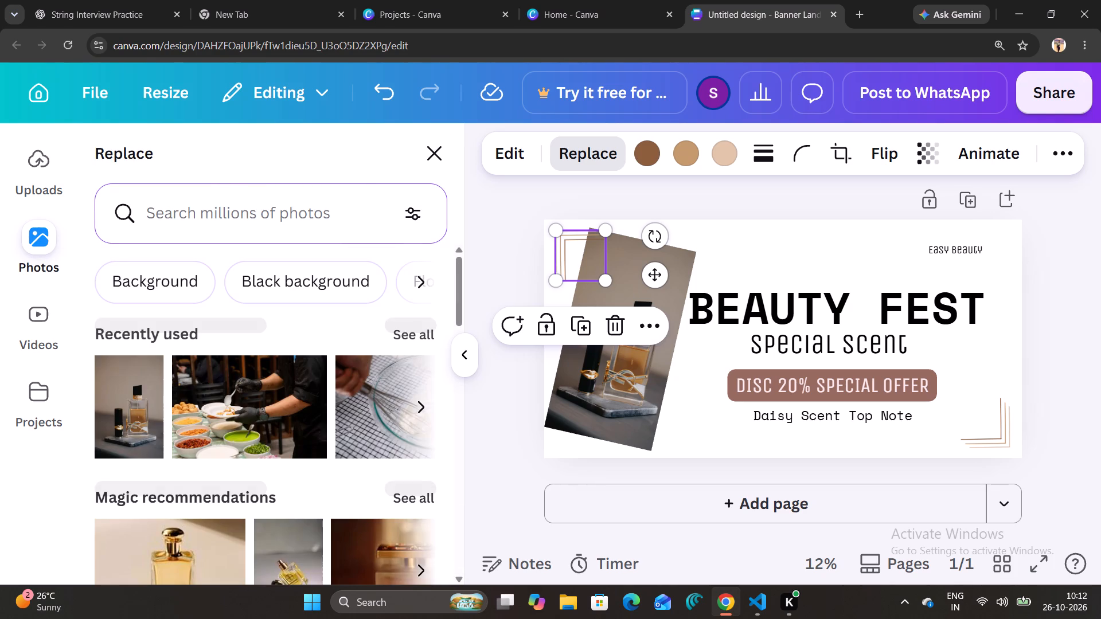
pyautogui.write('decorate')
pyautogui.press('Return')
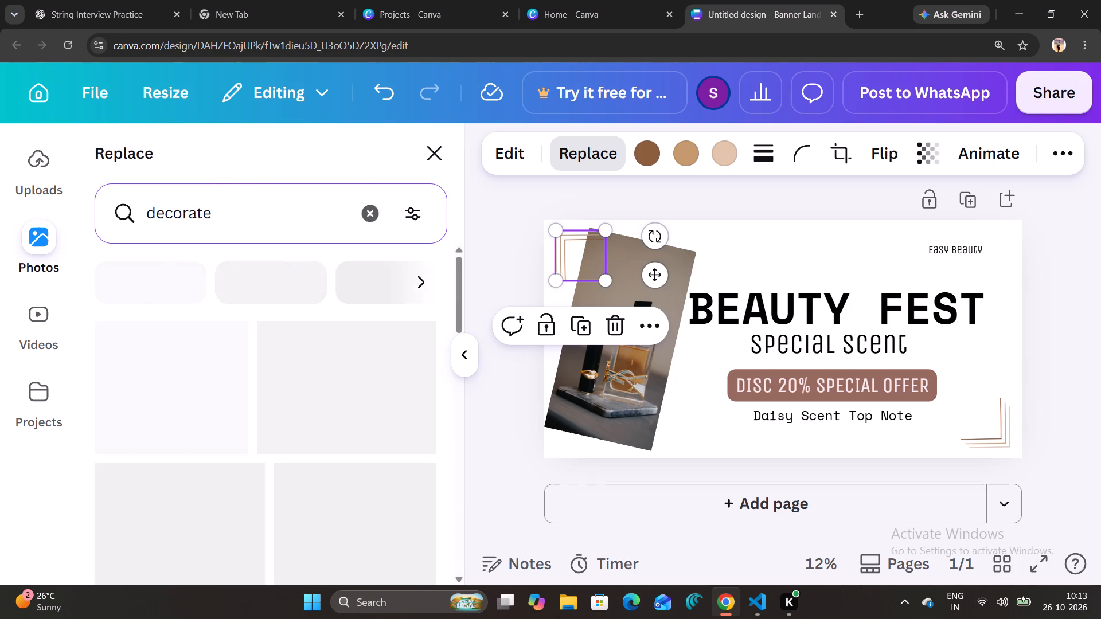
pyautogui.scroll(-1, 228, 355)
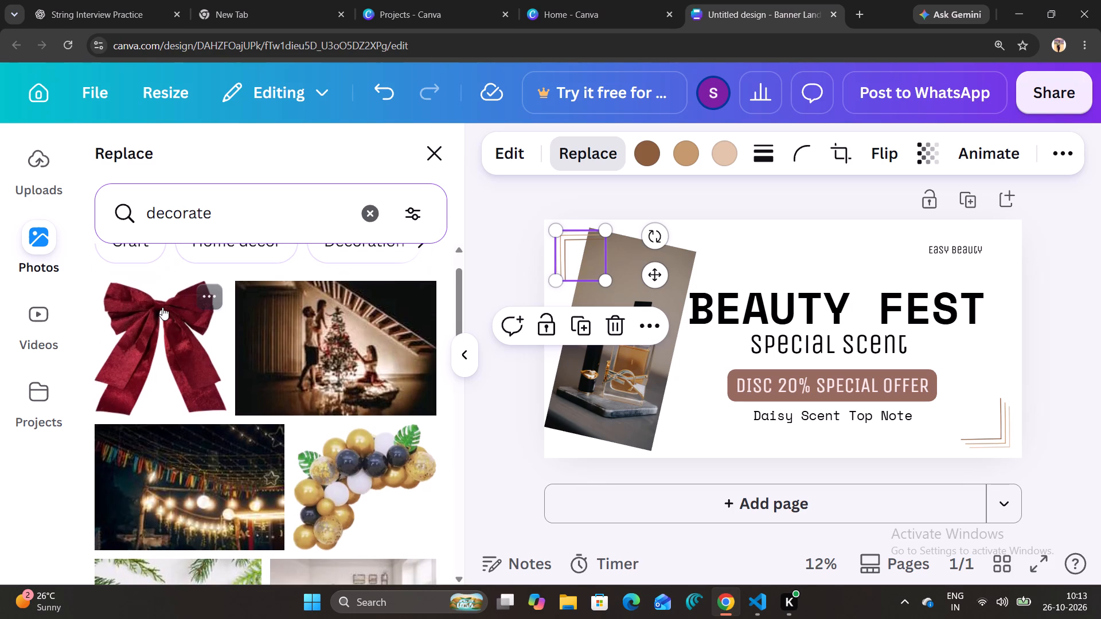
pyautogui.scroll(-1, 228, 370)
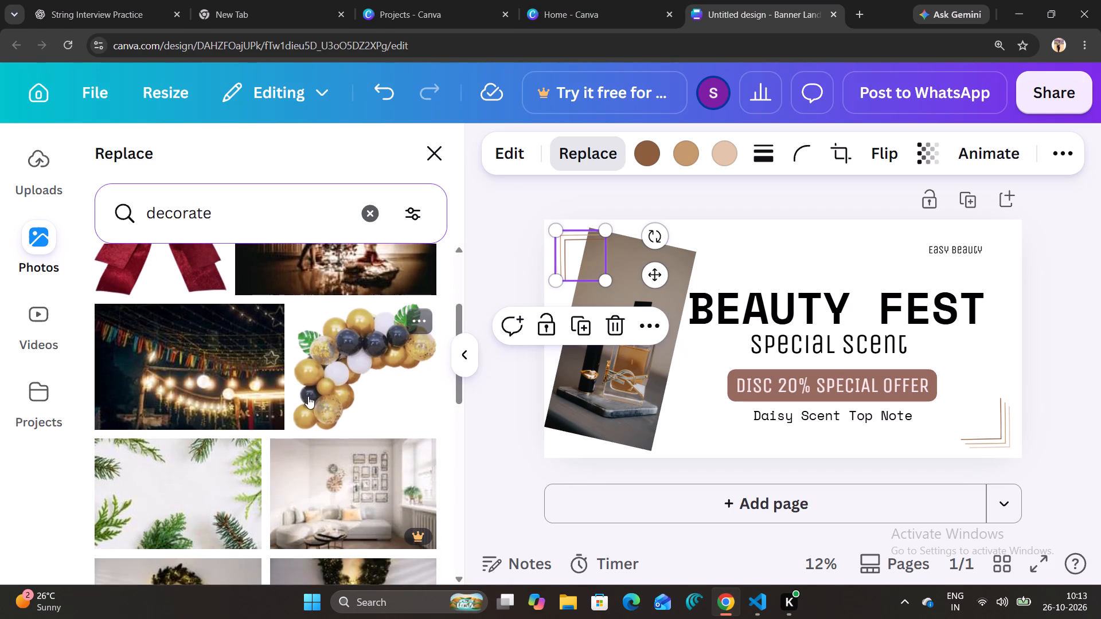
pyautogui.click(308, 396)
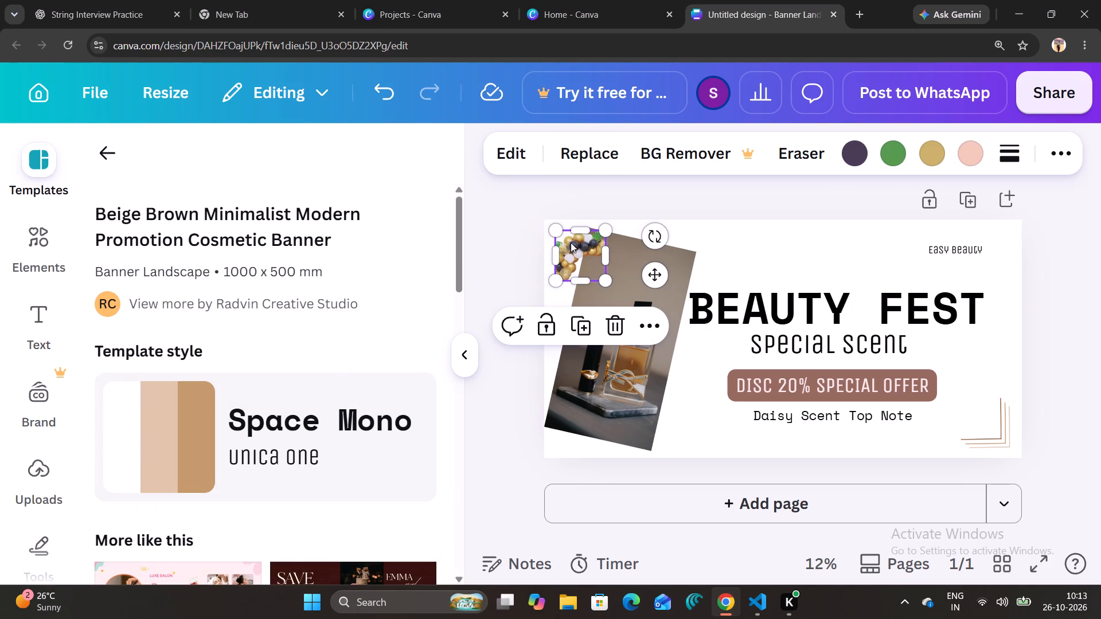
pyautogui.moveTo(571, 242); pyautogui.dragTo(552, 231)
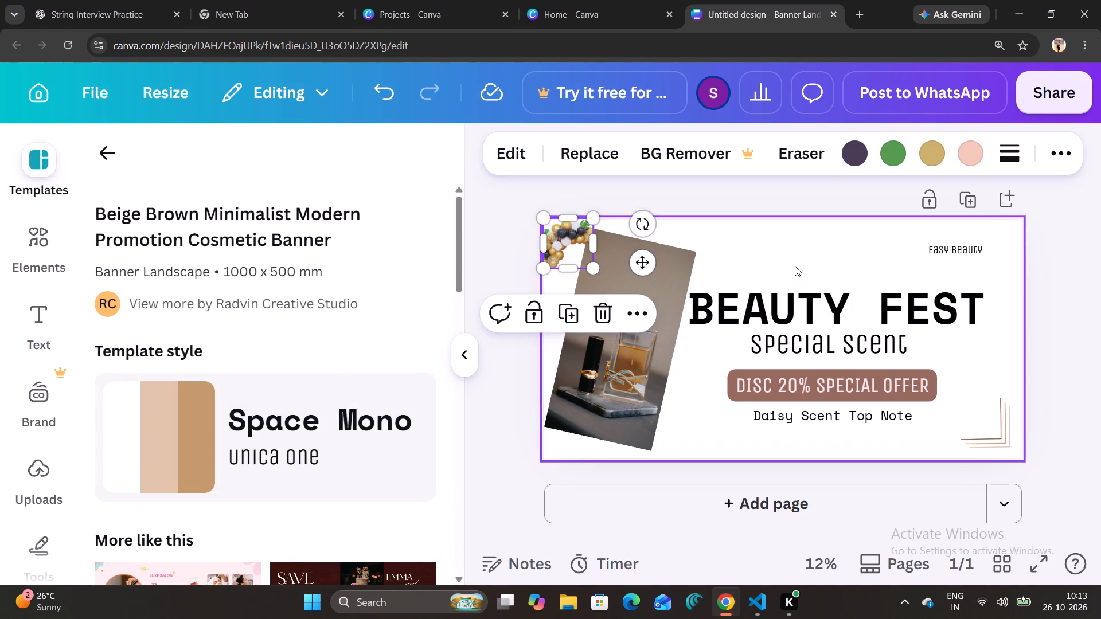
# Move the tilted perfume photo up and left so it runs off the banner's edge behind the balloon garland.
pyautogui.moveTo(652, 288); pyautogui.dragTo(661, 289)
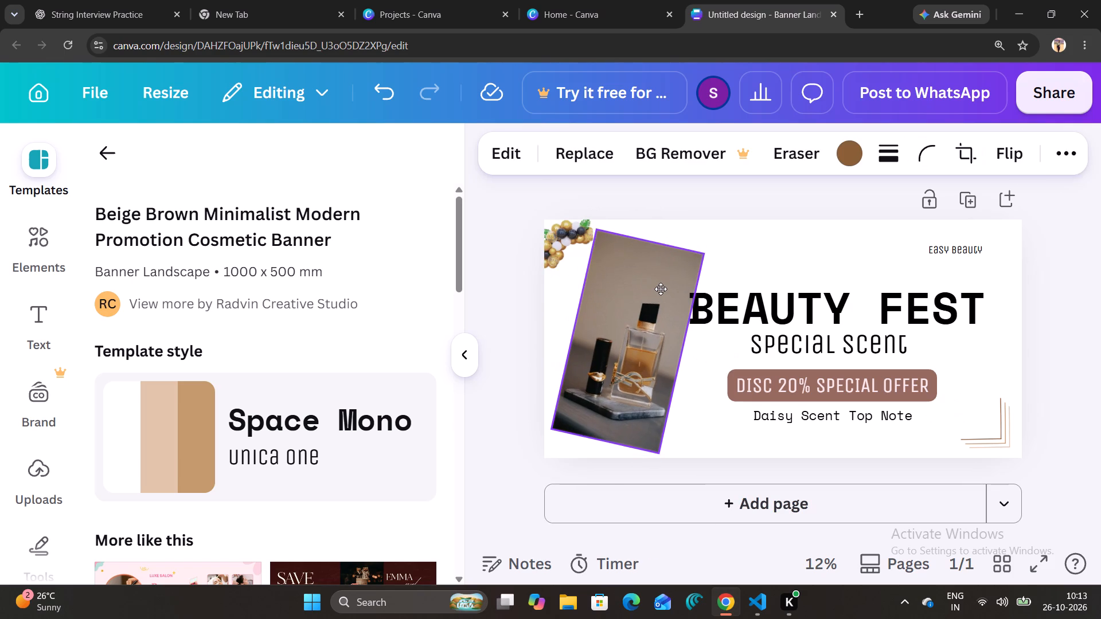
pyautogui.moveTo(661, 289); pyautogui.dragTo(612, 274)
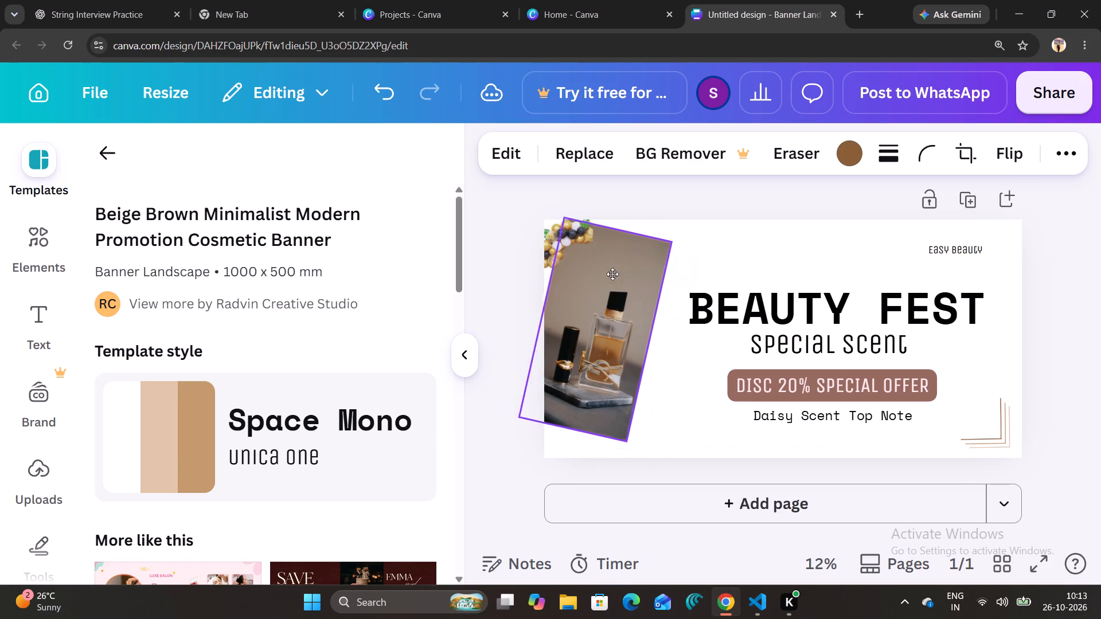
pyautogui.moveTo(612, 274); pyautogui.dragTo(611, 265)
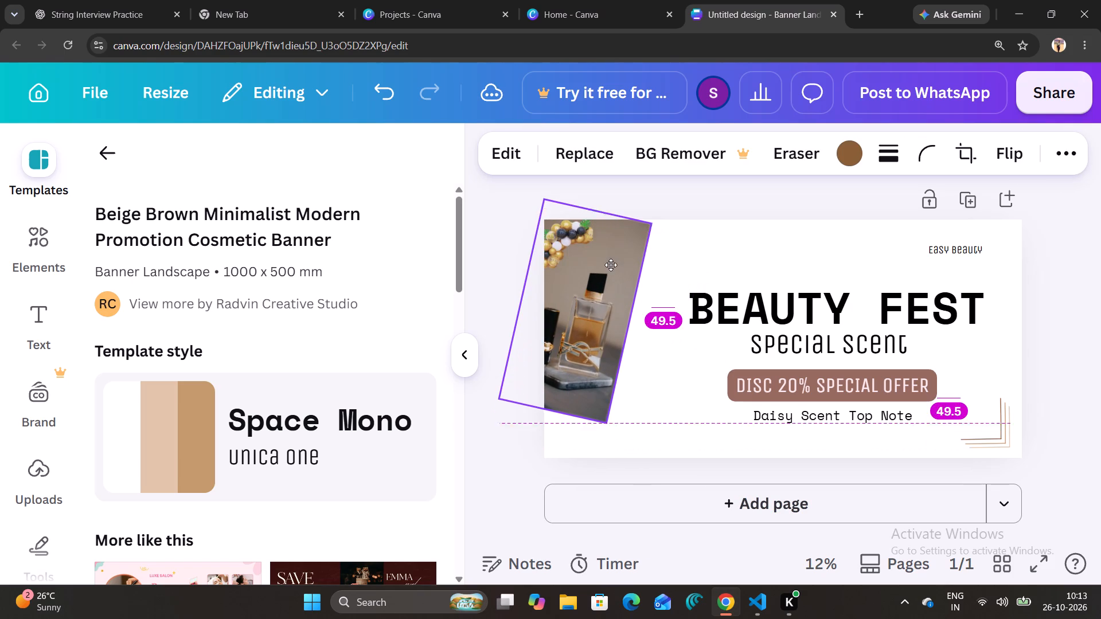
pyautogui.moveTo(611, 265); pyautogui.dragTo(611, 264)
# Enlarge the tilted perfume photo to about 450 mm high and widen it toward the headline.
pyautogui.moveTo(603, 420); pyautogui.dragTo(622, 423)
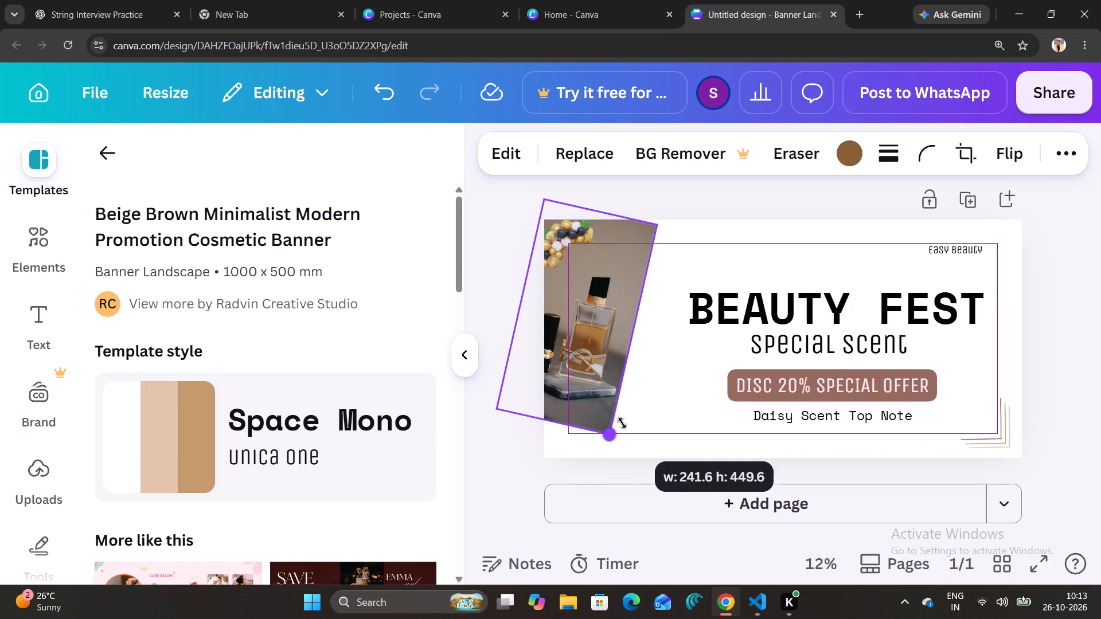
pyautogui.moveTo(622, 423); pyautogui.dragTo(628, 424)
pyautogui.moveTo(633, 328); pyautogui.dragTo(661, 339)
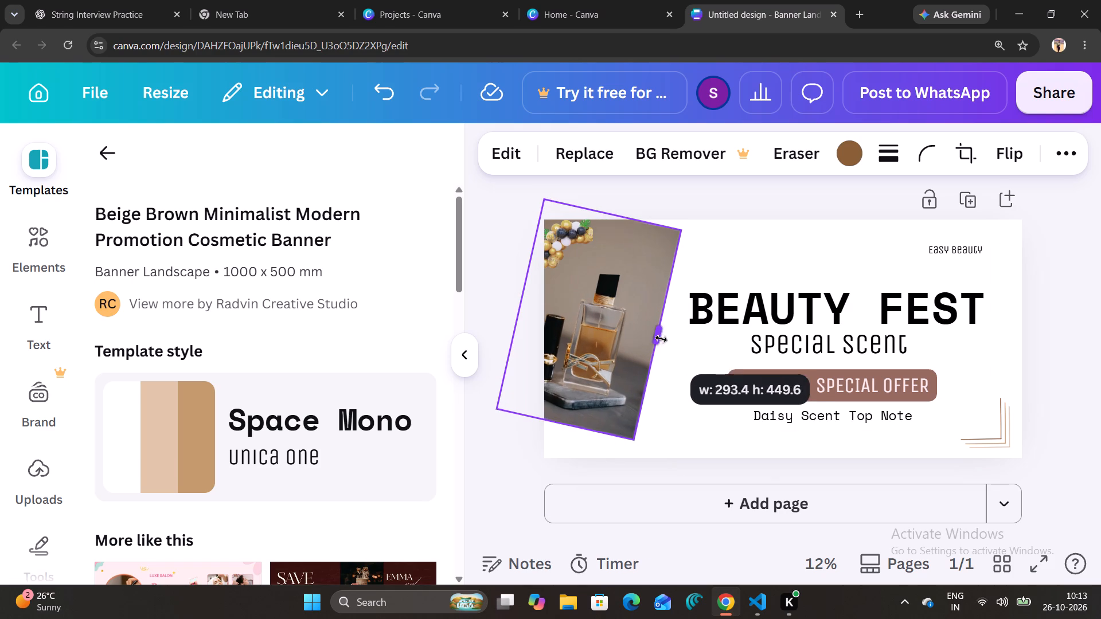
pyautogui.moveTo(661, 339); pyautogui.dragTo(670, 343)
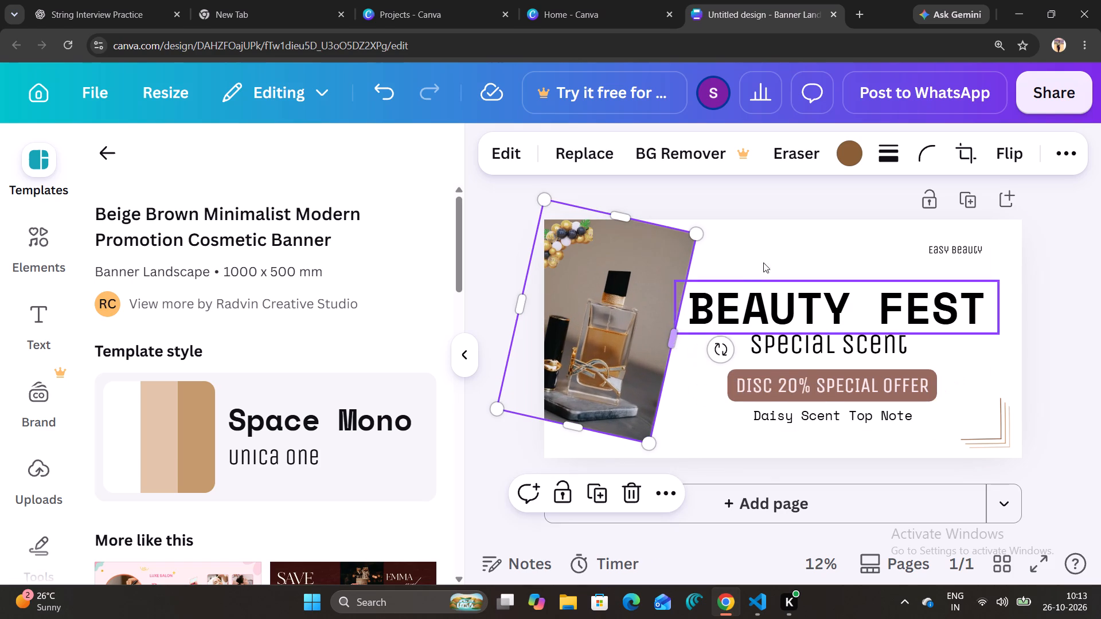
pyautogui.click(775, 257)
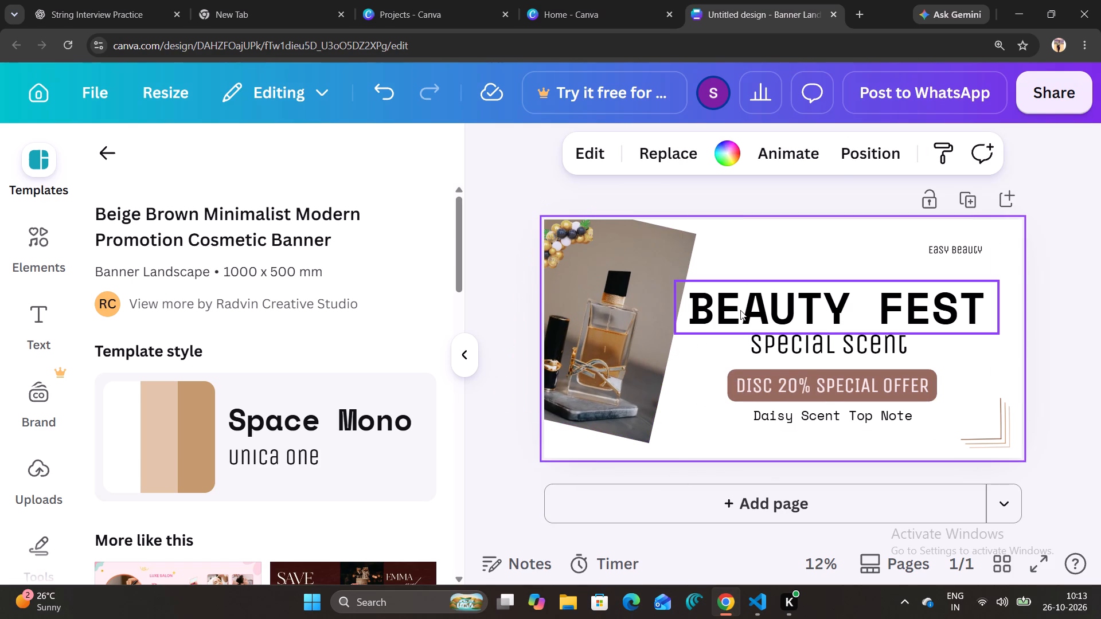
# Replace the headline text "BEAUTY FEST" with "Soul Smell".
pyautogui.click(740, 310)
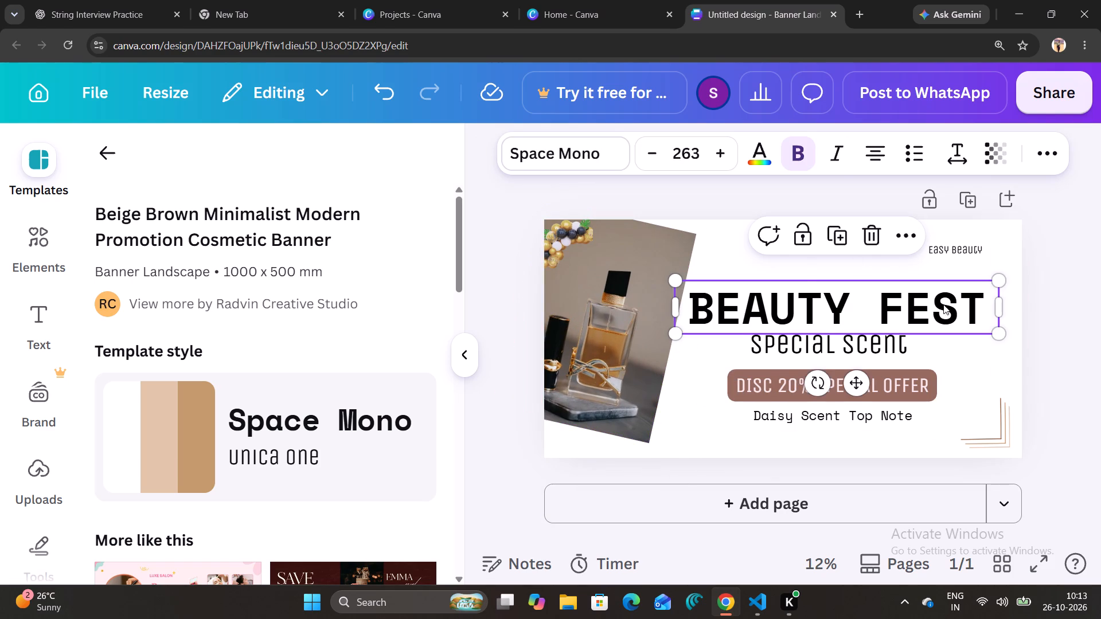
pyautogui.click(975, 313)
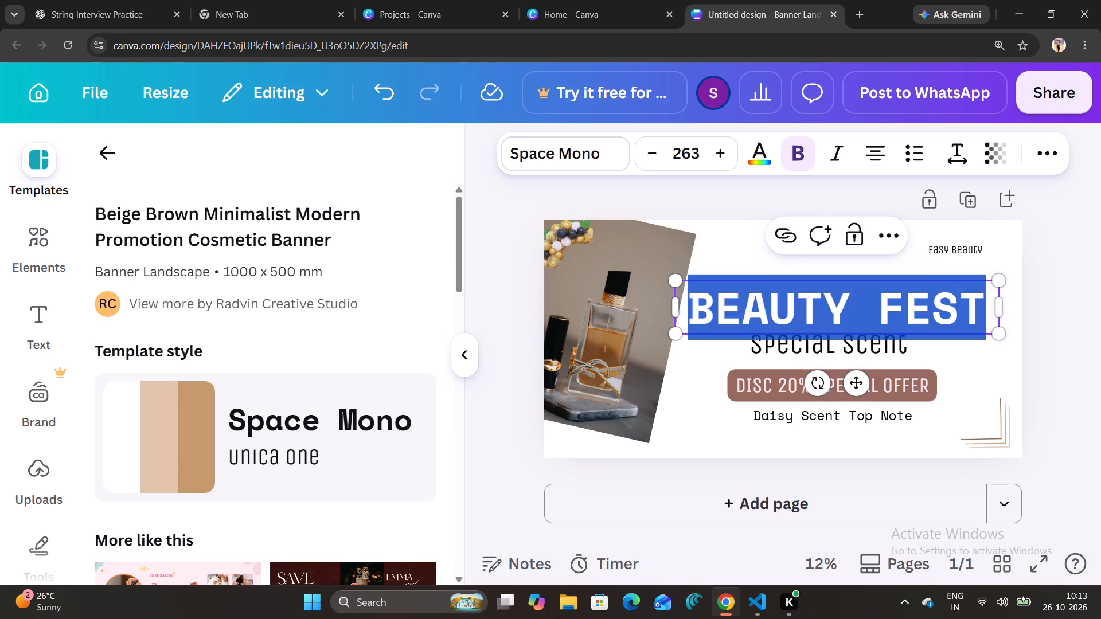
pyautogui.click(987, 313)
pyautogui.click(987, 313)
pyautogui.press('BackSpace')
pyautogui.press('BackSpace')
pyautogui.press('BackSpace')
pyautogui.press('BackSpace')
pyautogui.press('BackSpace')
pyautogui.press('BackSpace')
pyautogui.press('BackSpace')
pyautogui.press('BackSpace')
pyautogui.press('BackSpace')
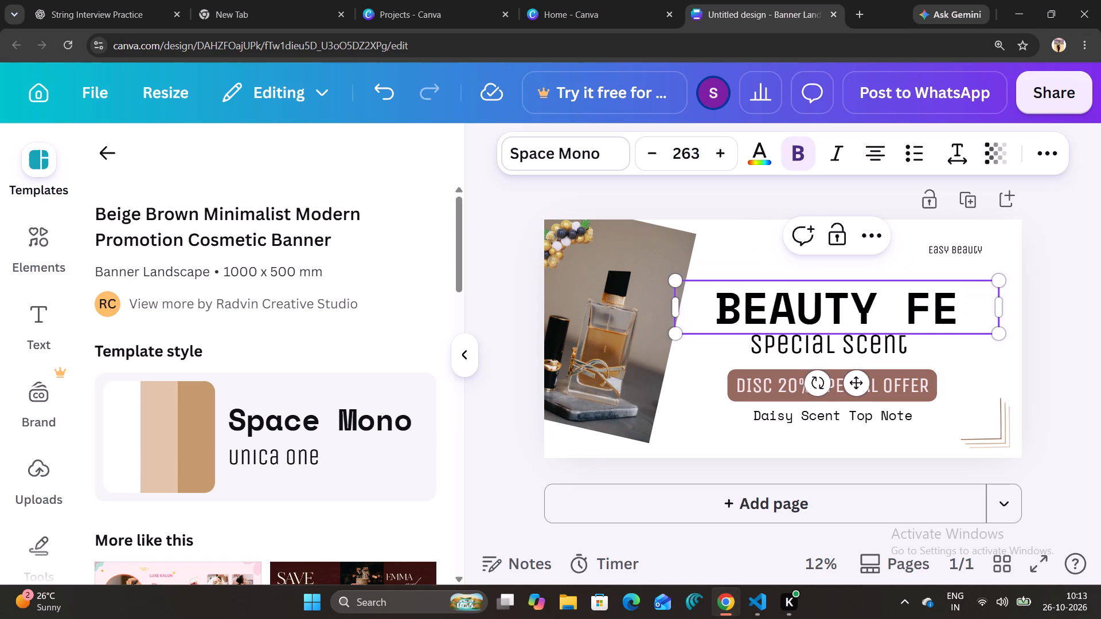
pyautogui.press('BackSpace')
pyautogui.press('BackSpace')
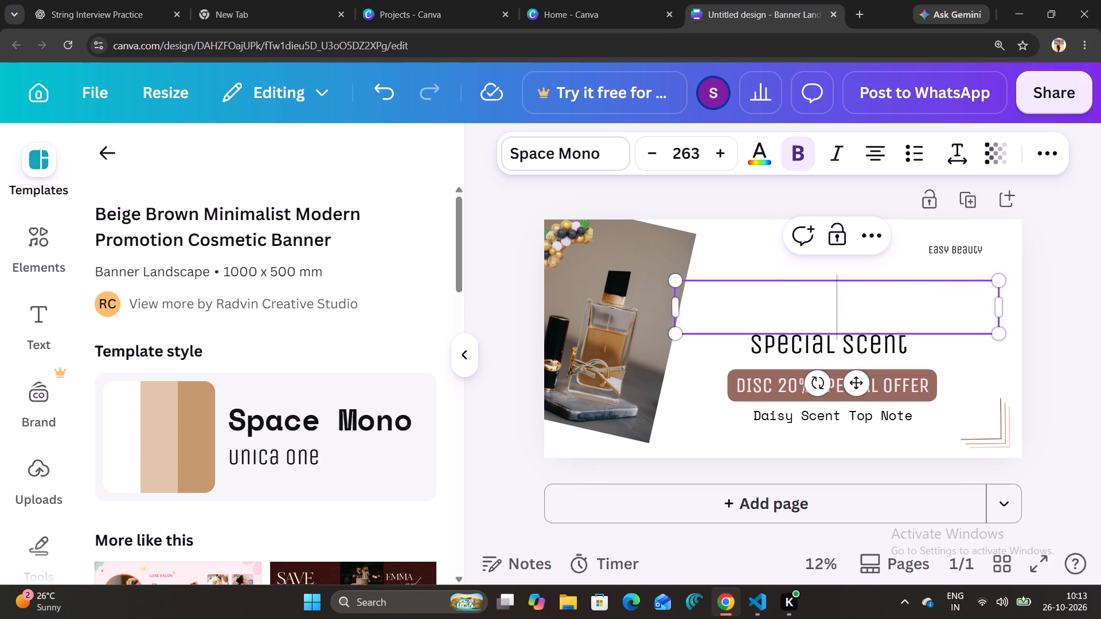
pyautogui.write('ou')
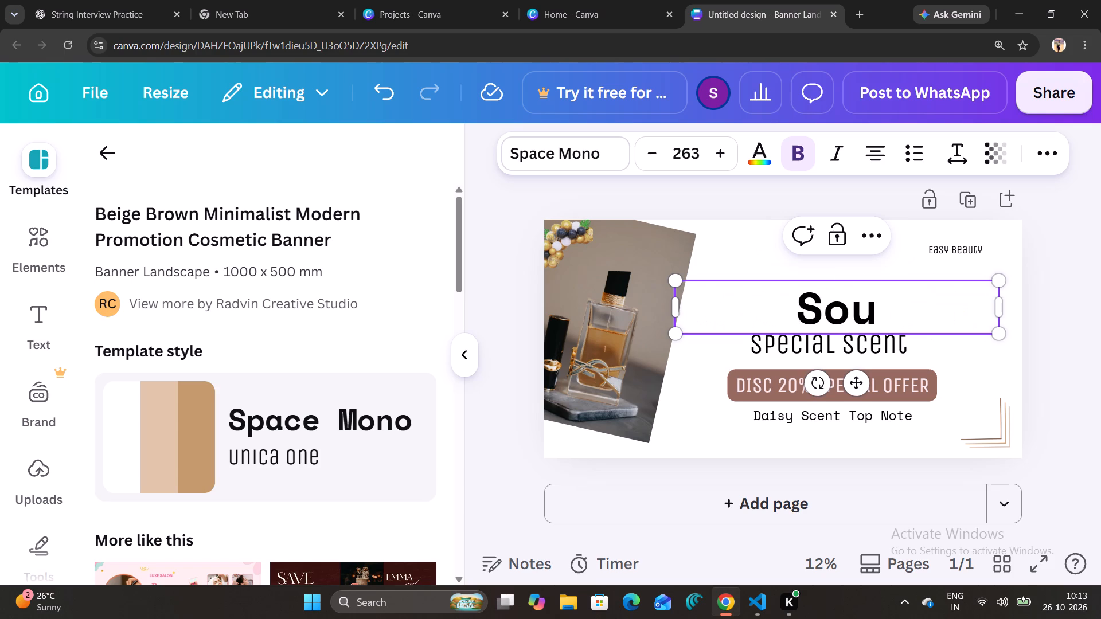
pyautogui.write('l')
pyautogui.press('space')
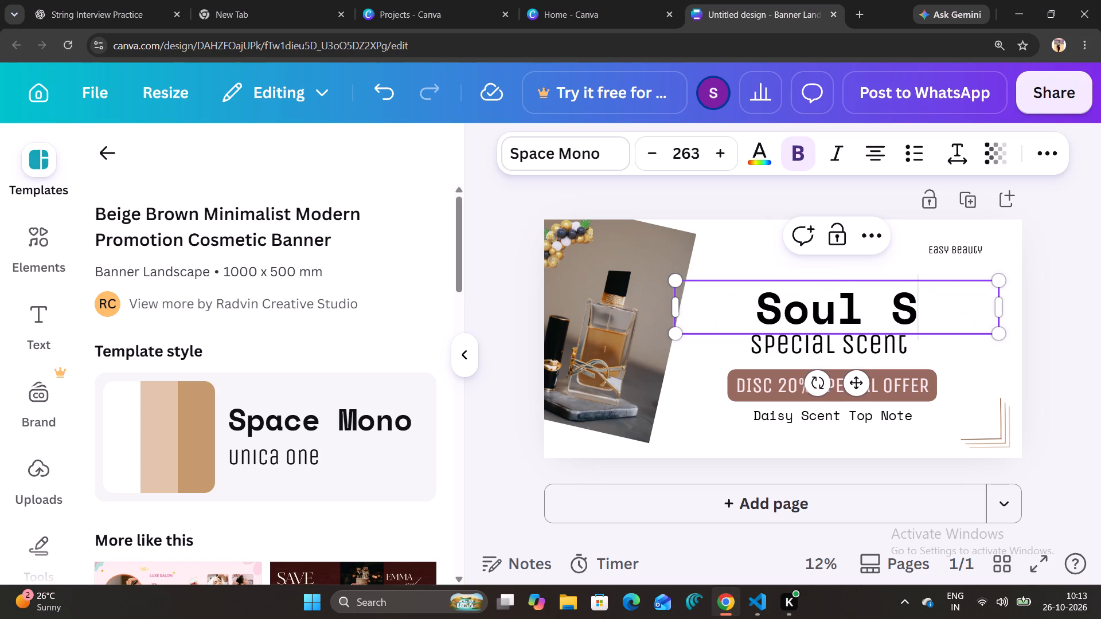
pyautogui.write('mell')
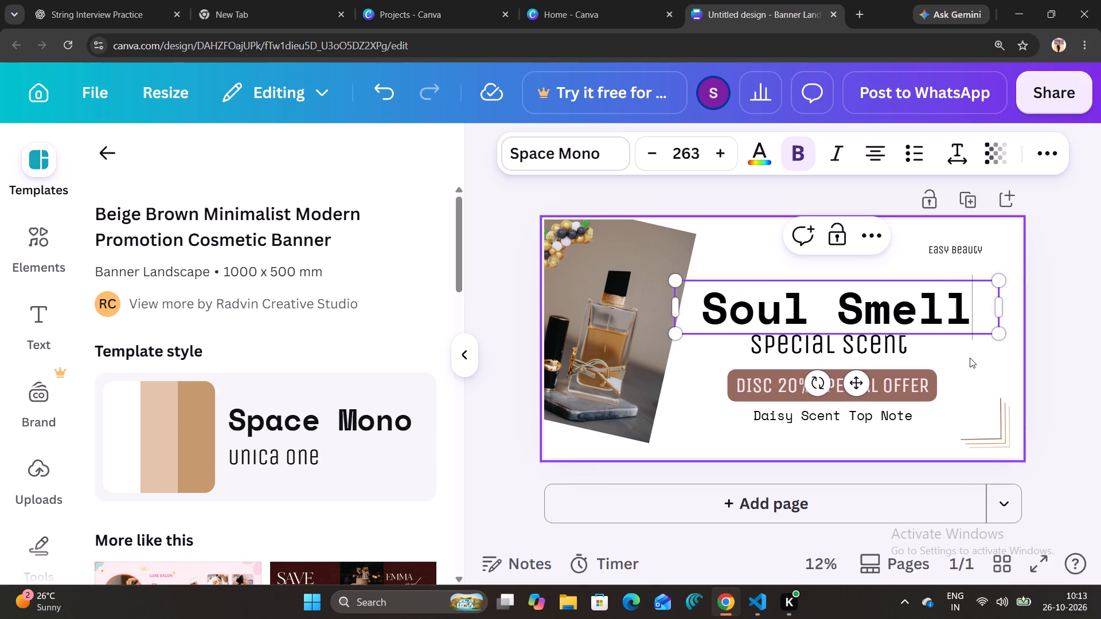
pyautogui.click(967, 358)
# Replace the subtitle "Special Scent" below the headline with "your smell".
pyautogui.click(860, 329)
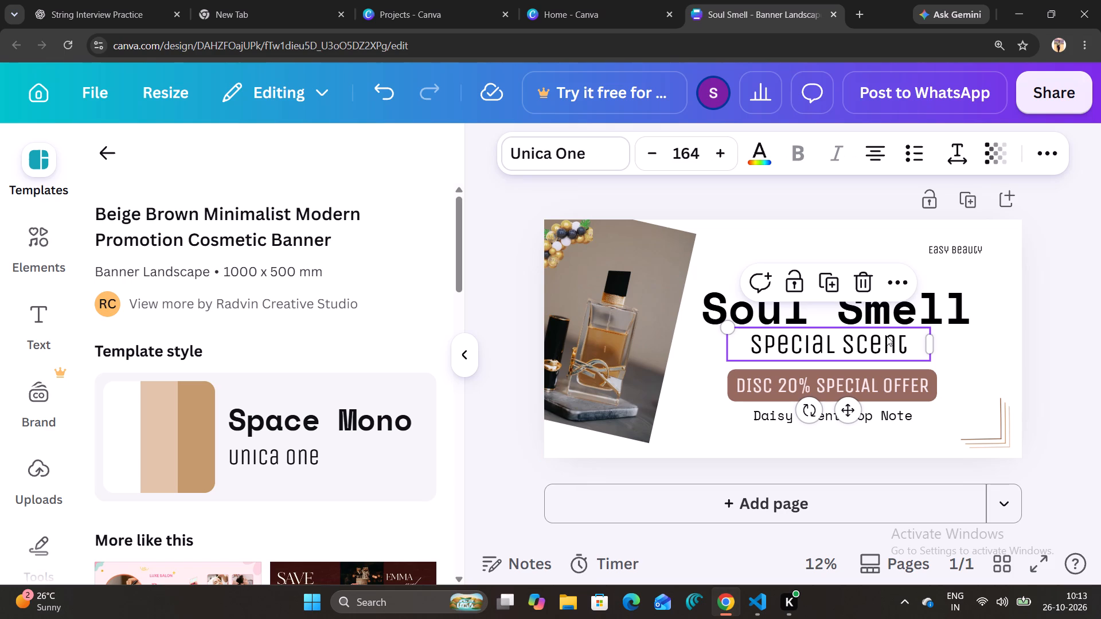
pyautogui.click(905, 341)
pyautogui.click(907, 342)
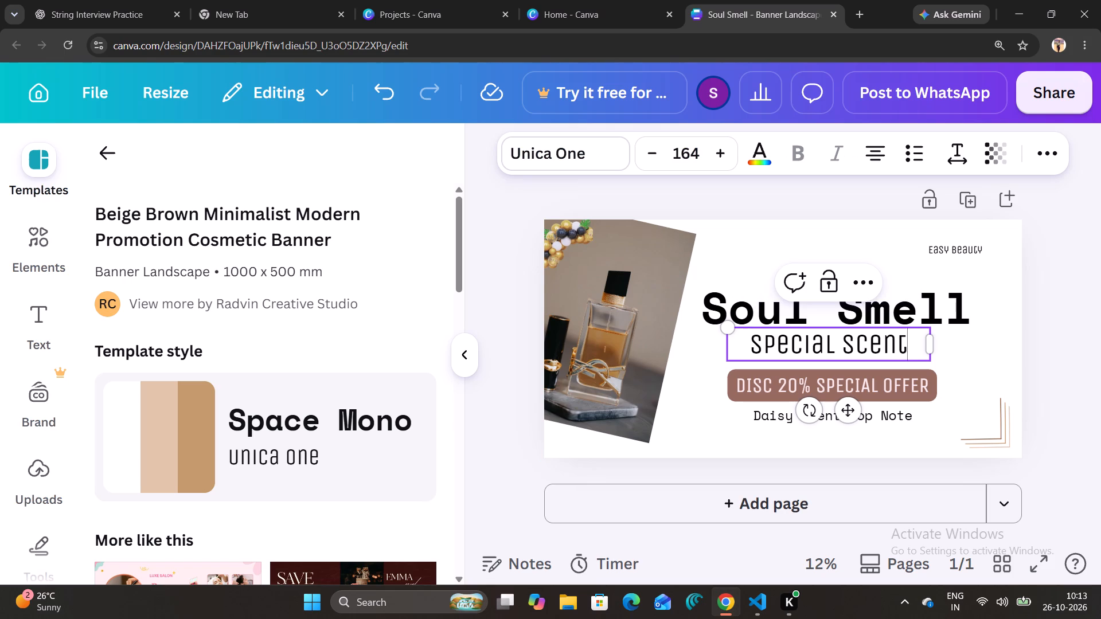
pyautogui.press('BackSpace')
pyautogui.press('BackSpace')
pyautogui.press('BackSpace')
pyautogui.press('BackSpace')
pyautogui.press('BackSpace')
pyautogui.press('BackSpace')
pyautogui.press('BackSpace')
pyautogui.press('BackSpace')
pyautogui.press('BackSpace')
pyautogui.press('BackSpace')
pyautogui.press('BackSpace')
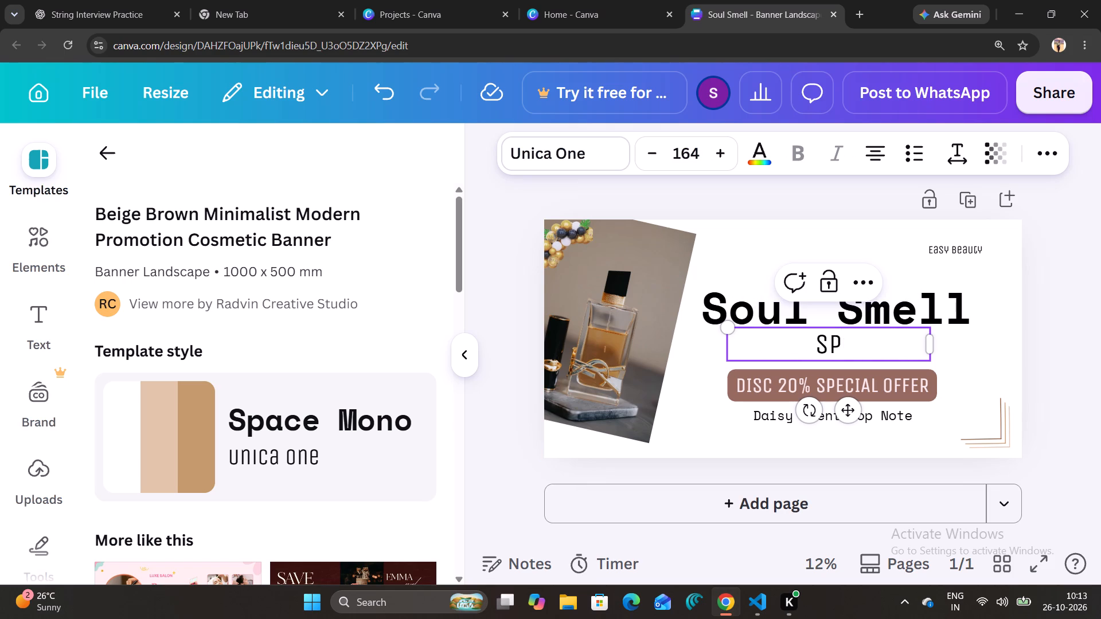
pyautogui.press('BackSpace')
pyautogui.press('BackSpace')
pyautogui.press('y')
pyautogui.write('our smeel')
pyautogui.press('BackSpace')
pyautogui.press('BackSpace')
pyautogui.write('ll')
pyautogui.click(989, 366)
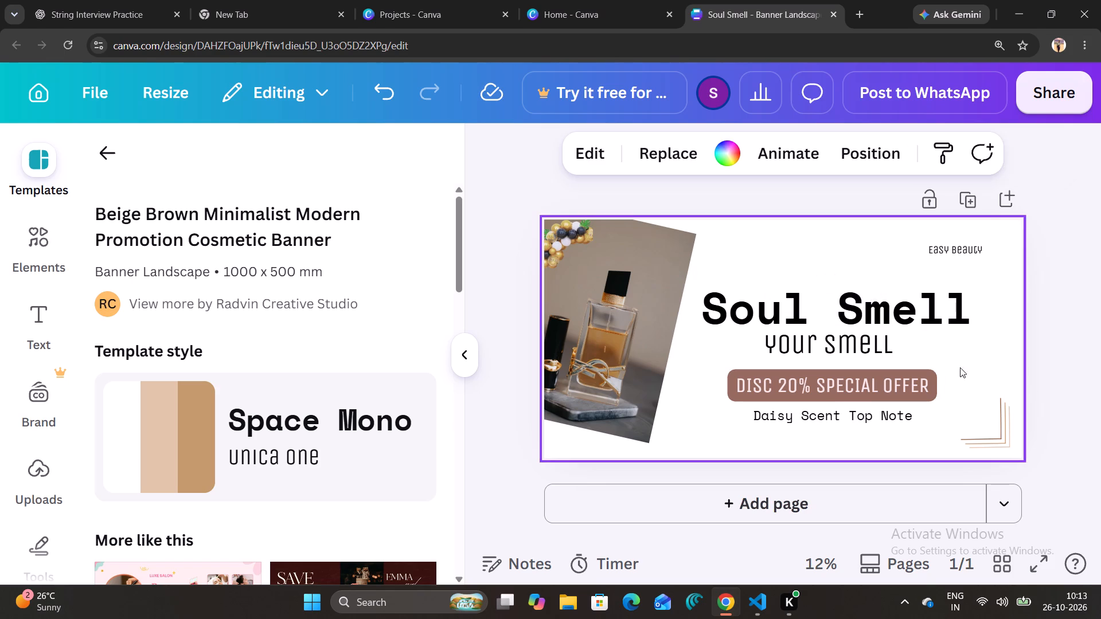
# Change the discount in the brown special-offer label to 10%.
pyautogui.click(877, 389)
pyautogui.click(808, 378)
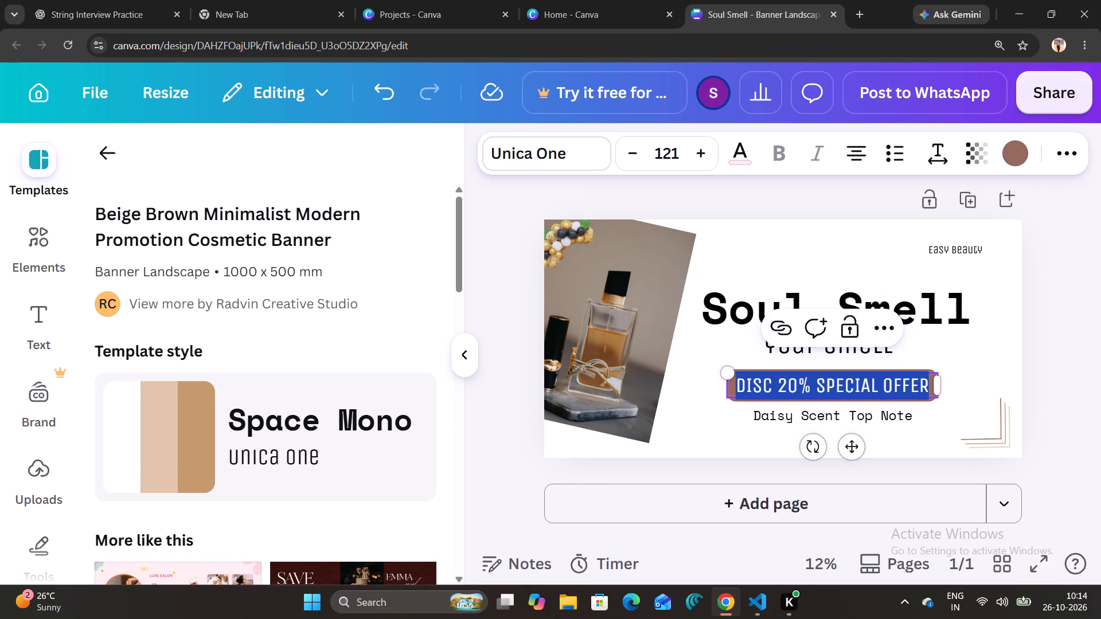
pyautogui.click(807, 379)
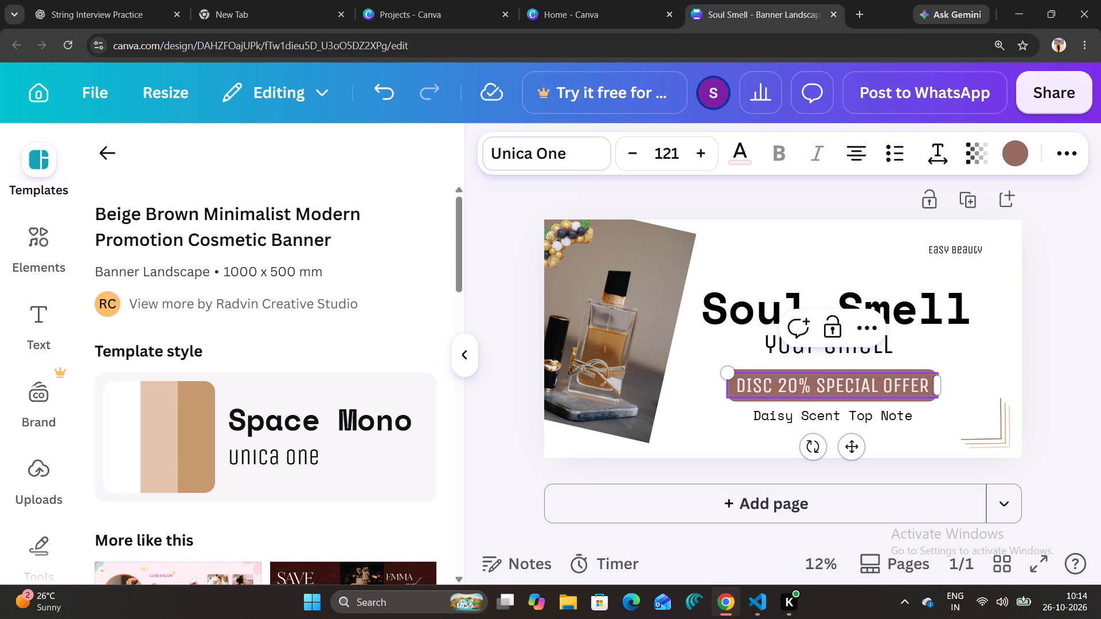
pyautogui.click(799, 384)
pyautogui.press('BackSpace')
pyautogui.press('BackSpace')
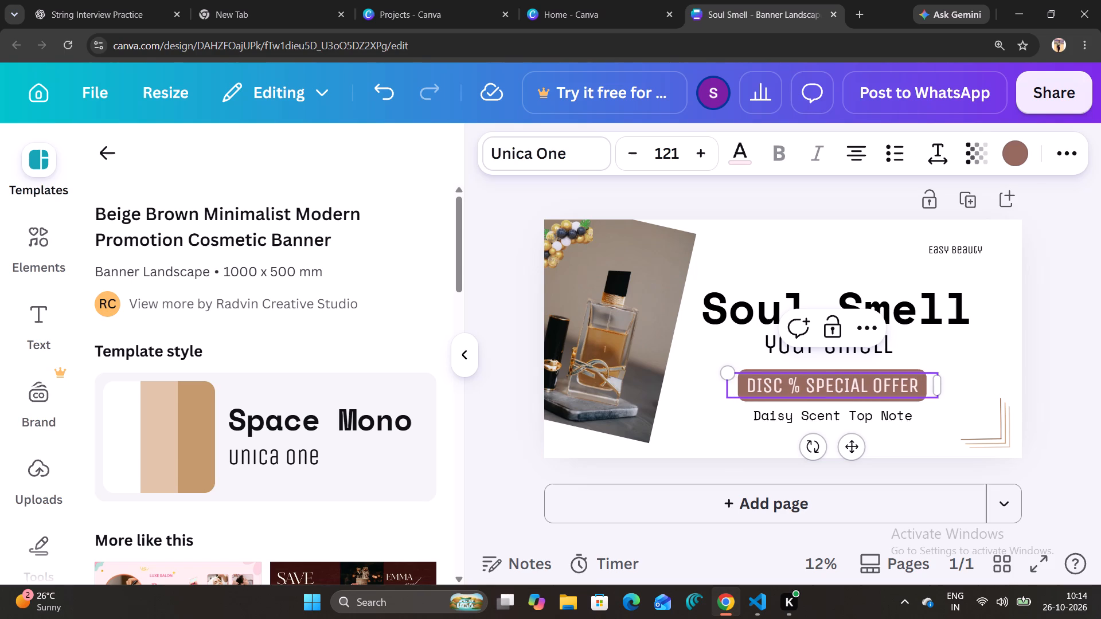
pyautogui.write('10')
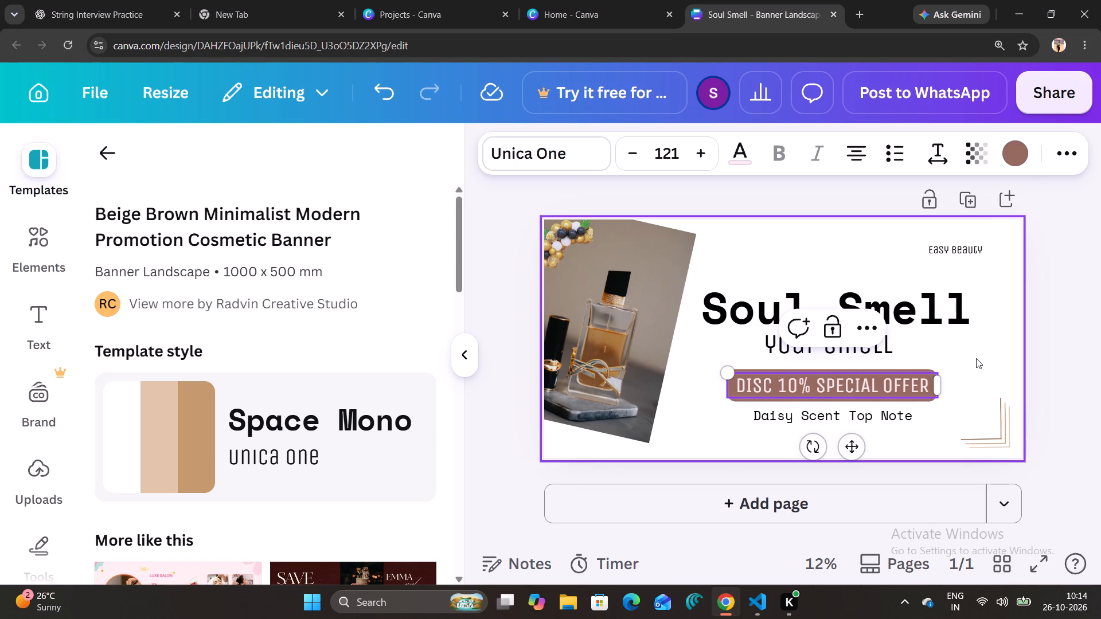
pyautogui.click(976, 358)
# Retype the first word of the "Daisy Scent Top Note" line in lowercase as "daisy".
pyautogui.click(893, 416)
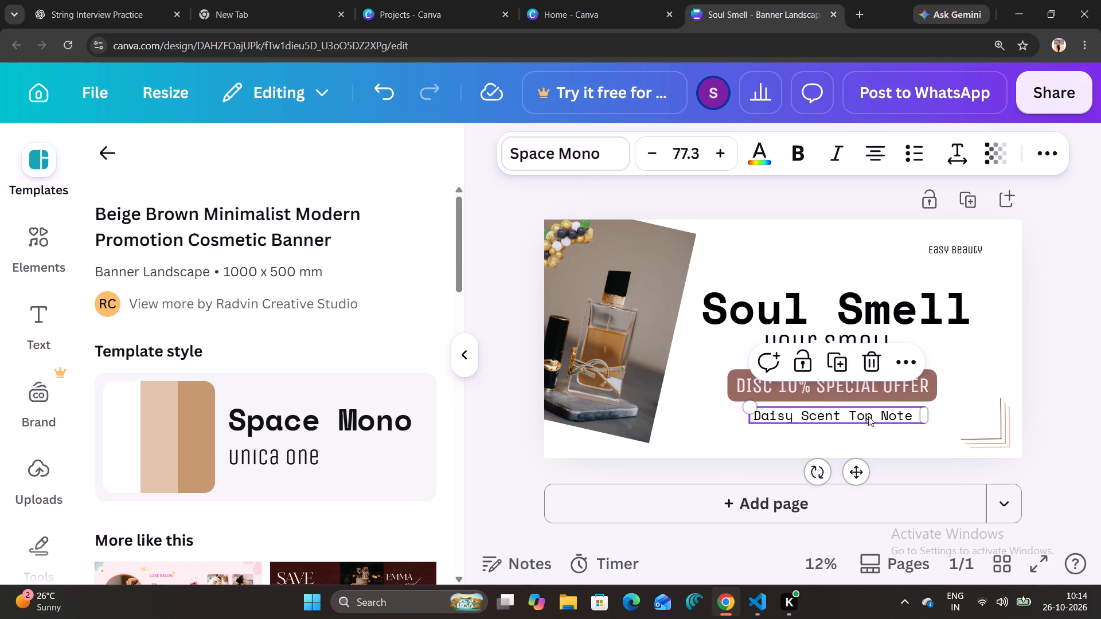
pyautogui.click(790, 410)
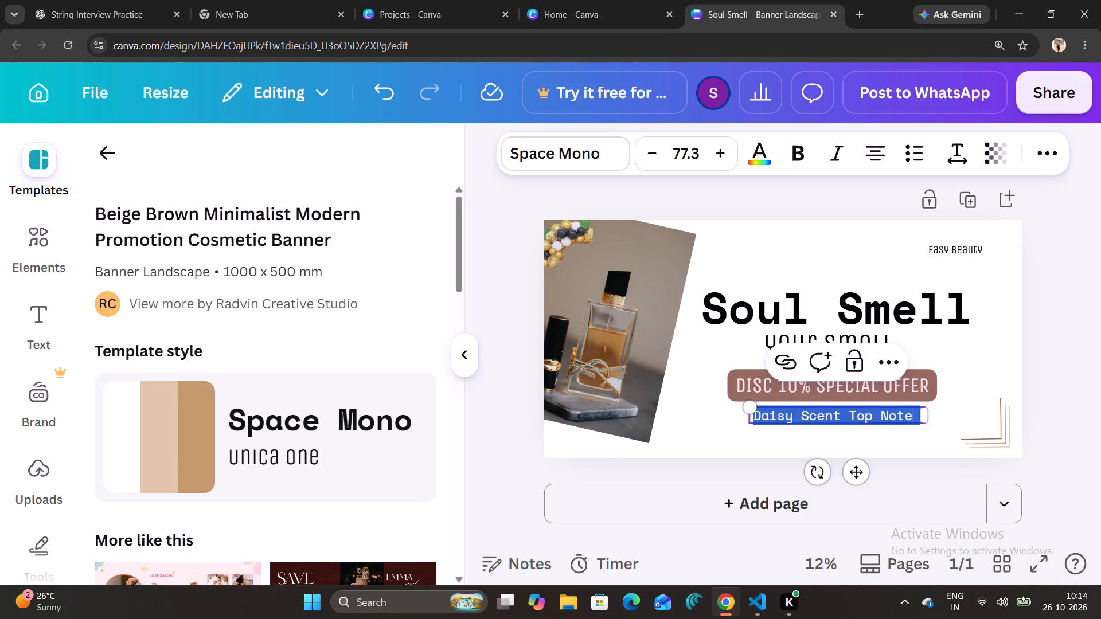
pyautogui.click(796, 417)
pyautogui.press('BackSpace')
pyautogui.press('BackSpace')
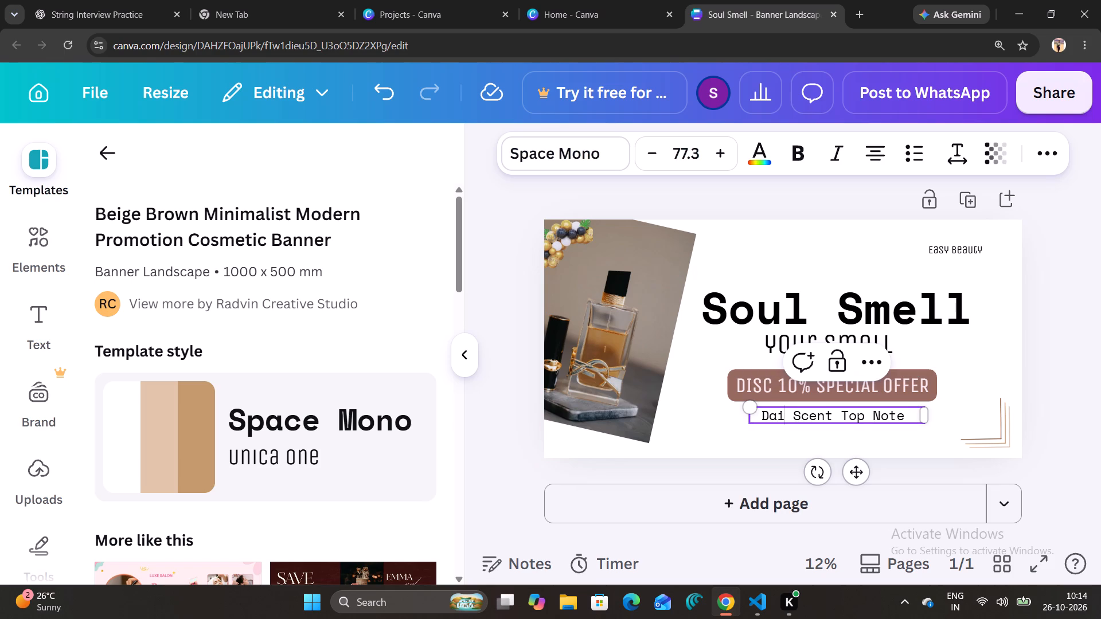
pyautogui.press('BackSpace')
pyautogui.press('BackSpace')
pyautogui.press('BackSpace')
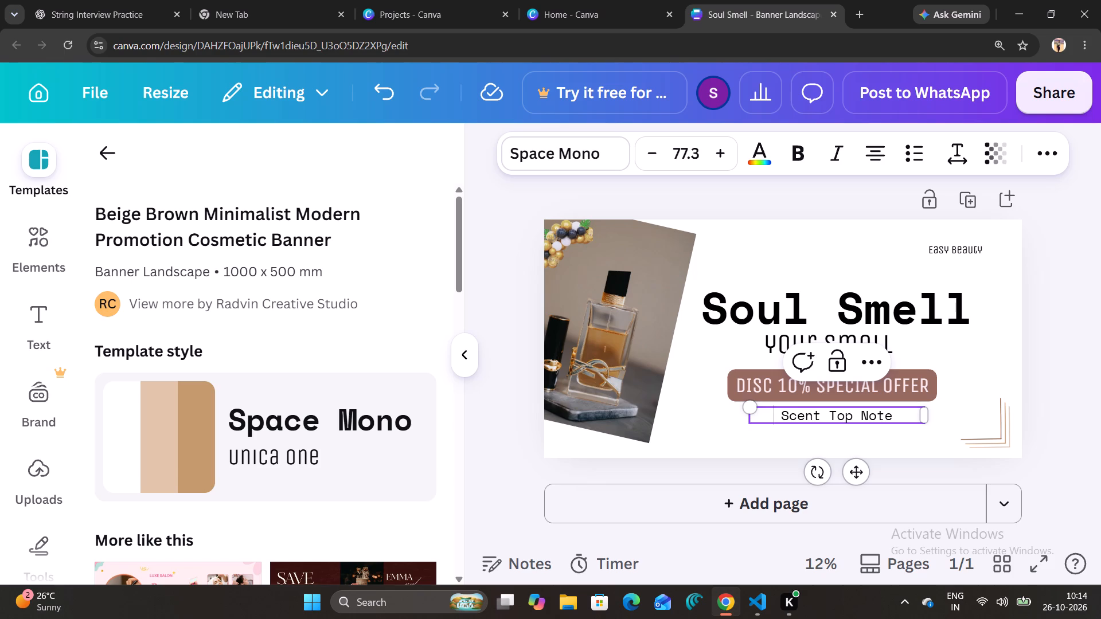
pyautogui.write('daisy')
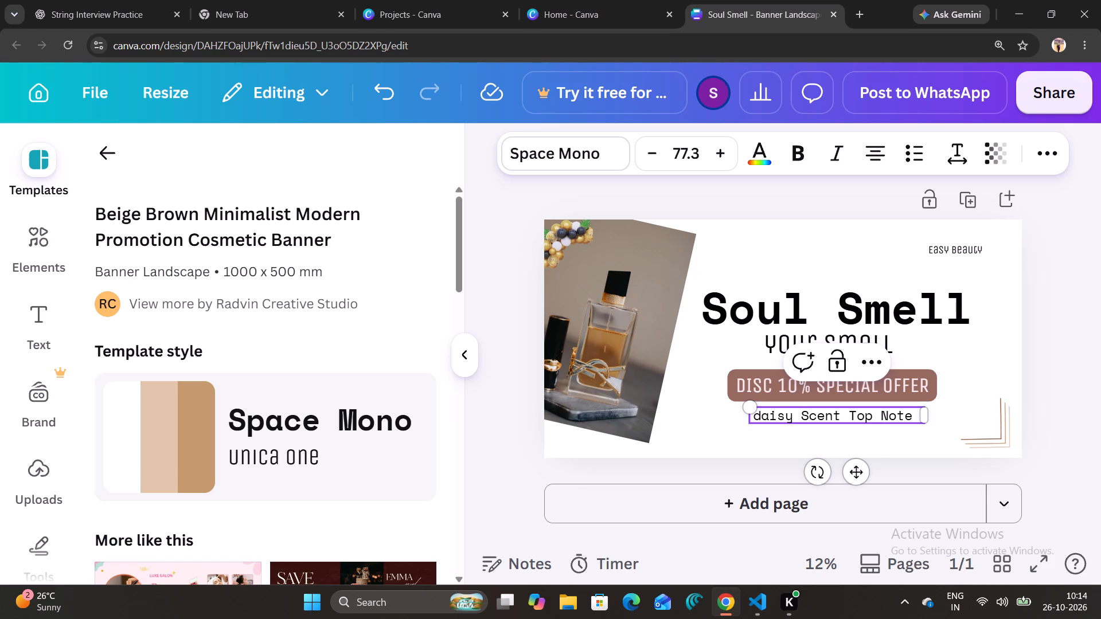
pyautogui.click(987, 367)
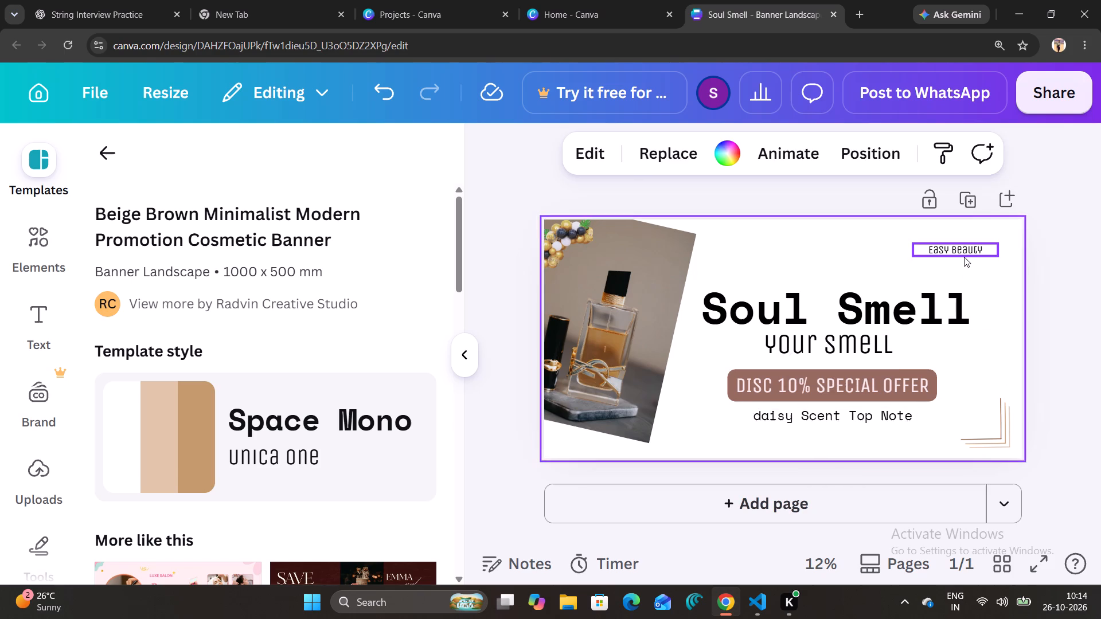
# Move the small "Easy Beauty" text slightly up and right, closer to the banner's upper-right corner.
pyautogui.click(964, 254)
pyautogui.moveTo(963, 250); pyautogui.dragTo(970, 247)
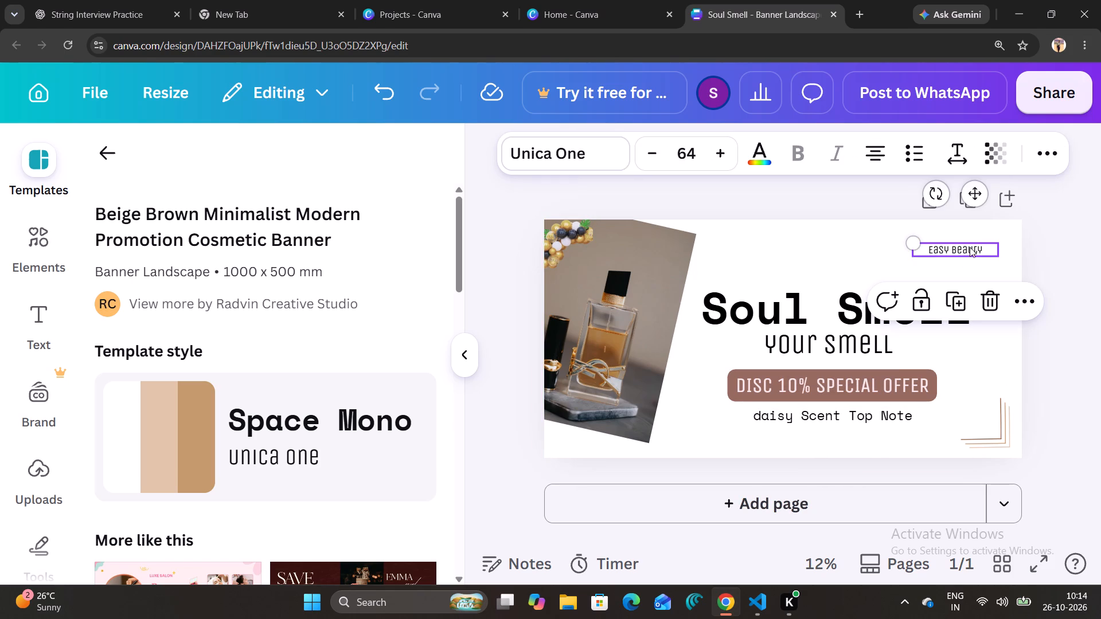
pyautogui.moveTo(970, 247); pyautogui.dragTo(968, 240)
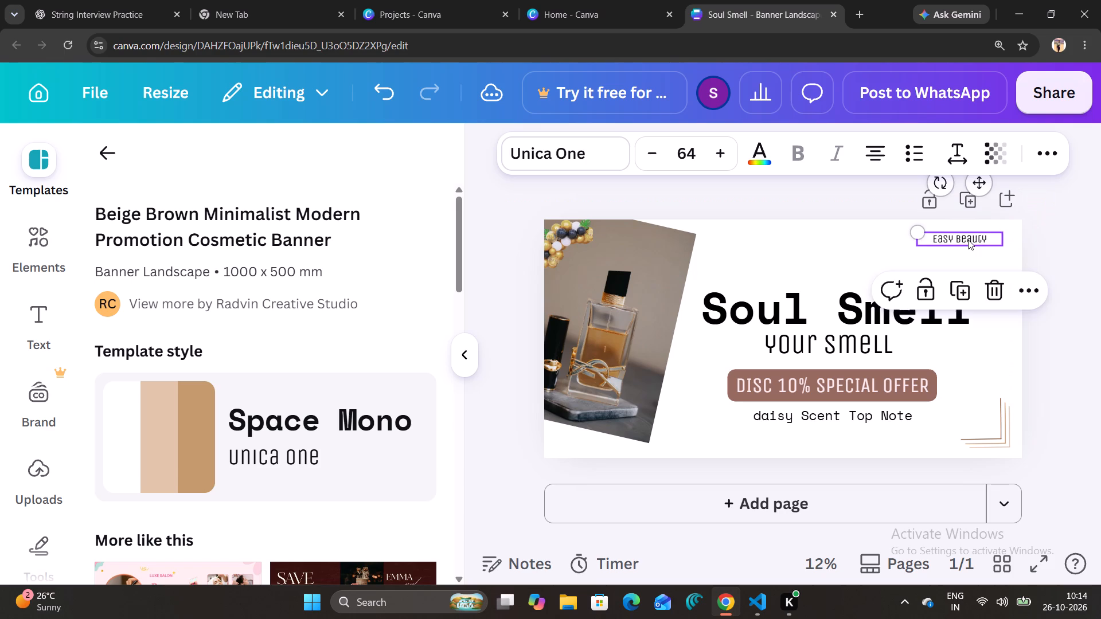
# Replace the small "Easy Beauty" text in the banner's upper-right corner with "BUY NOW".
pyautogui.click(968, 240)
pyautogui.click(996, 237)
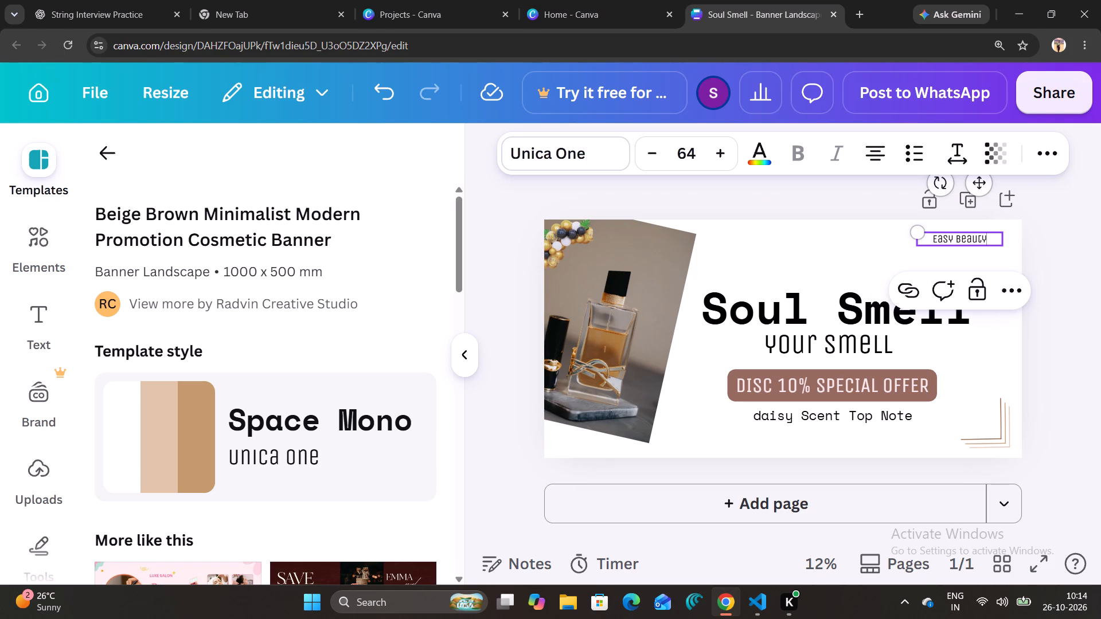
pyautogui.press('BackSpace')
pyautogui.press('BackSpace')
pyautogui.press('BackSpace')
pyautogui.press('BackSpace')
pyautogui.press('BackSpace')
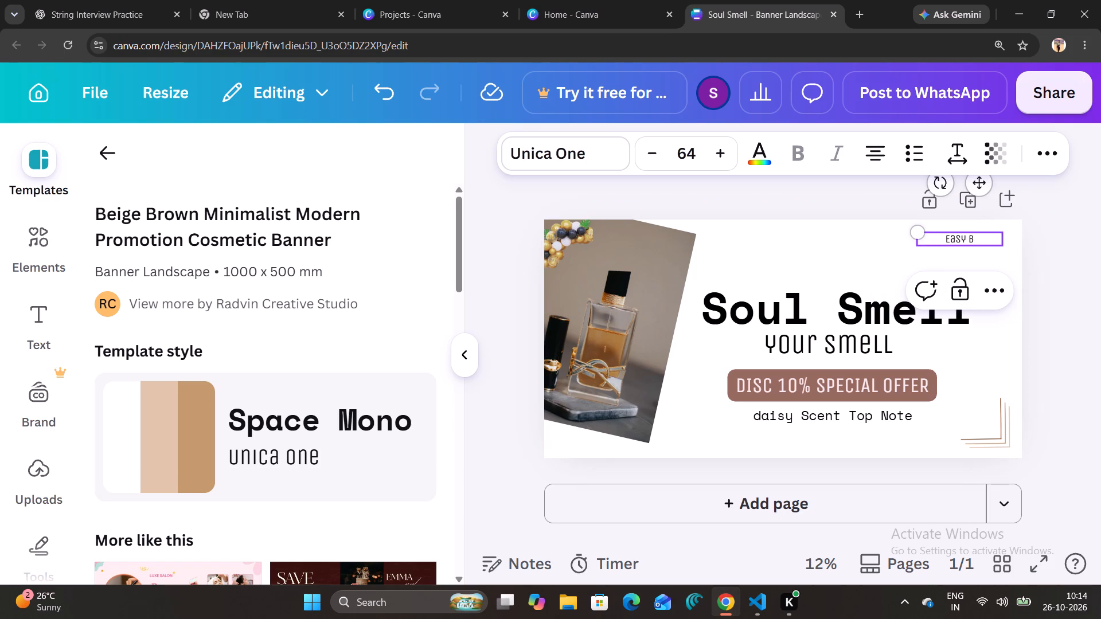
pyautogui.press('BackSpace')
pyautogui.press('BackSpace')
pyautogui.press('BackSpace')
pyautogui.press('BackSpace')
pyautogui.press('BackSpace')
pyautogui.press('BackSpace')
pyautogui.press('n')
pyautogui.press('BackSpace')
pyautogui.write('uy')
pyautogui.press('space')
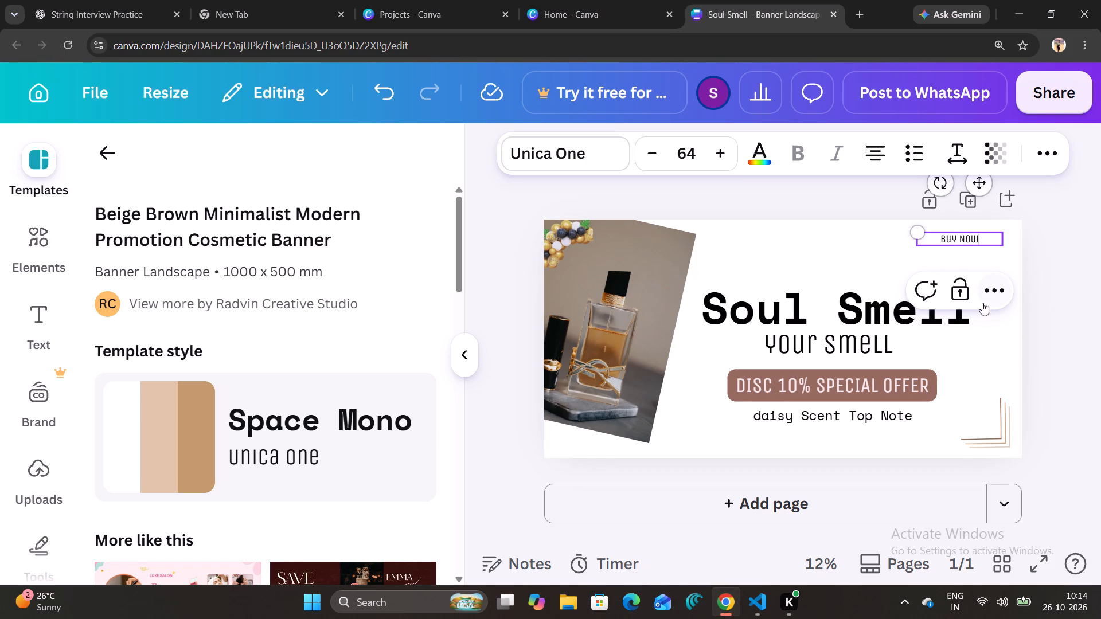
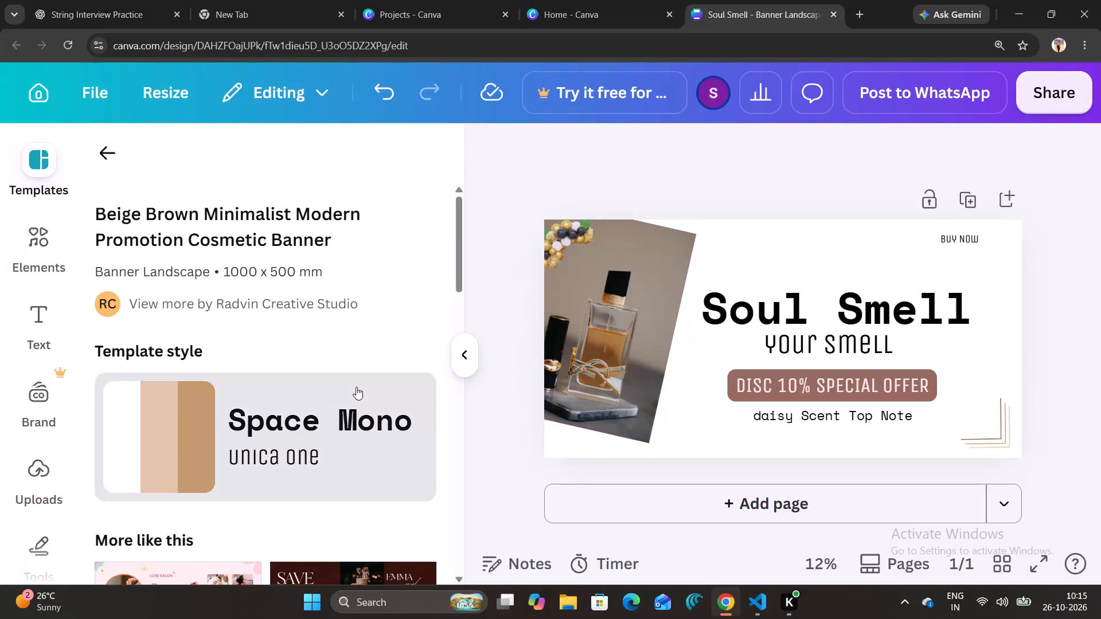
# Browse the "More like this" banner templates related to the Beige Brown Minimalist Modern Promotion Cosmetic Banner.
pyautogui.scroll(-3, 356, 387)
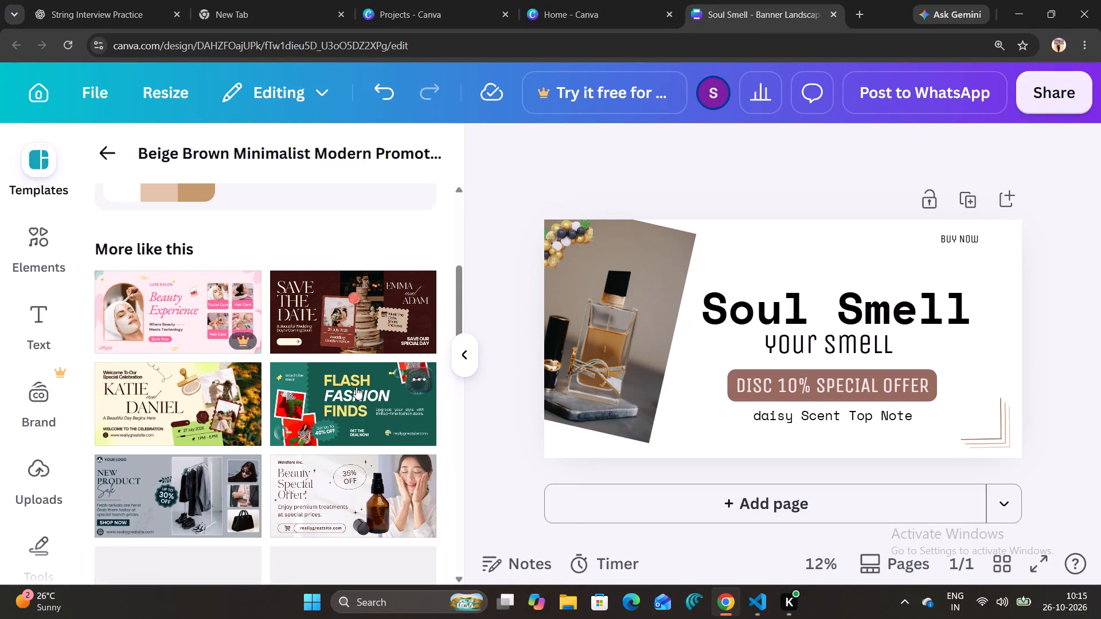
pyautogui.scroll(-3, 356, 387)
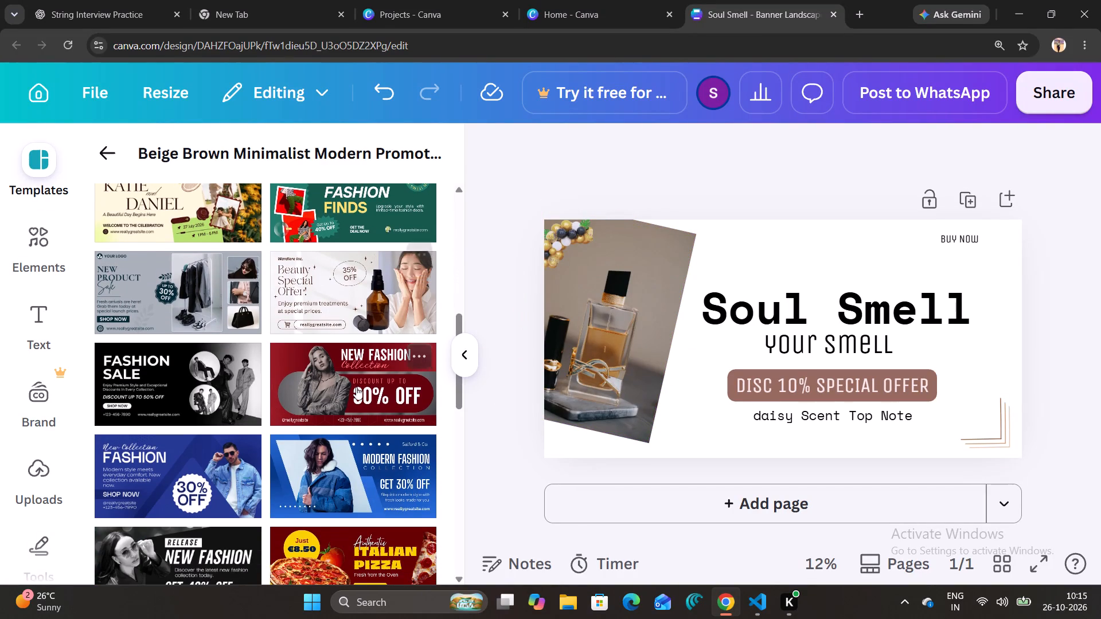
pyautogui.scroll(-4, 356, 387)
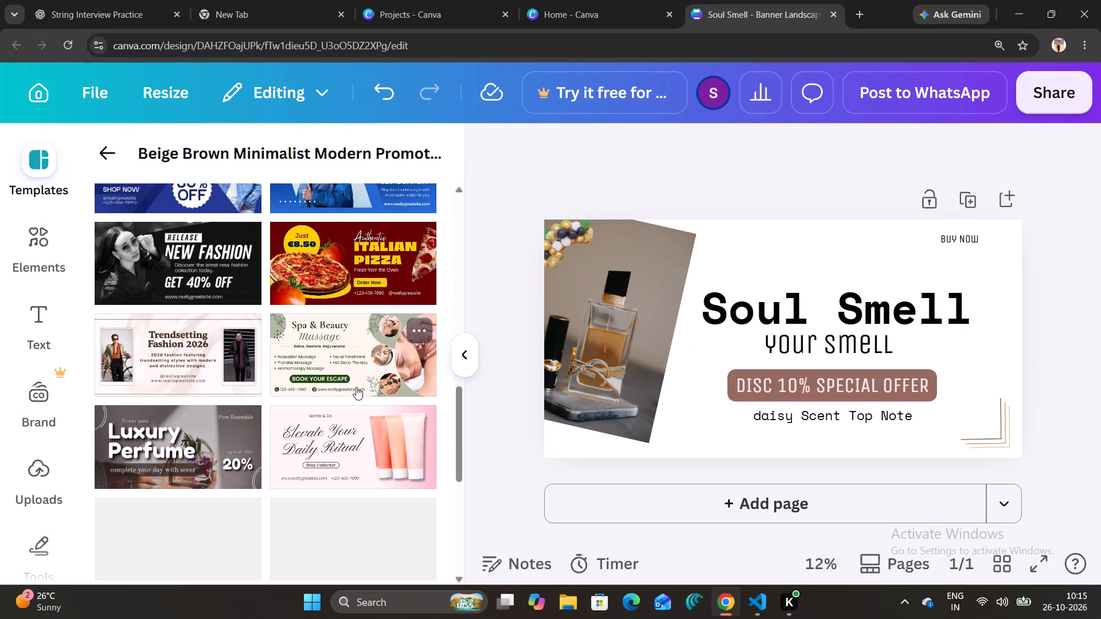
pyautogui.scroll(-1, 356, 387)
pyautogui.scroll(-2, 177, 387)
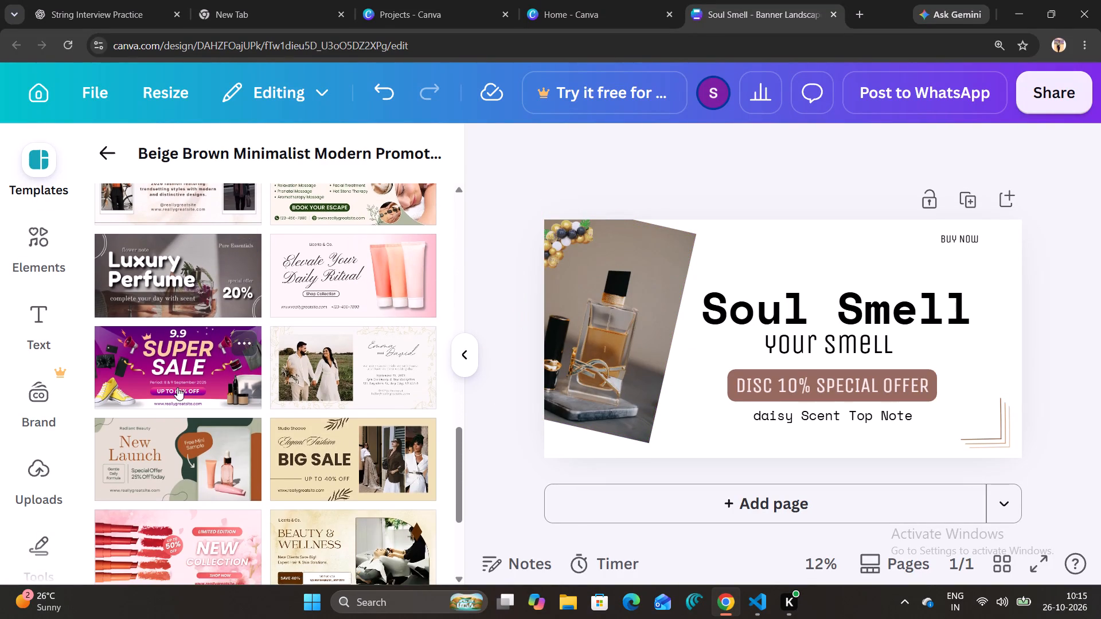
pyautogui.scroll(-3, 177, 387)
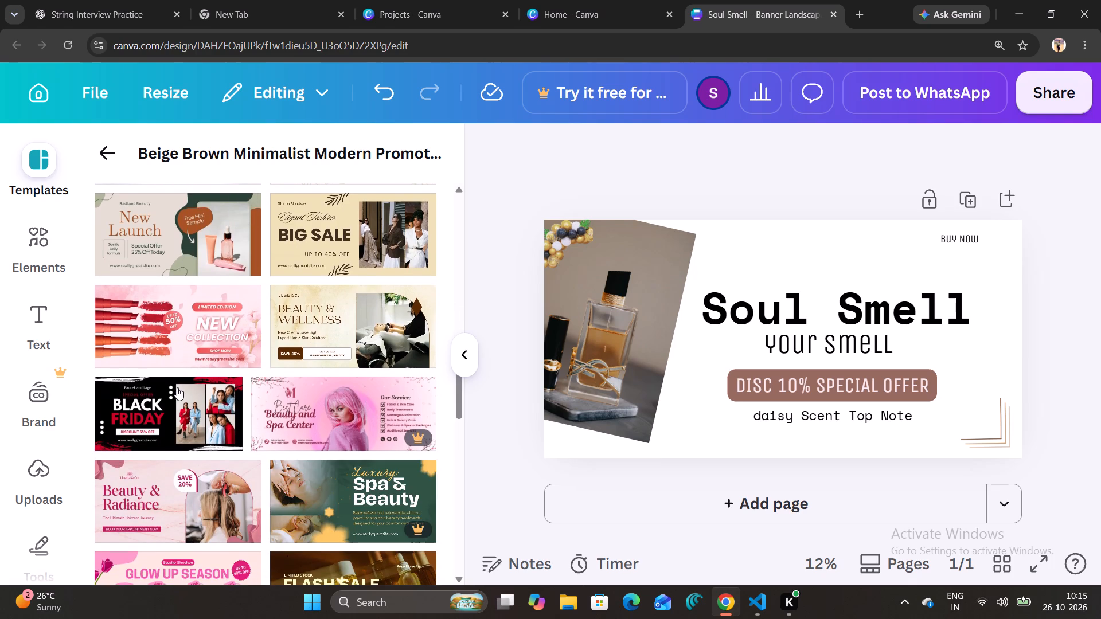
pyautogui.scroll(-2, 313, 466)
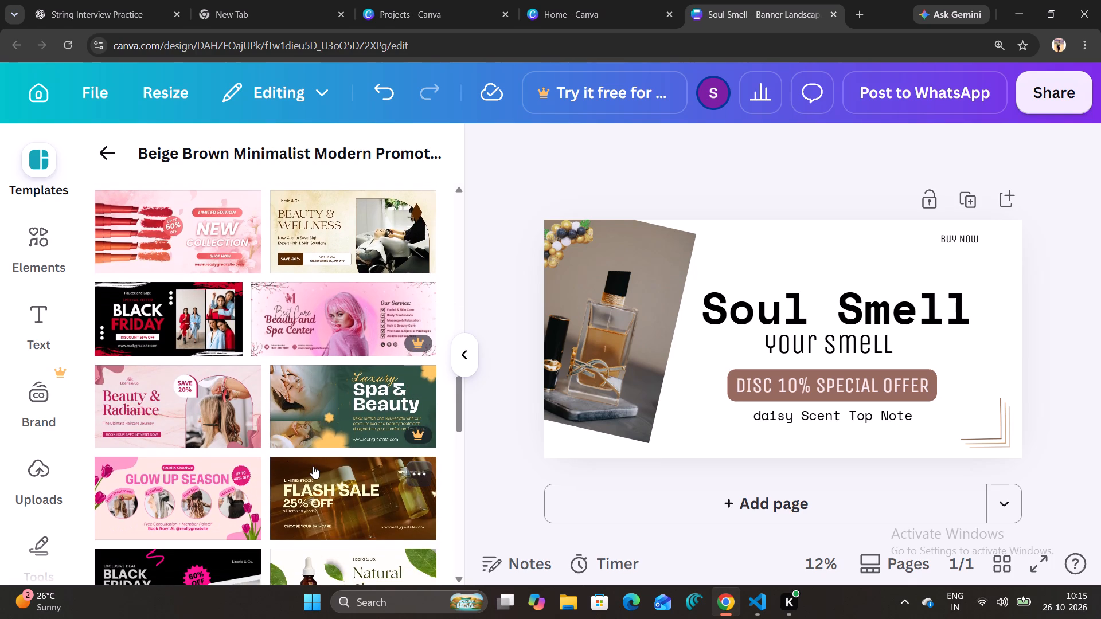
pyautogui.scroll(-1, 313, 466)
pyautogui.scroll(1, 313, 466)
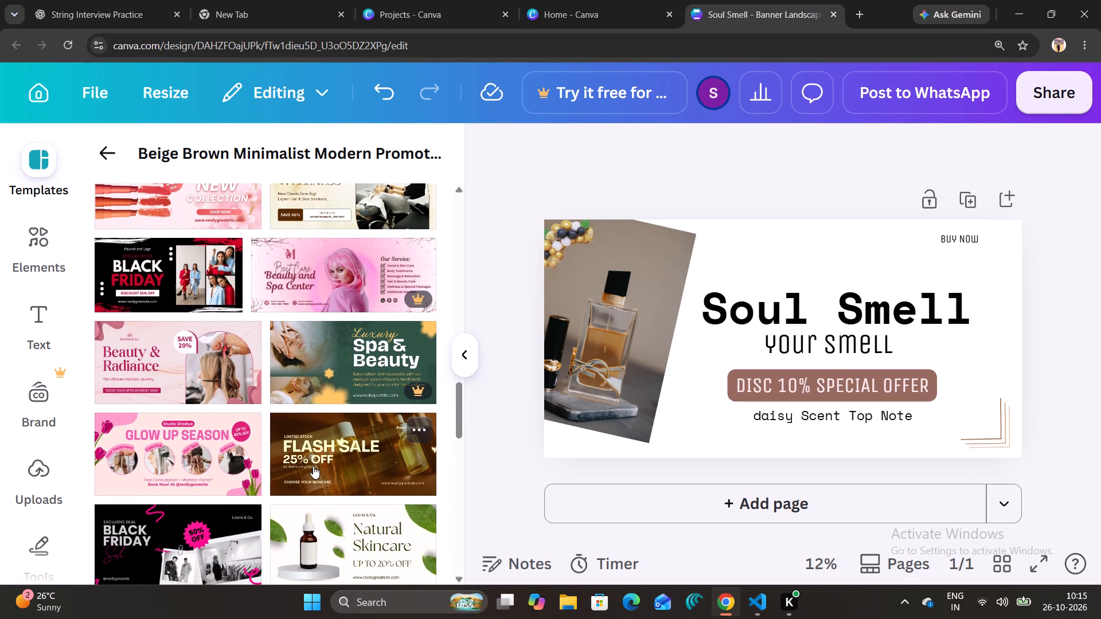
pyautogui.scroll(2, 313, 466)
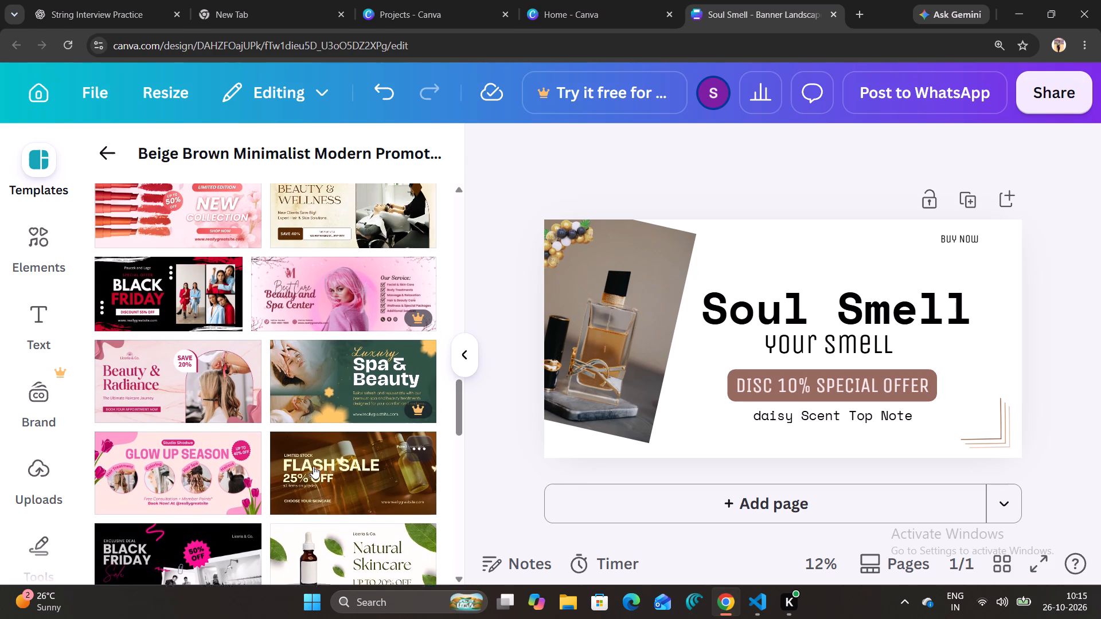
pyautogui.scroll(1, 313, 466)
pyautogui.scroll(-1, 313, 466)
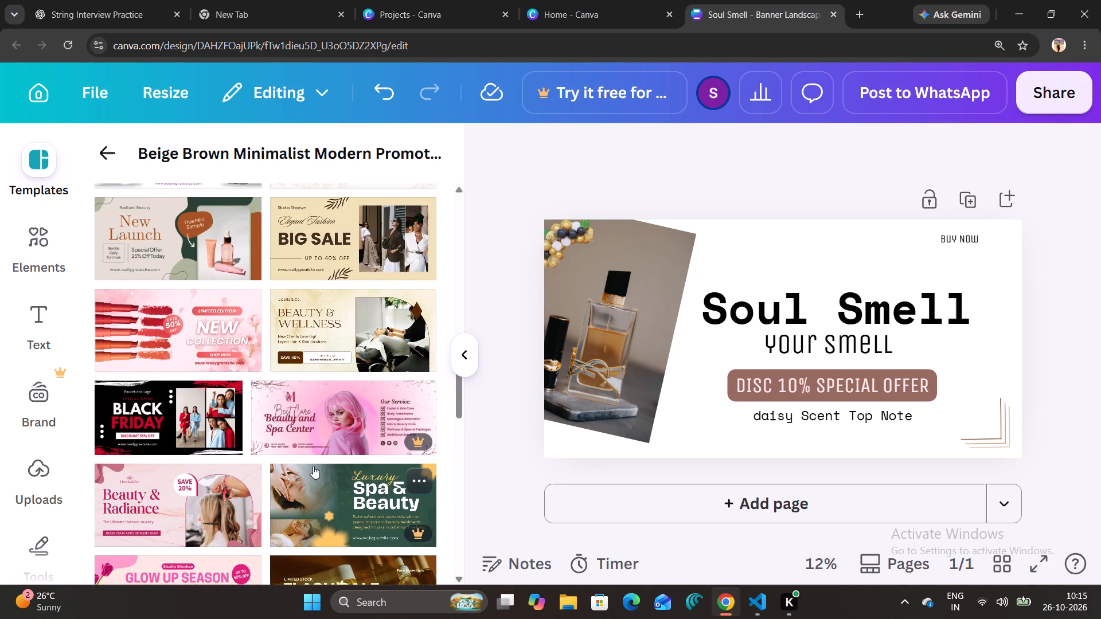
pyautogui.scroll(-1, 313, 466)
pyautogui.hscroll(1, 313, 466)
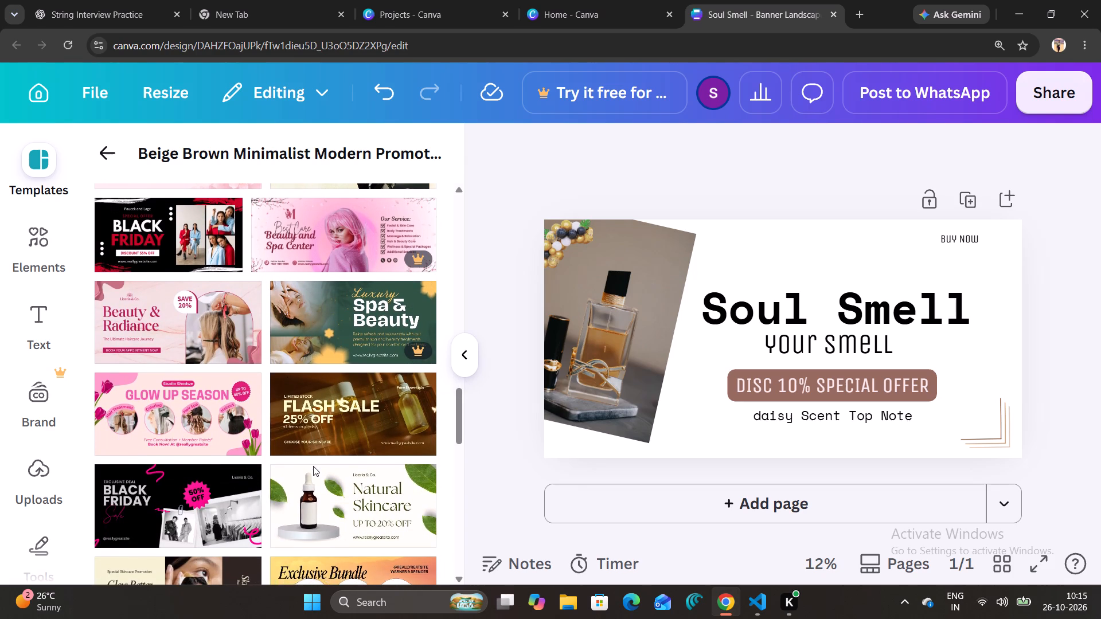
pyautogui.hscroll(1, 313, 466)
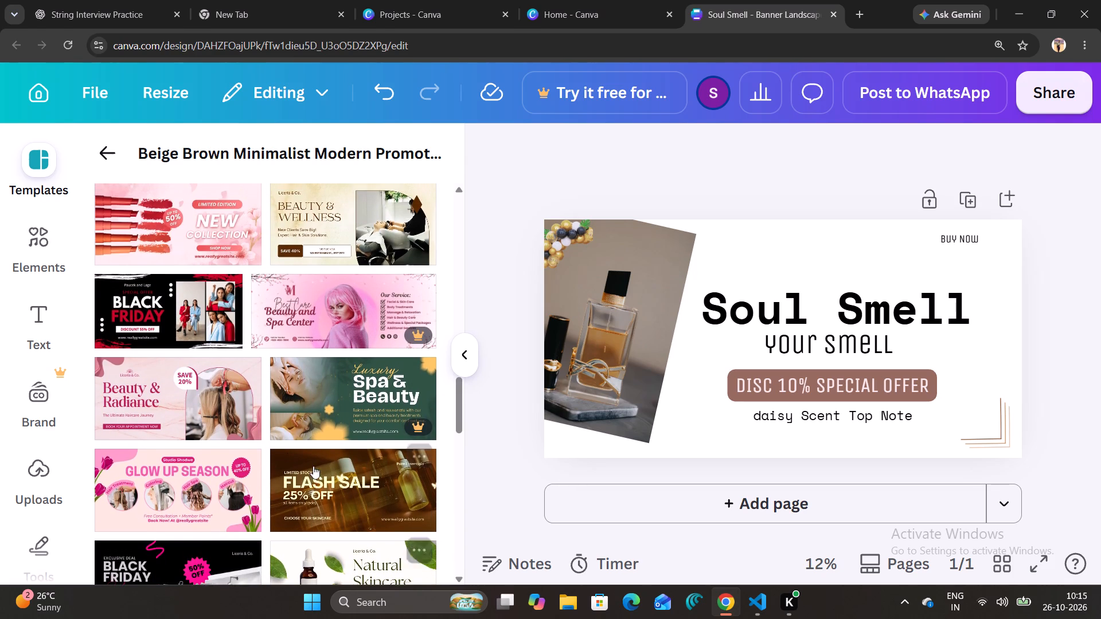
pyautogui.scroll(-1, 313, 466)
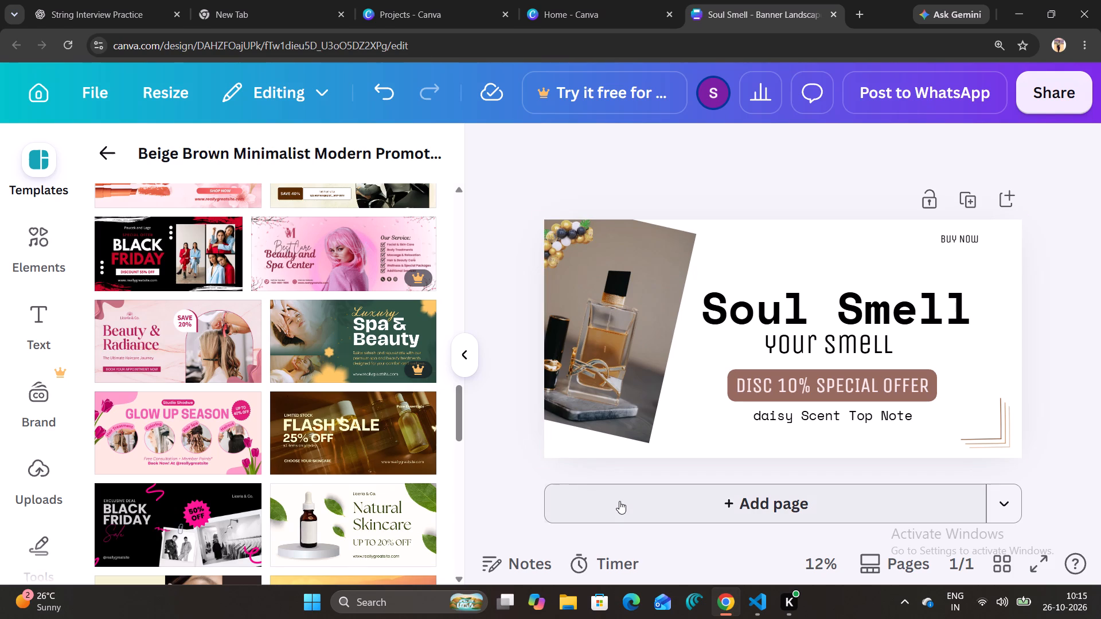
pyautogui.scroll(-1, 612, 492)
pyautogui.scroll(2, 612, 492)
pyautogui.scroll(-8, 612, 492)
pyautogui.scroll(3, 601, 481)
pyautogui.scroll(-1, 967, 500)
# Look through the remaining similar banner templates, and return to the beginning of the template details.
pyautogui.scroll(-1, 967, 500)
pyautogui.scroll(-5, 404, 569)
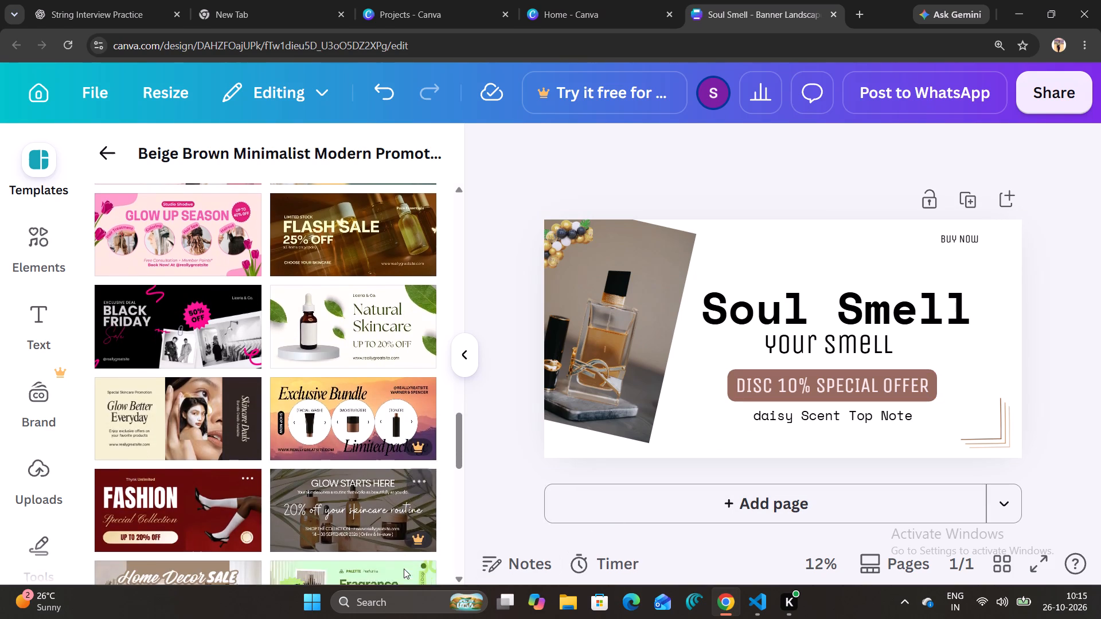
pyautogui.scroll(-7, 404, 569)
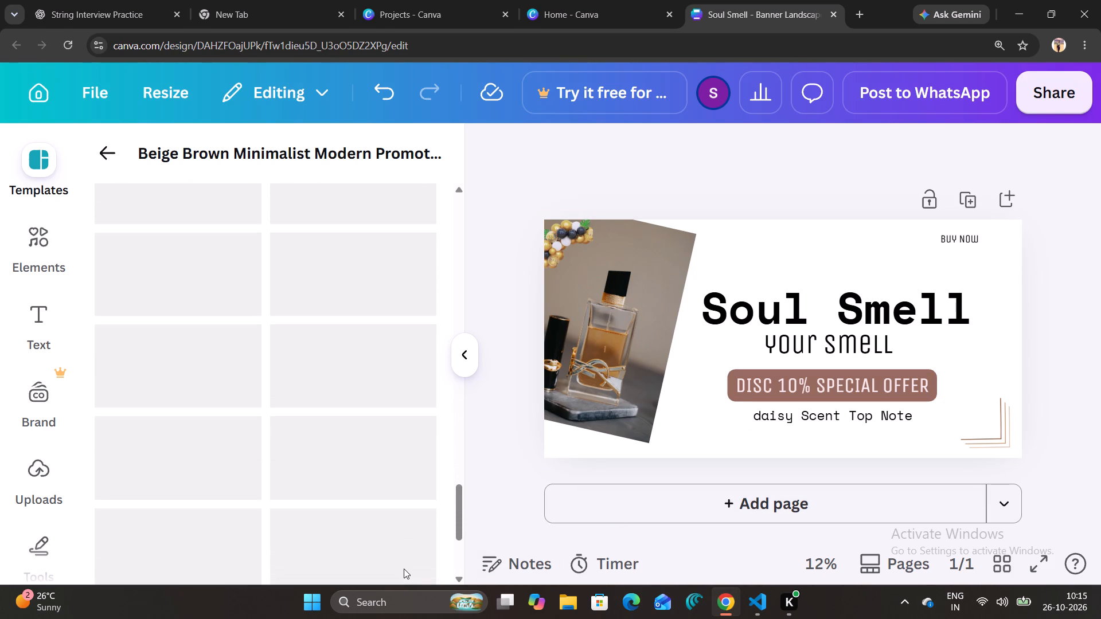
pyautogui.scroll(-2, 404, 569)
pyautogui.scroll(6, 404, 569)
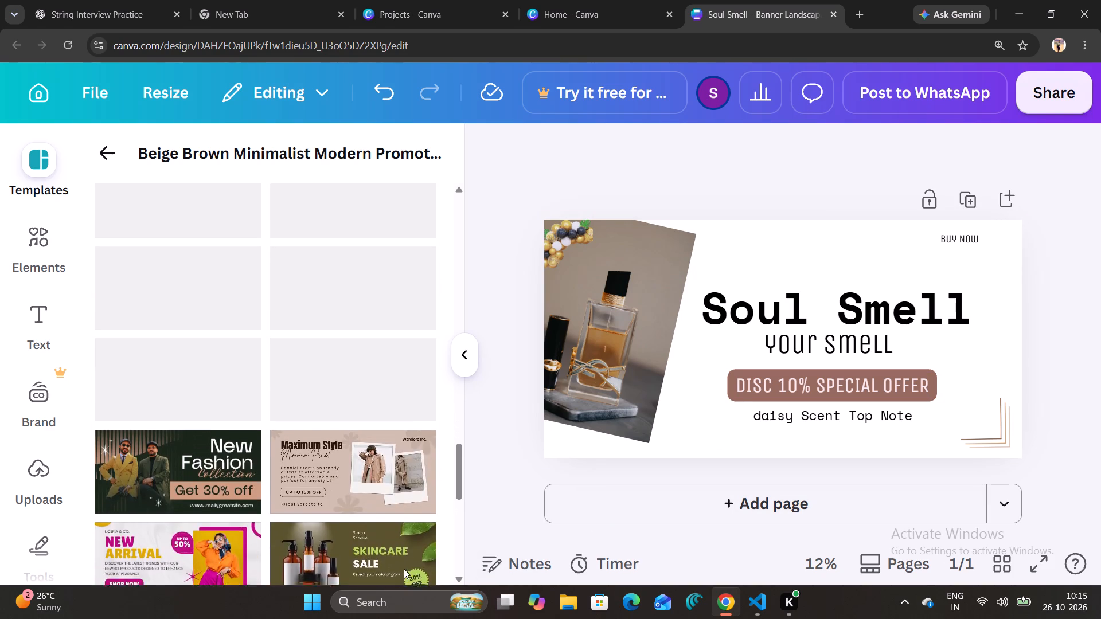
pyautogui.scroll(5, 404, 569)
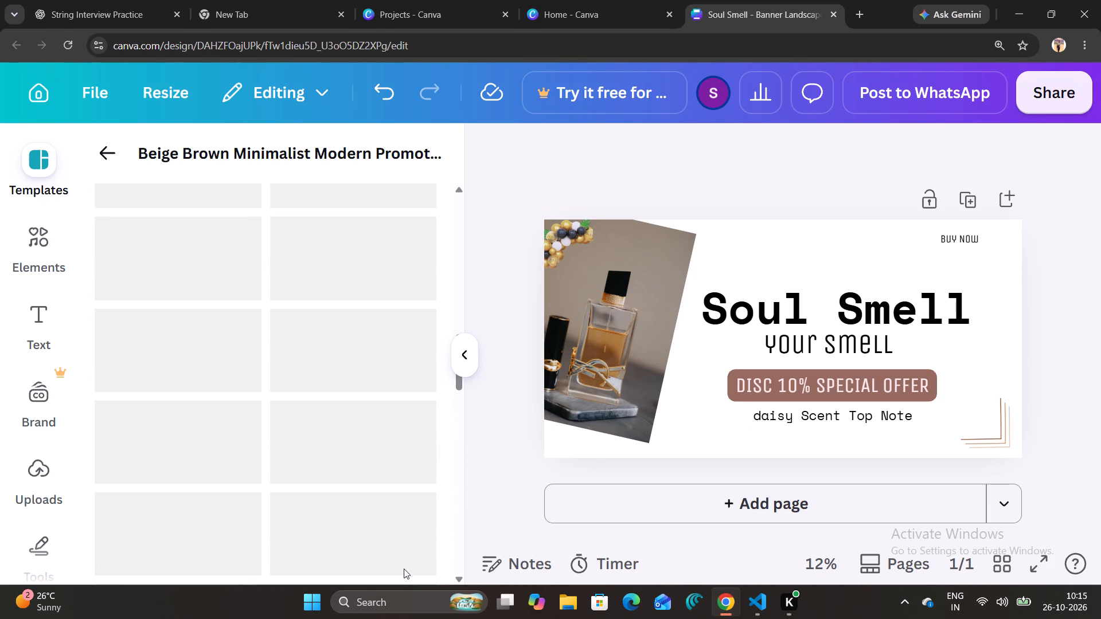
pyautogui.scroll(5, 404, 569)
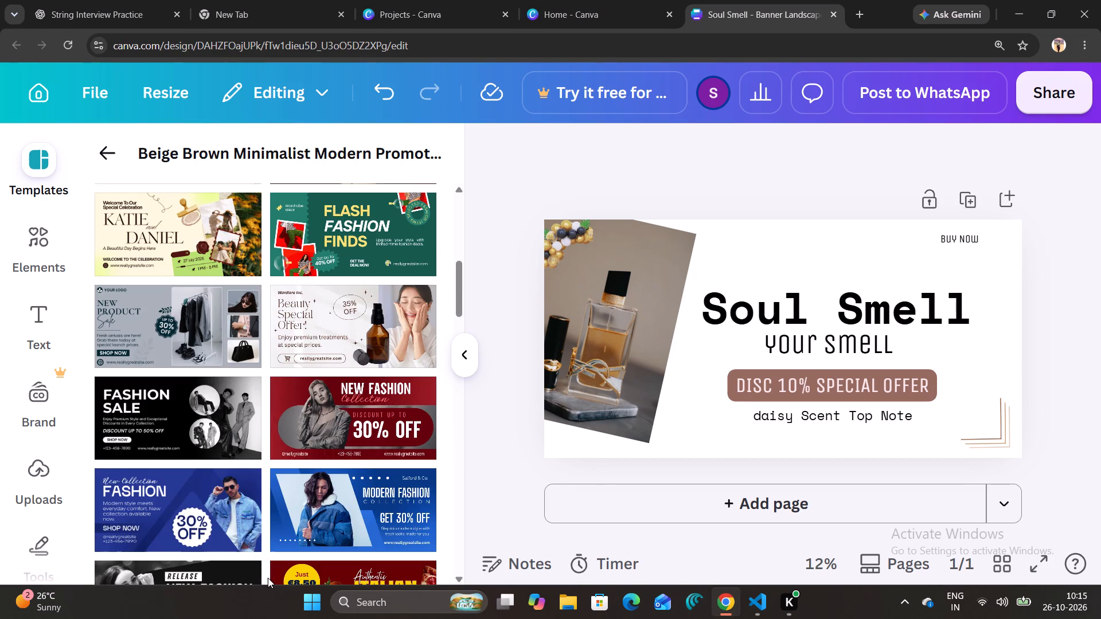
pyautogui.scroll(7, 268, 578)
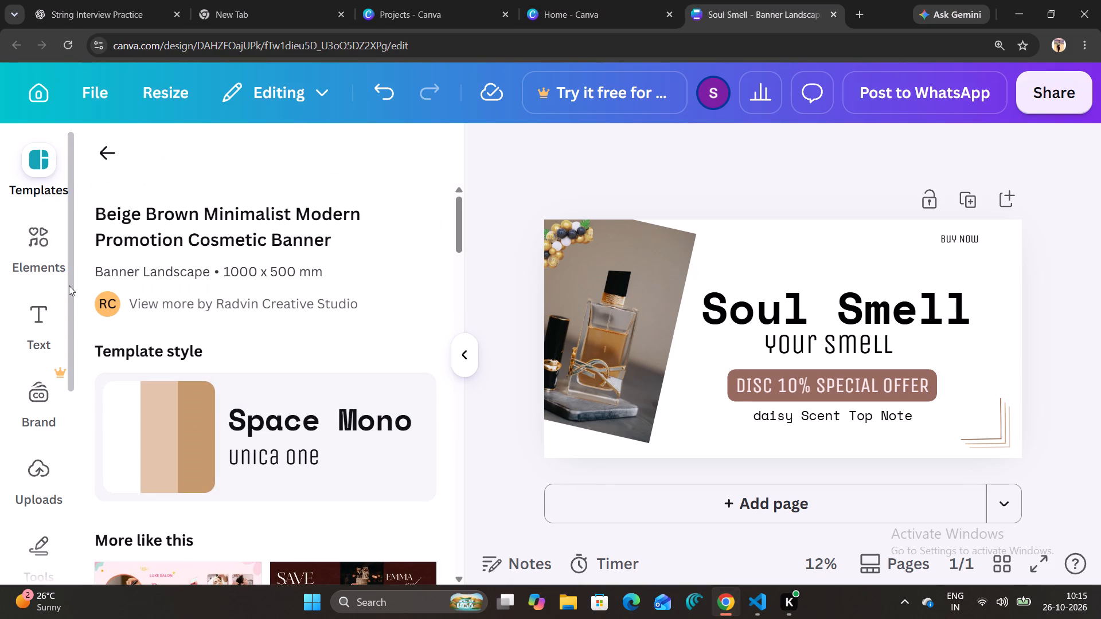
# Go to the Canva home page and reopen the "Soul Smell" banner from the recent designs.
pyautogui.click(37, 94)
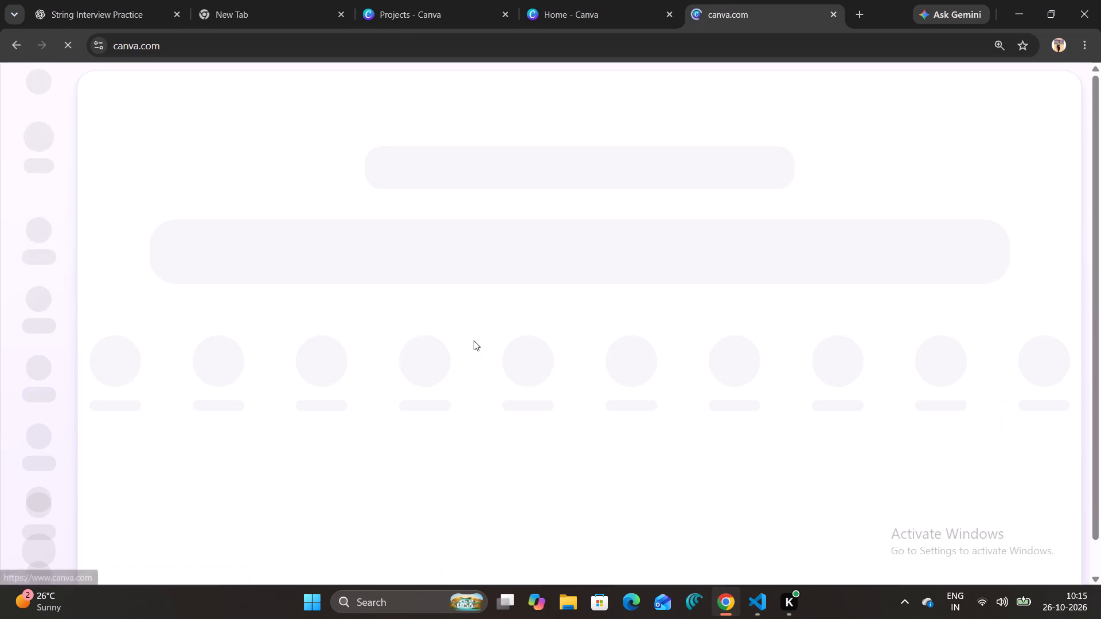
pyautogui.scroll(-1, 548, 99)
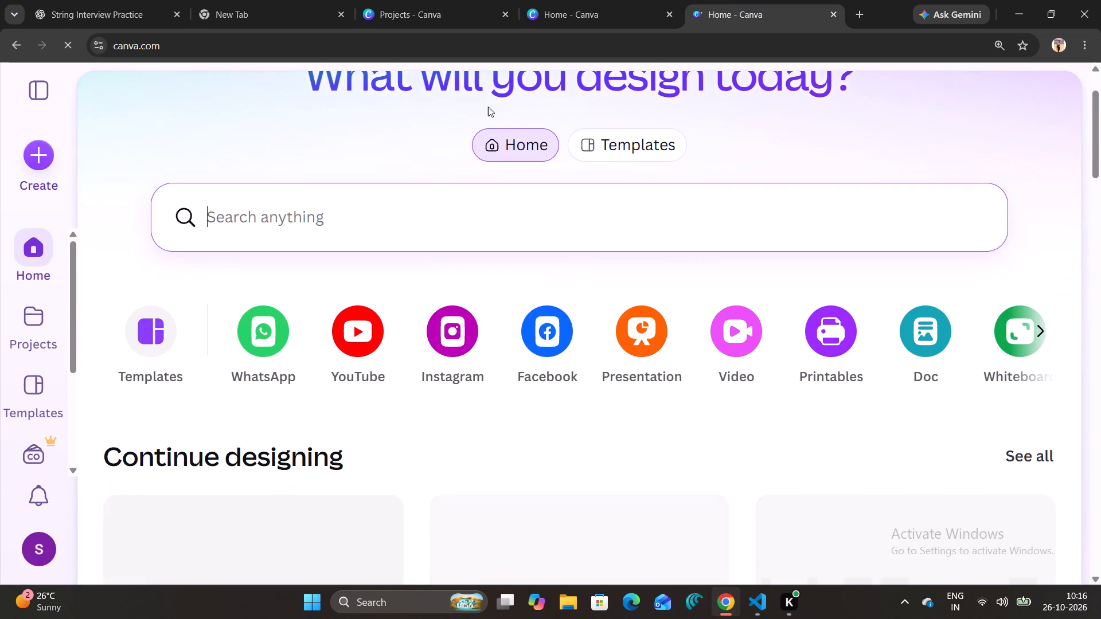
pyautogui.scroll(-8, 208, 239)
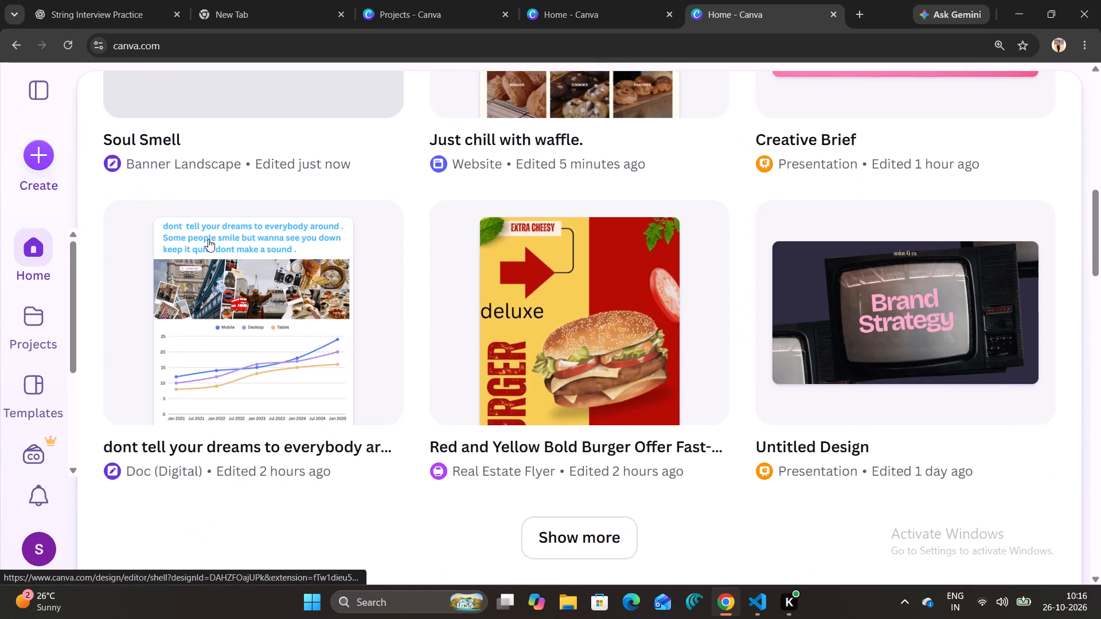
pyautogui.scroll(-1, 208, 239)
pyautogui.scroll(2, 227, 395)
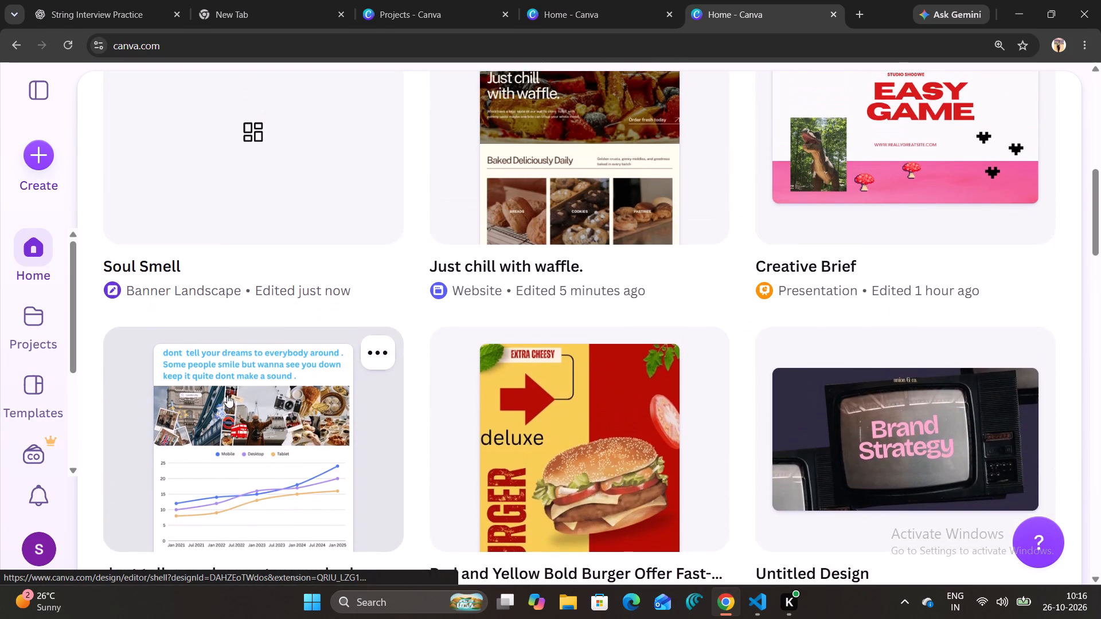
pyautogui.scroll(1, 227, 395)
pyautogui.click(275, 165)
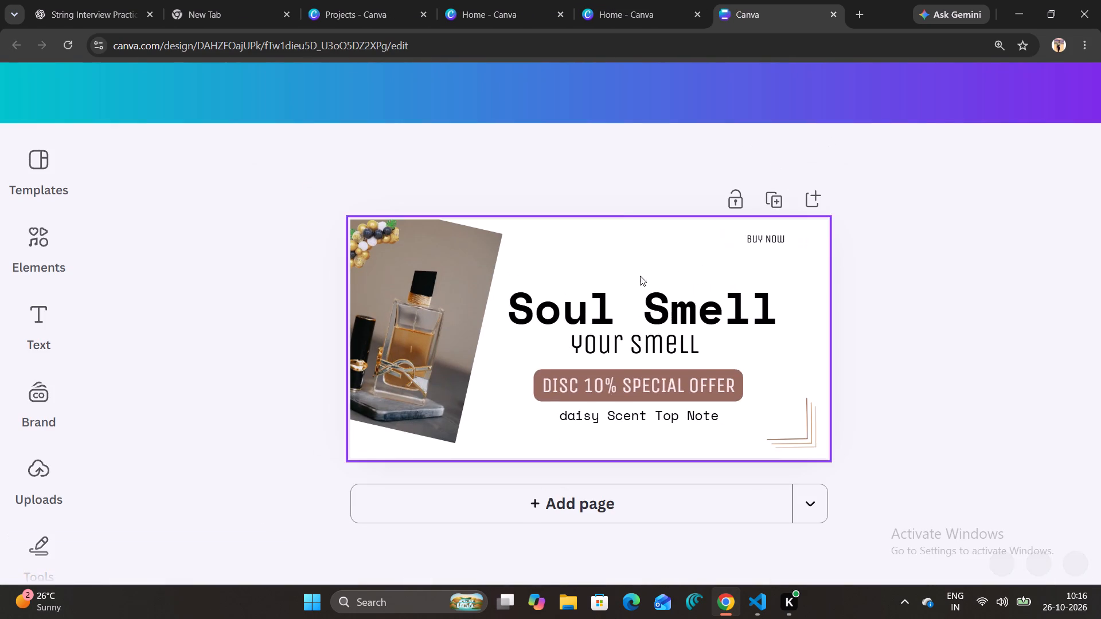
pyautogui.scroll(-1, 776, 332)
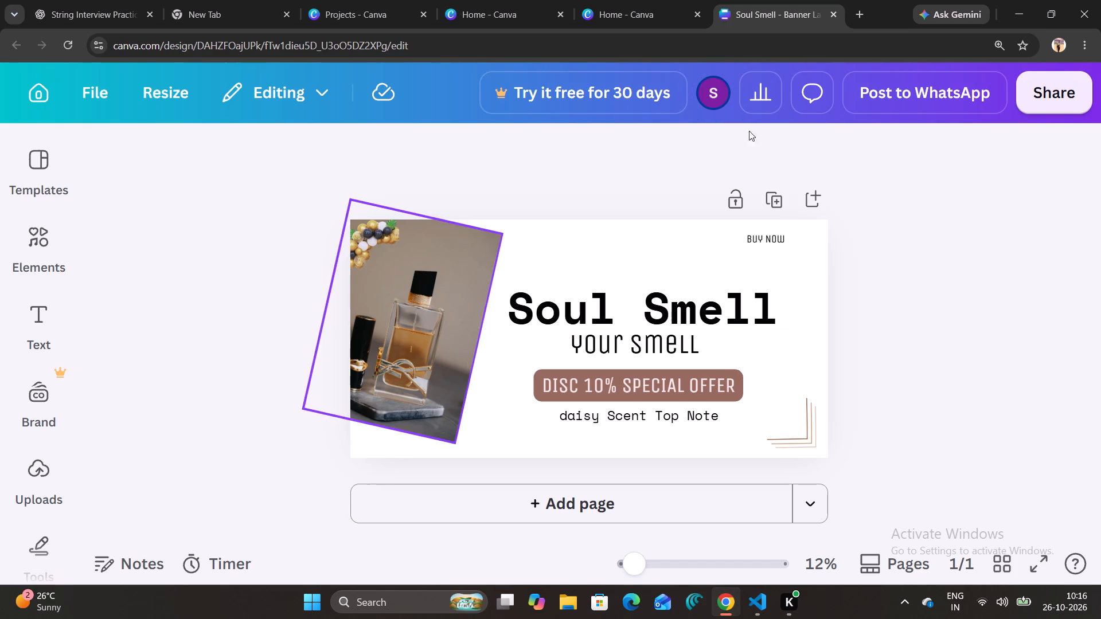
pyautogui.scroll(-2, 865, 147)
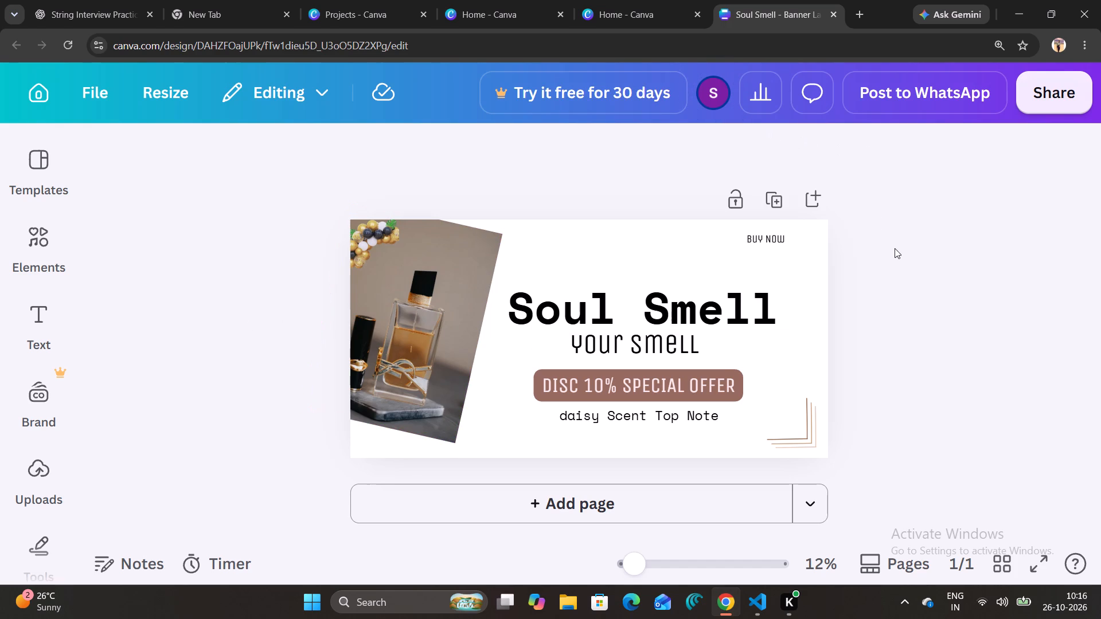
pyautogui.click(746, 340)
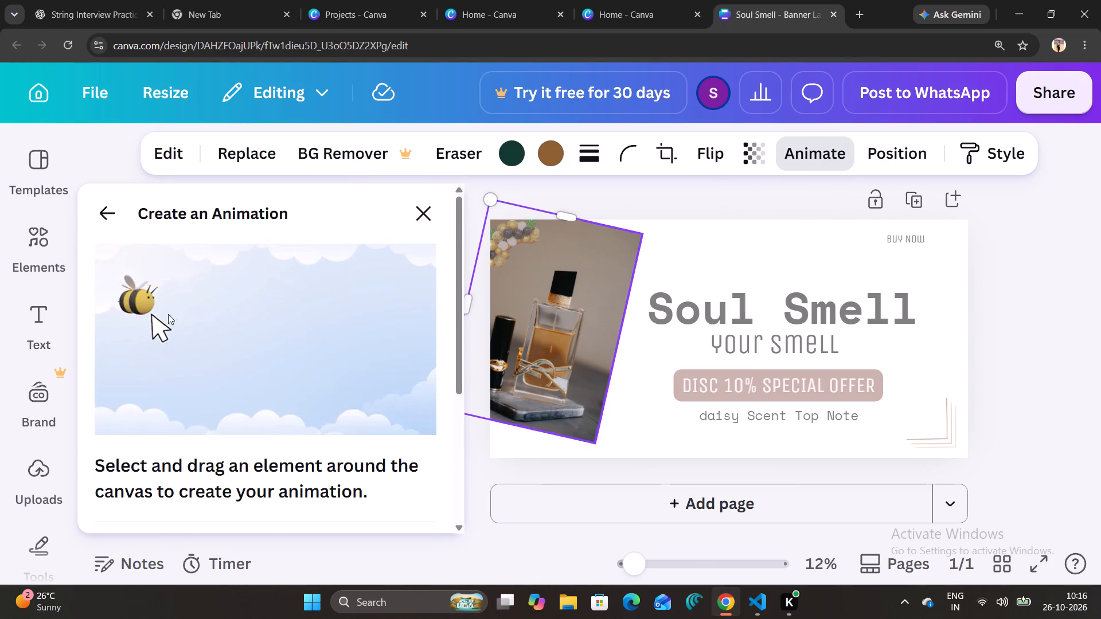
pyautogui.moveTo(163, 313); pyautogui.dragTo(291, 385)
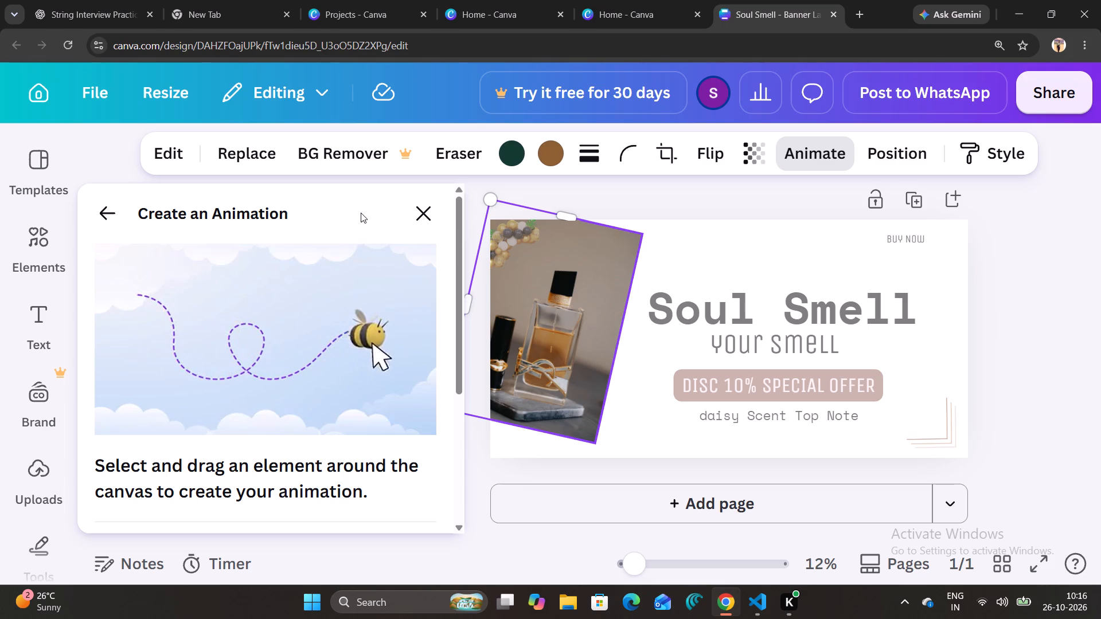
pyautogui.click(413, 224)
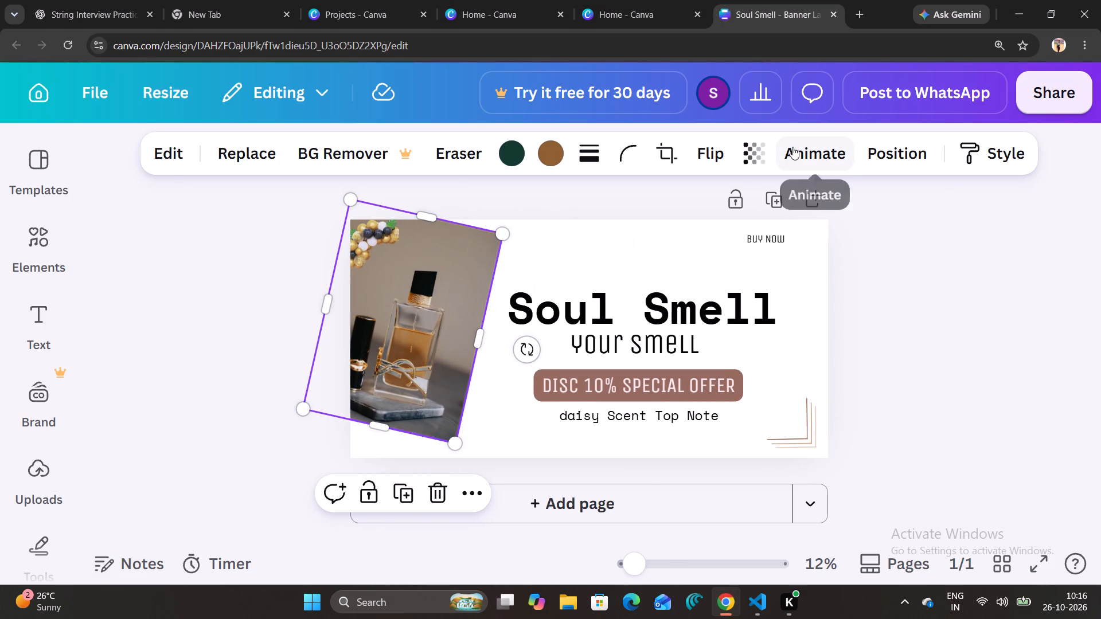
# Apply the Slow Wave animation to the perfume photo.
pyautogui.click(792, 147)
pyautogui.scroll(-4, 200, 403)
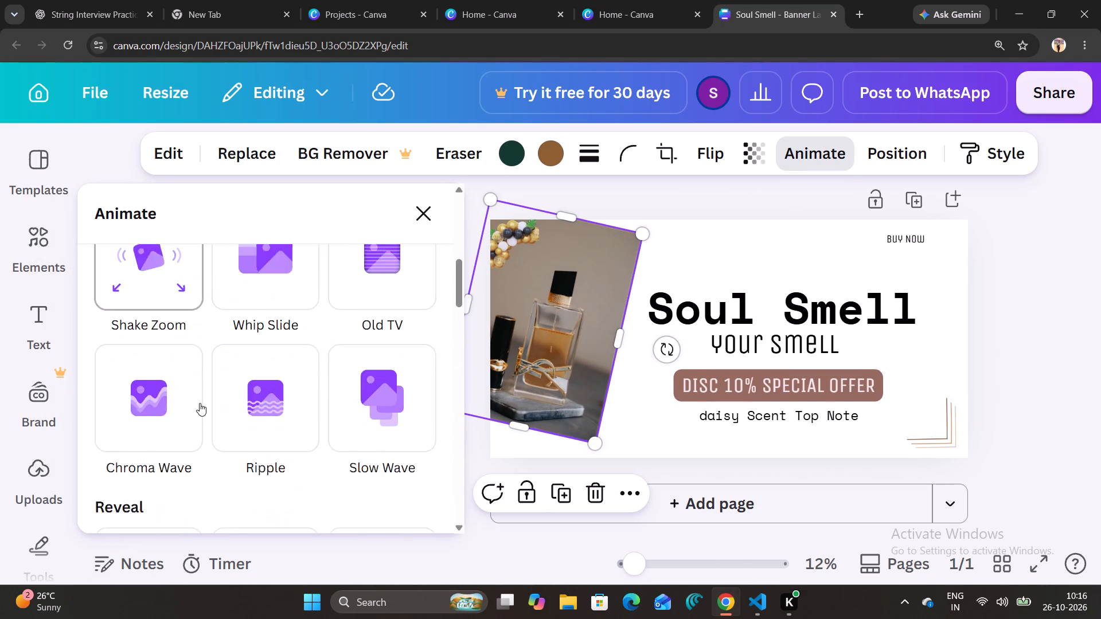
pyautogui.scroll(-4, 200, 403)
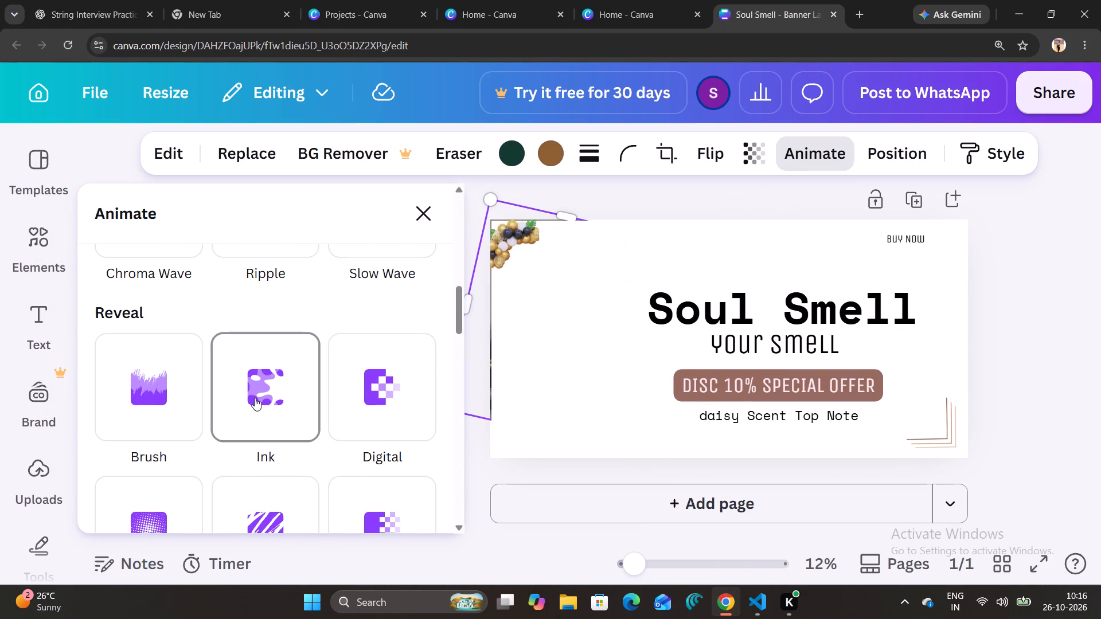
pyautogui.scroll(1, 255, 398)
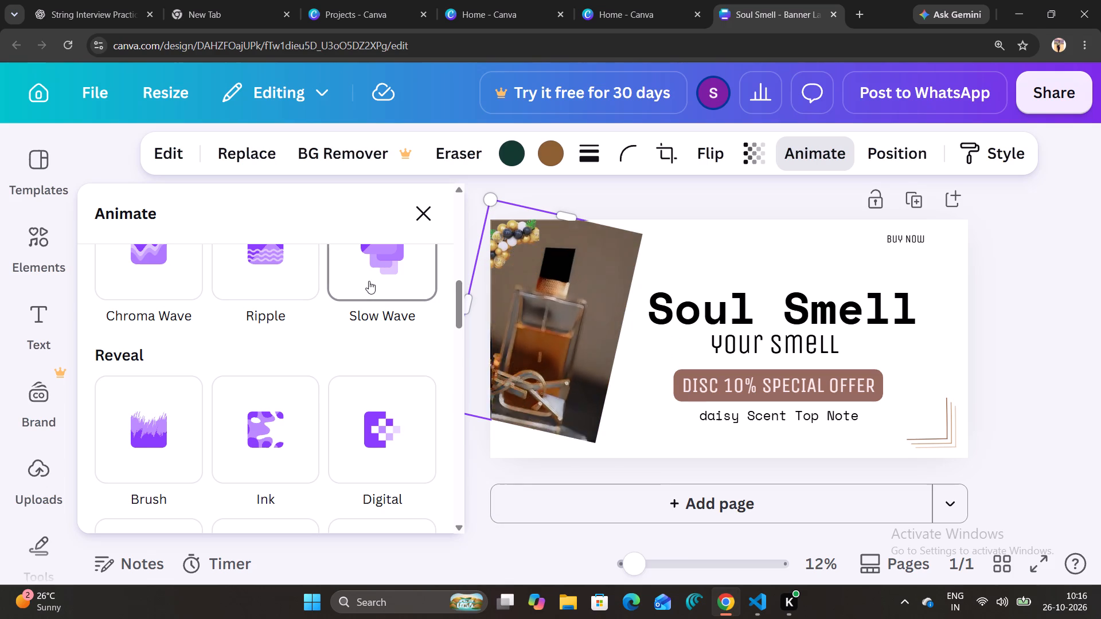
pyautogui.click(404, 264)
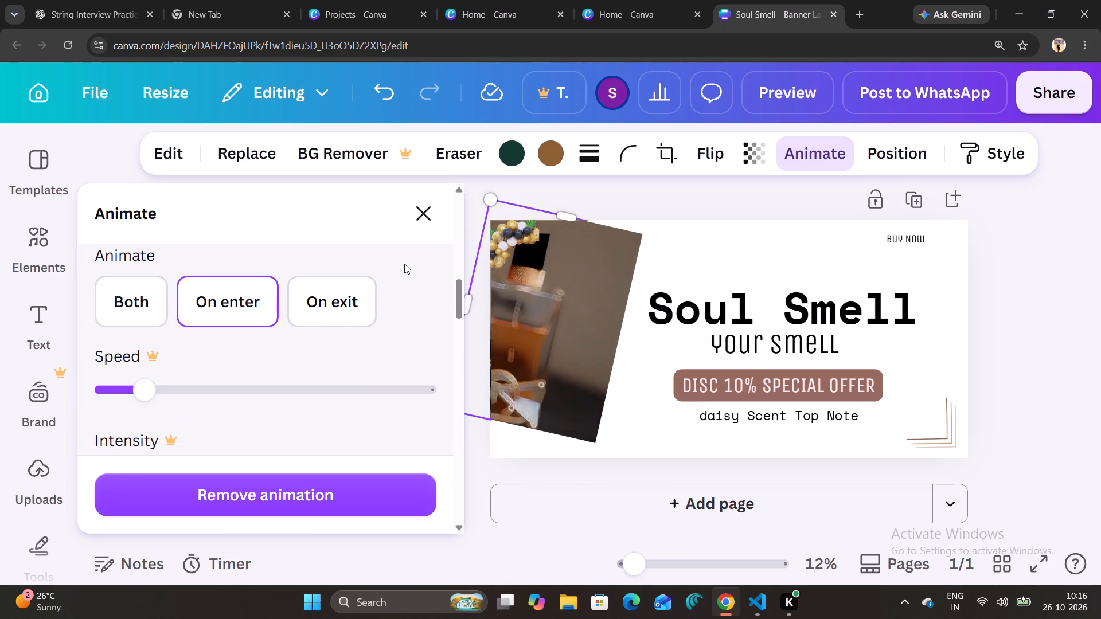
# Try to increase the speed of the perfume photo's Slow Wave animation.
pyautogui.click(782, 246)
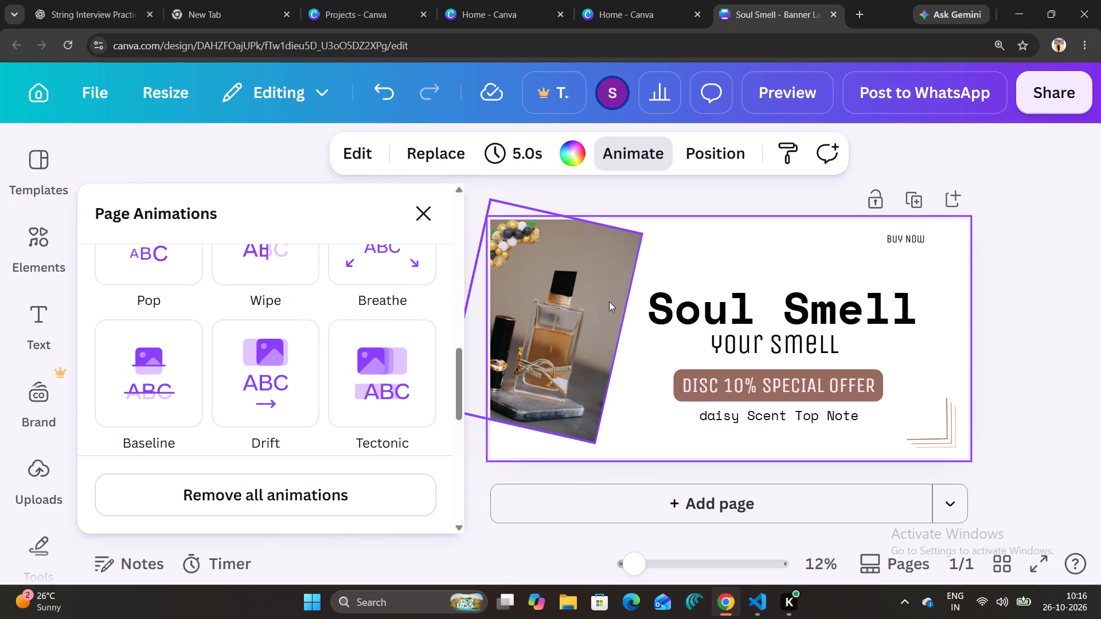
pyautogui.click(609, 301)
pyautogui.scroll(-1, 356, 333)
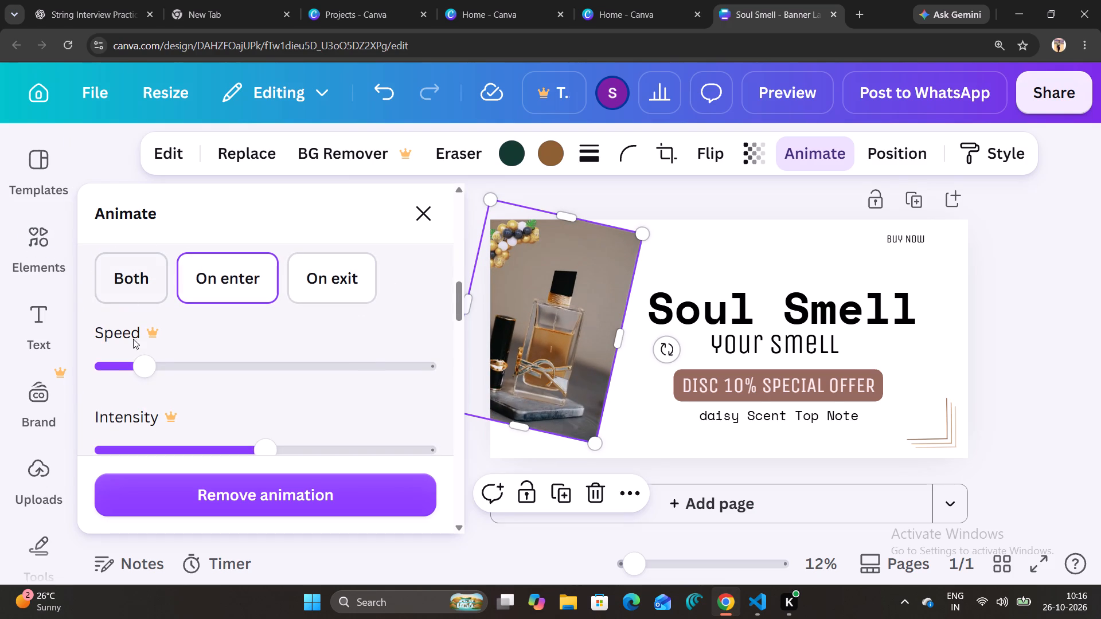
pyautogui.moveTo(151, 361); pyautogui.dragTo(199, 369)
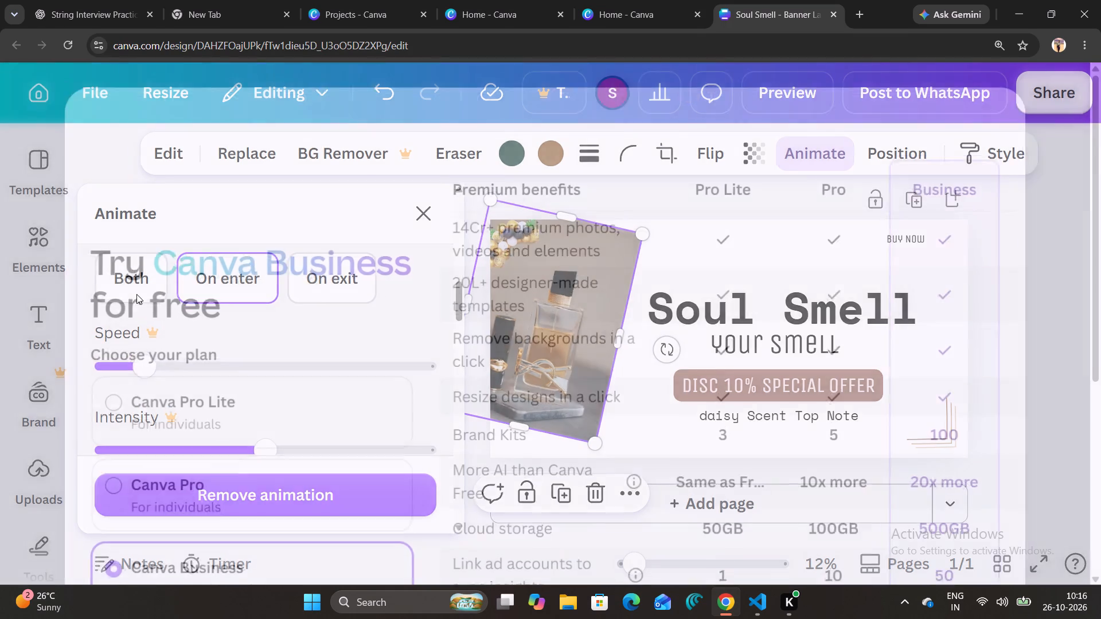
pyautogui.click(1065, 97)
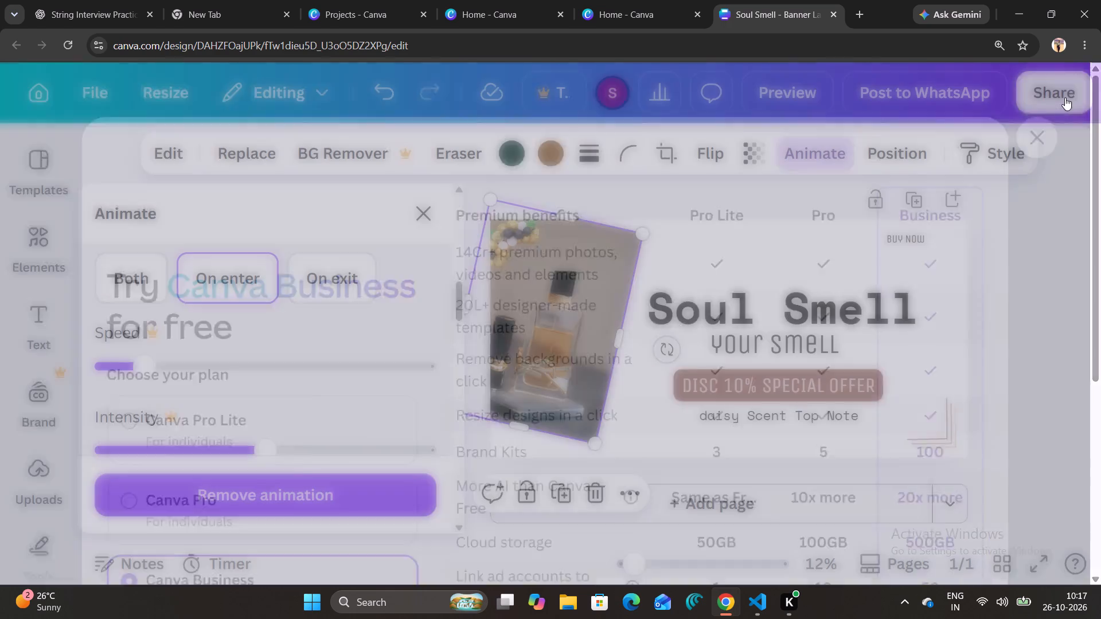
# Set the perfume photo's animation to Both, so it plays on enter and on exit, and deselect the photo.
pyautogui.click(109, 278)
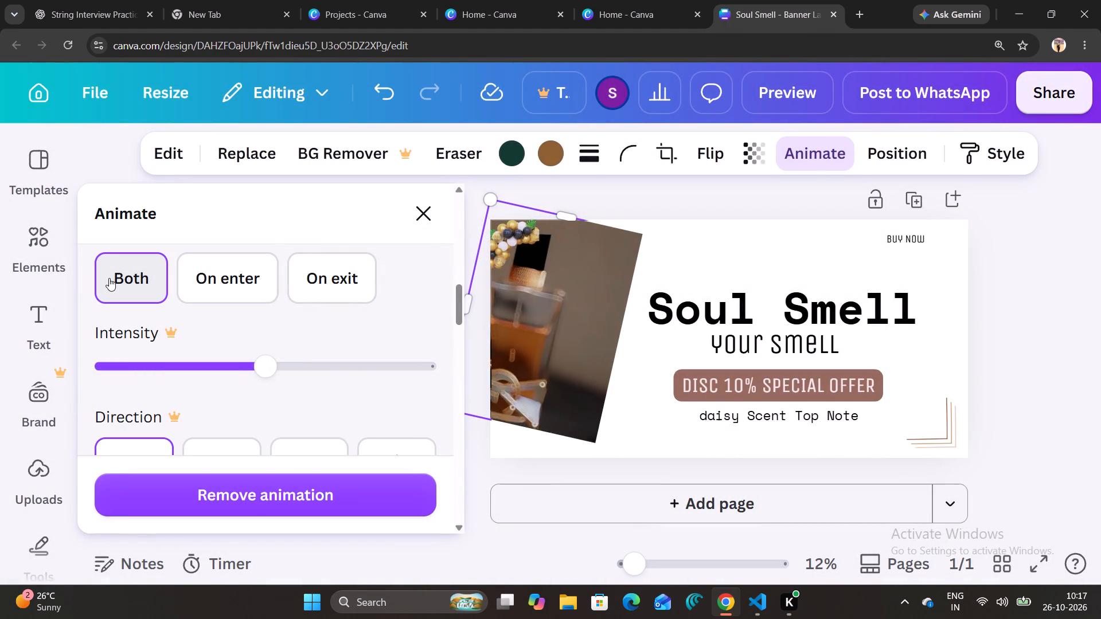
pyautogui.click(1014, 297)
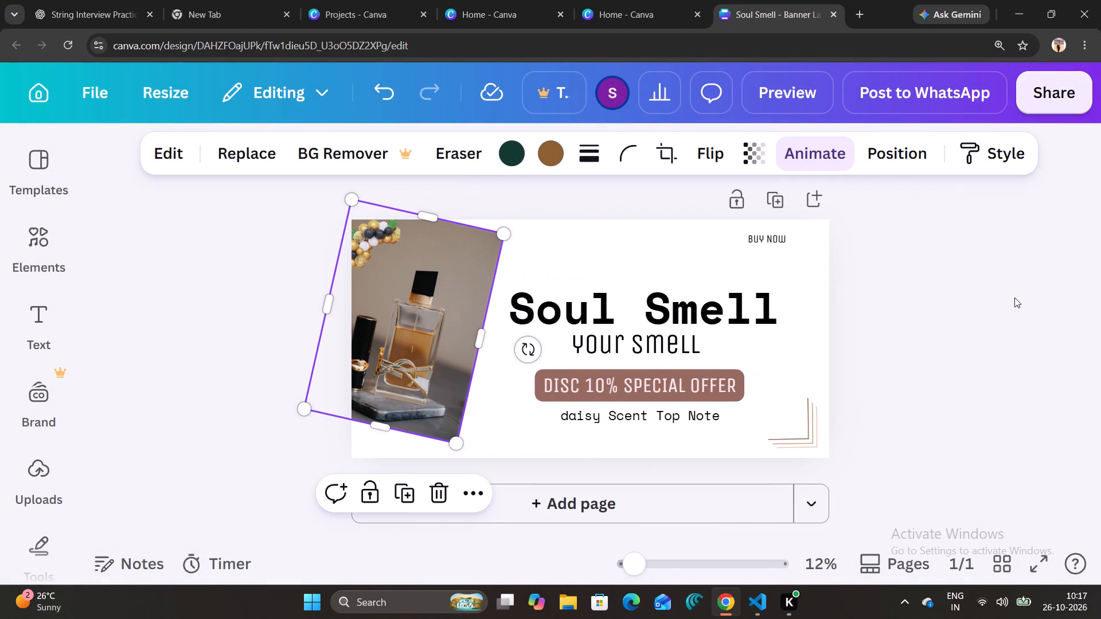
pyautogui.click(867, 343)
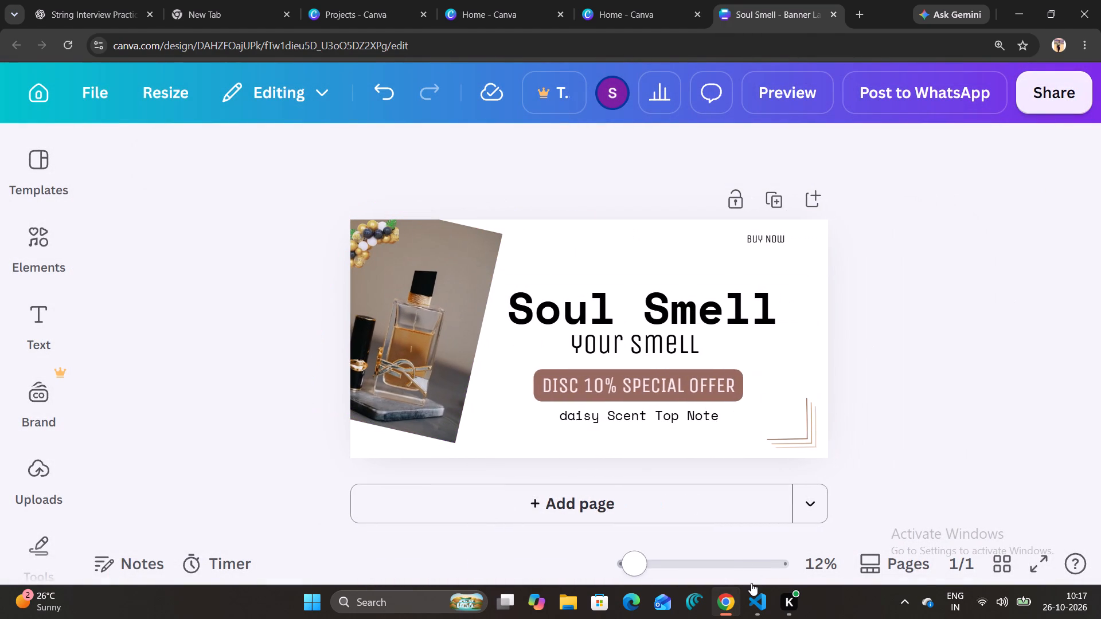